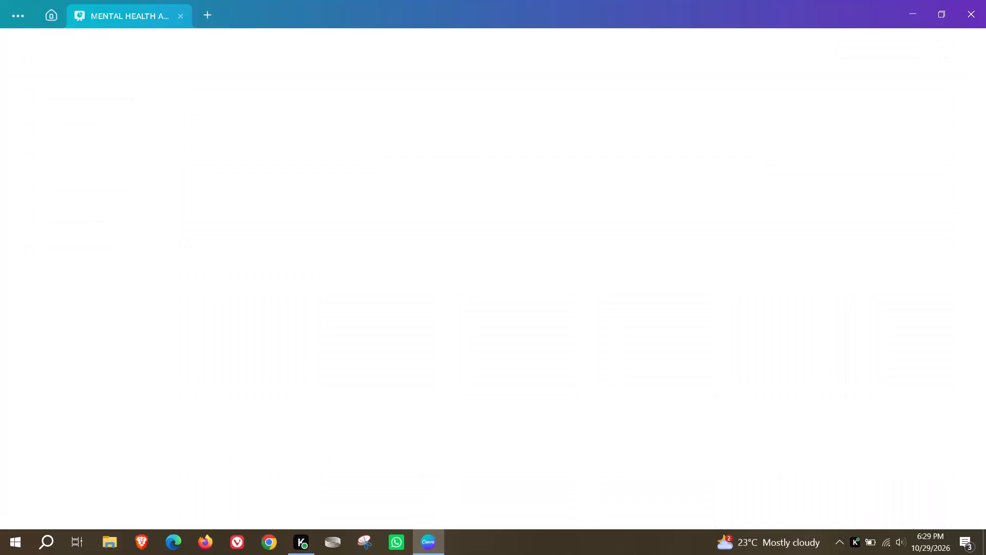
Create a new blank Presentation design and close the open MENTAL HEALTH design.
{"action": "left_click", "coordinate": [205, 15]}
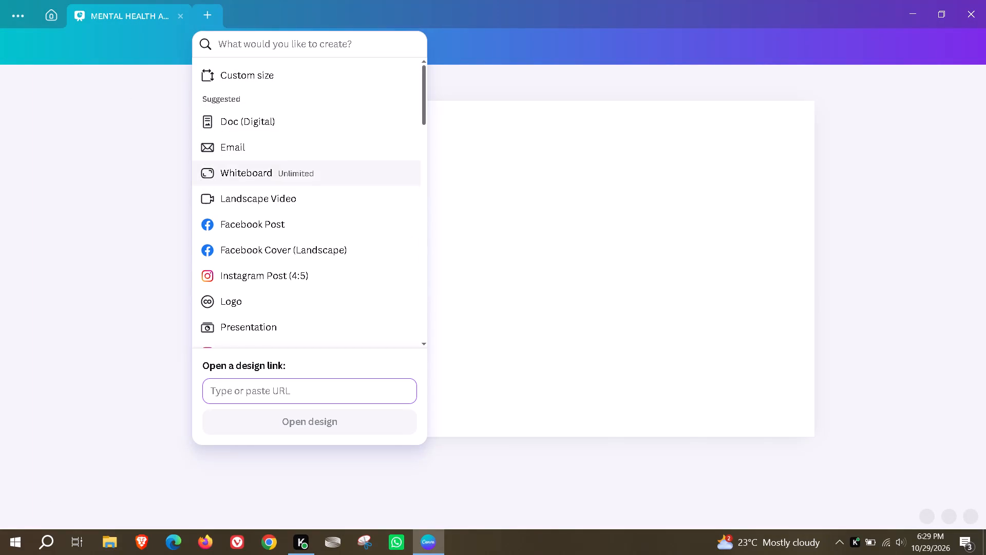
{"action": "left_click", "coordinate": [245, 317]}
{"action": "left_click", "coordinate": [178, 16]}
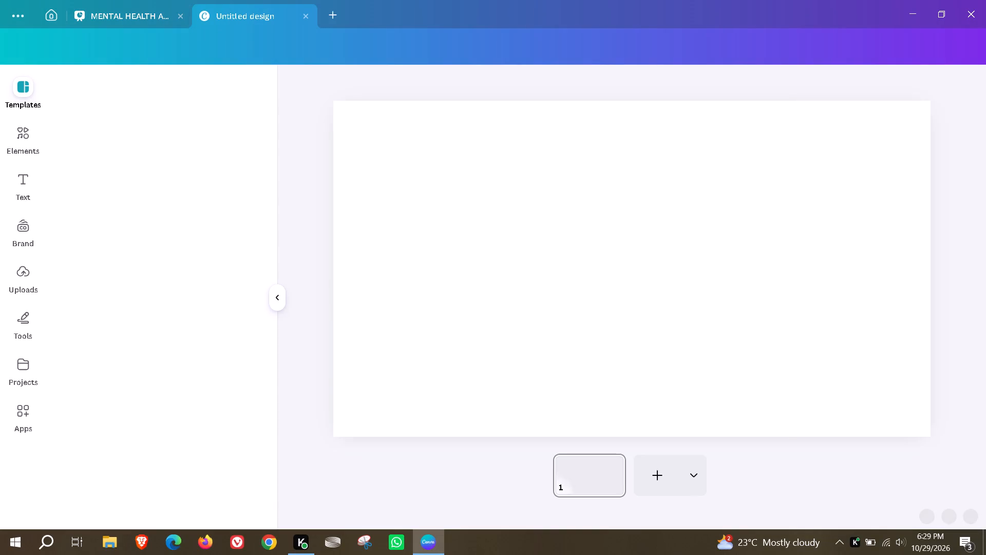
Search the presentation templates for "travel".
{"action": "left_click", "coordinate": [145, 105]}
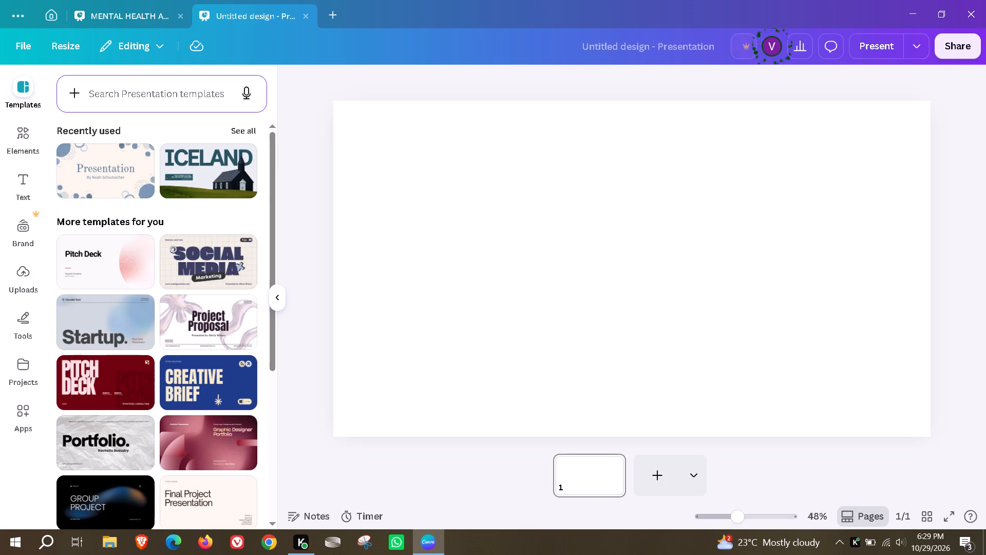
{"action": "left_click", "coordinate": [150, 94]}
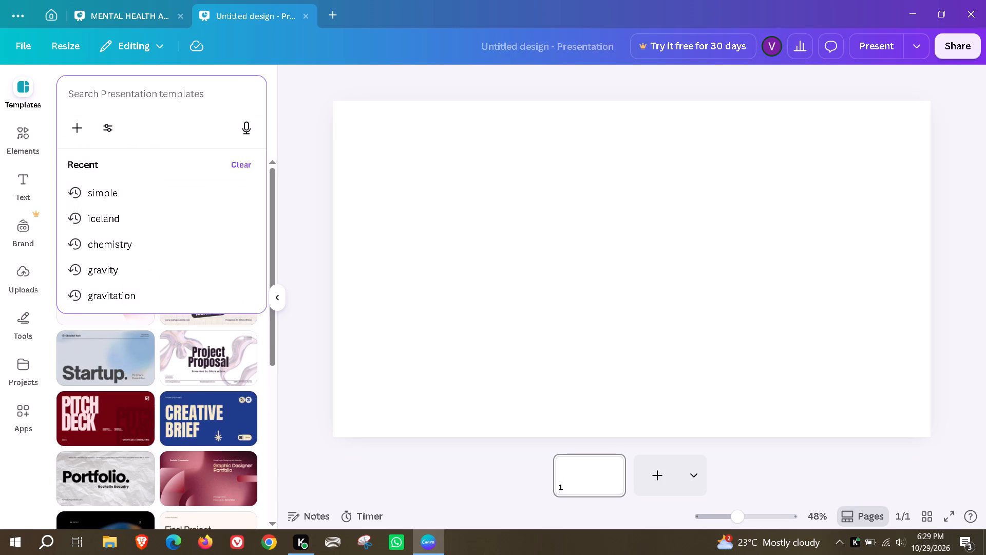
{"action": "type", "text": "travel"}
{"action": "key", "text": "Return"}
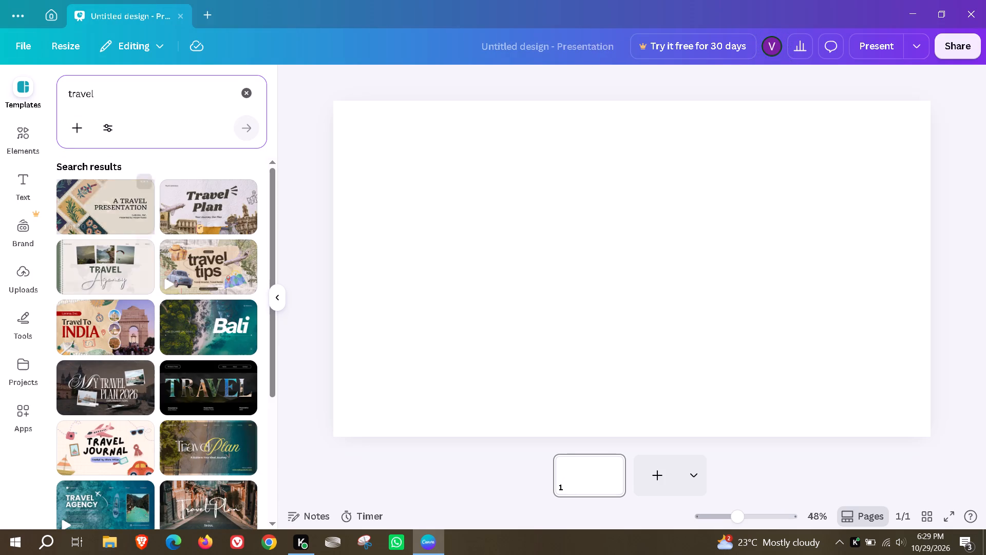
Browse the travel results, previewing the pages of the Travel Plan, Travel Agency and travel tips templates.
{"action": "left_click", "coordinate": [203, 221]}
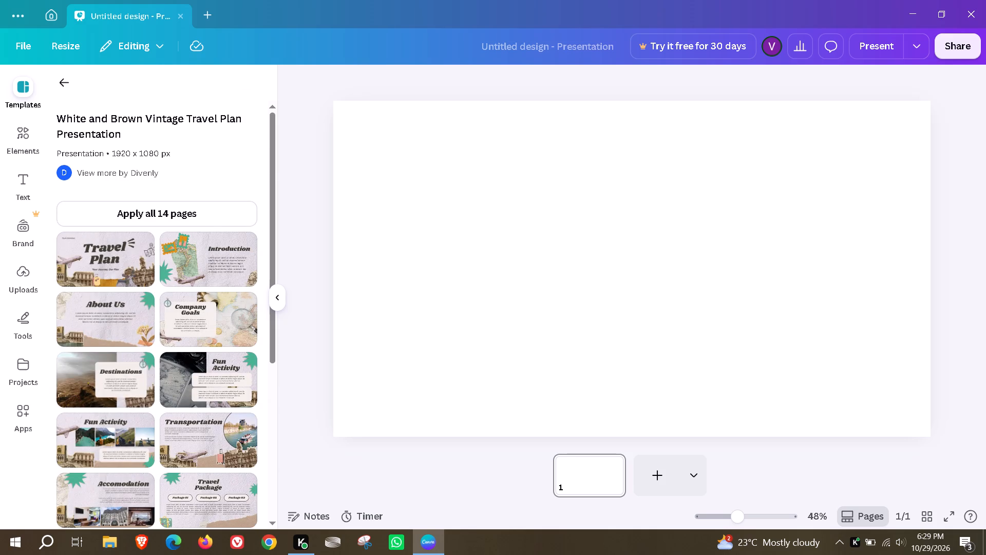
{"action": "left_click", "coordinate": [62, 86]}
{"action": "scroll", "coordinate": [109, 418], "scroll_direction": "down", "scroll_amount": 1}
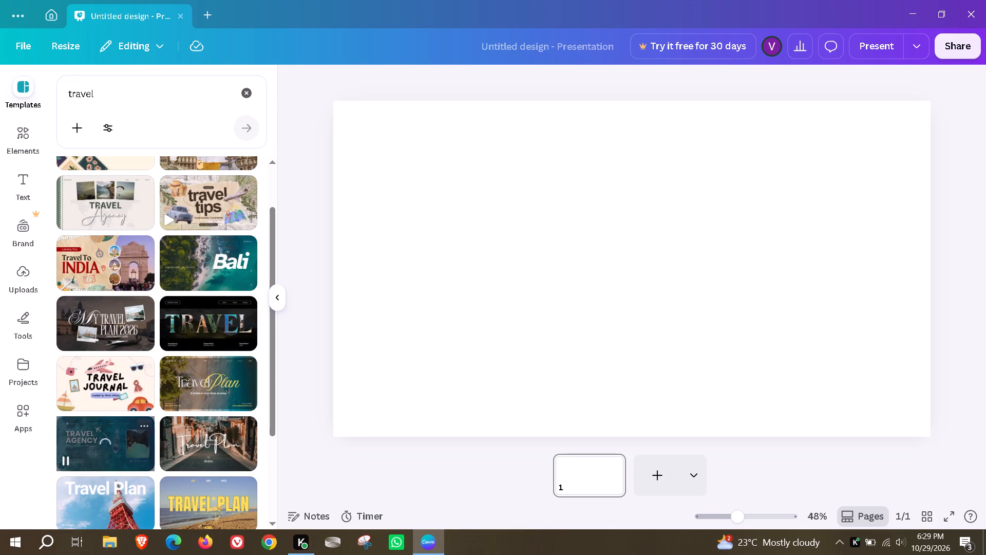
{"action": "scroll", "coordinate": [112, 276], "scroll_direction": "up", "scroll_amount": 1}
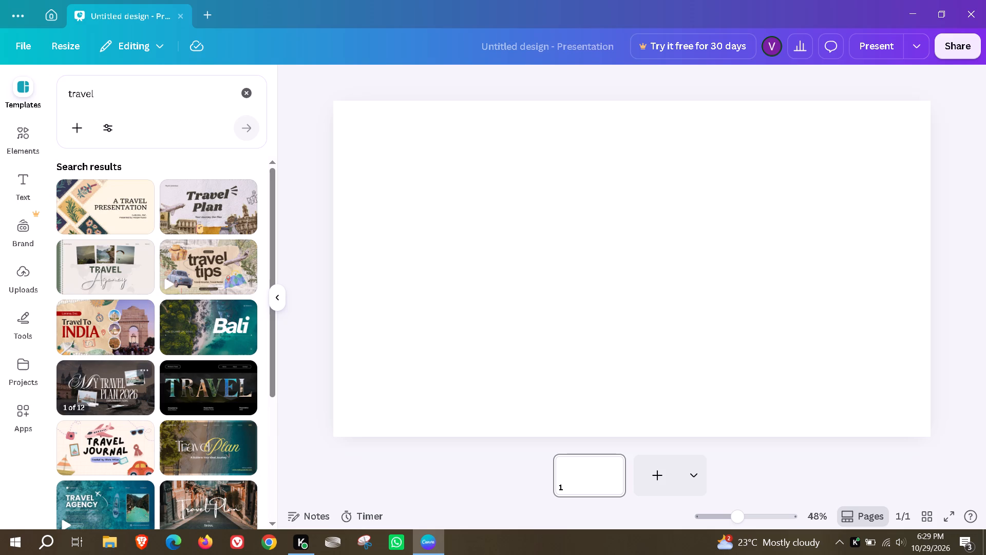
{"action": "left_click", "coordinate": [116, 266]}
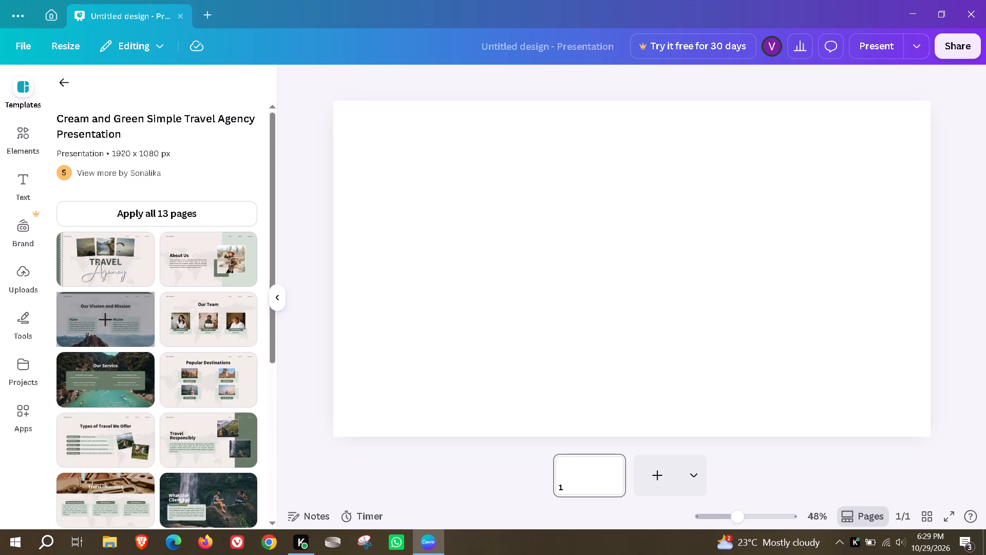
{"action": "left_click", "coordinate": [55, 94]}
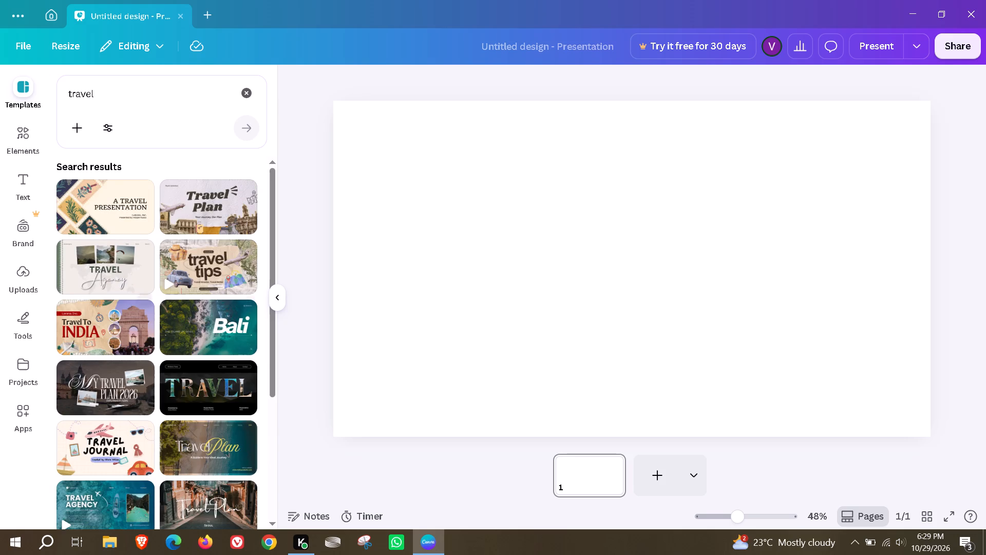
{"action": "left_click", "coordinate": [201, 265]}
{"action": "left_click", "coordinate": [53, 91]}
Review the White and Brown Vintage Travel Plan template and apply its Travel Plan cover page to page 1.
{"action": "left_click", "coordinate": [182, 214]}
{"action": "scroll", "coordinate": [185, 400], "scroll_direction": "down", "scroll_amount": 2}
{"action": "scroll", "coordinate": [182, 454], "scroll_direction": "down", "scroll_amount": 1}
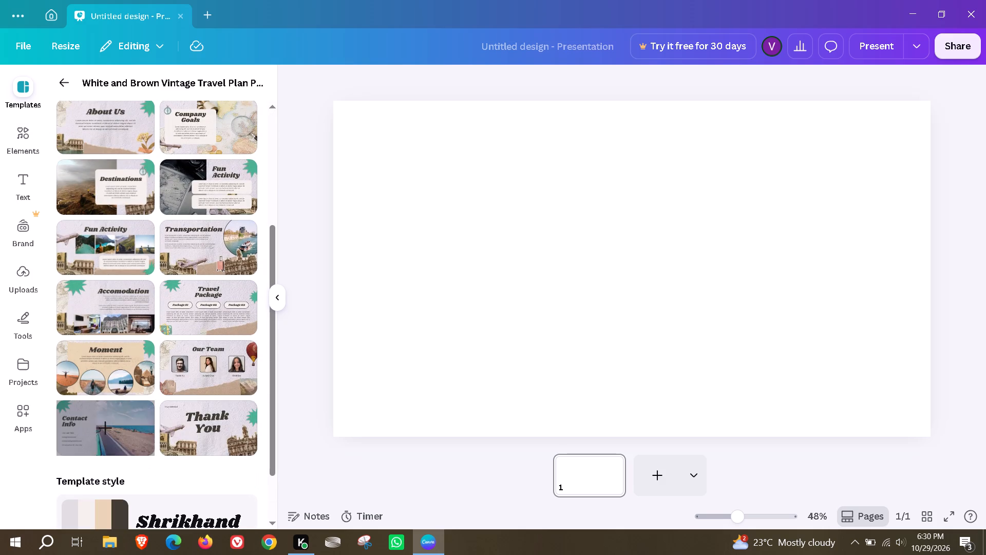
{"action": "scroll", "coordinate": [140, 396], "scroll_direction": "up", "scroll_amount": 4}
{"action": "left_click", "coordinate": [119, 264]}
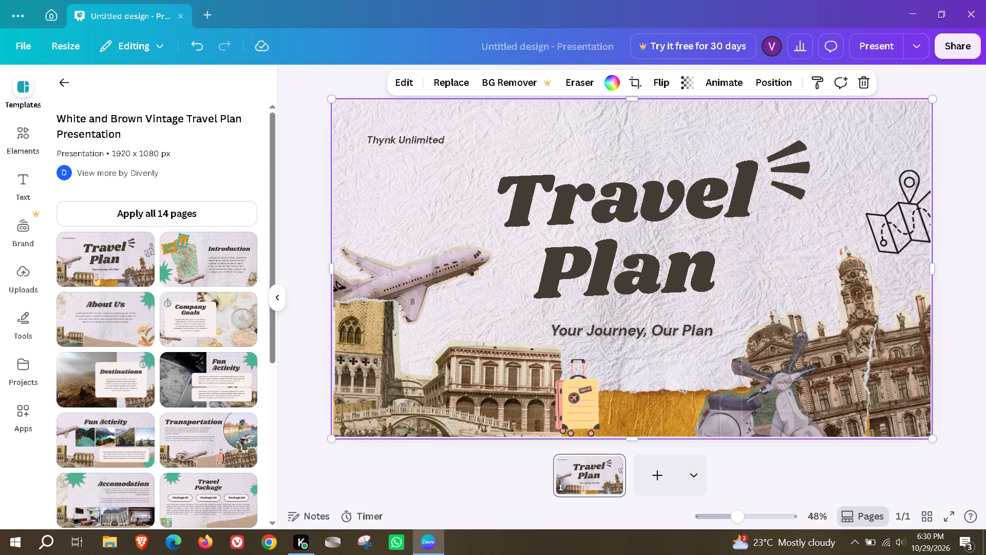
Search the presentation templates for "switzerland".
{"action": "left_click", "coordinate": [69, 81]}
{"action": "left_click_drag", "start_coordinate": [123, 96], "coordinate": [60, 94]}
{"action": "type", "text": "switzerland"}
{"action": "key", "text": "Return"}
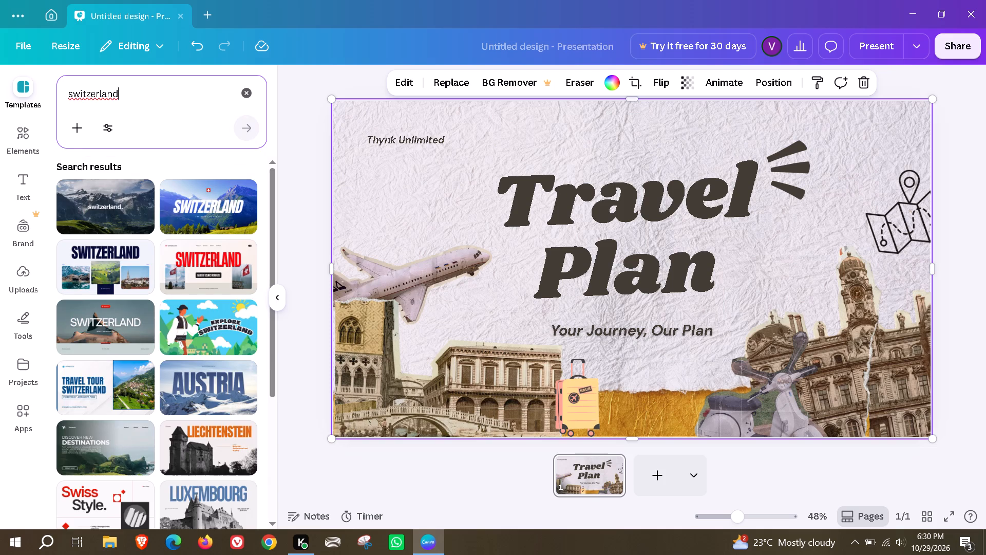
Apply the cover page of the Blue and Green Typographic Switzerland Travel Presentation template to page 1.
{"action": "left_click", "coordinate": [79, 198]}
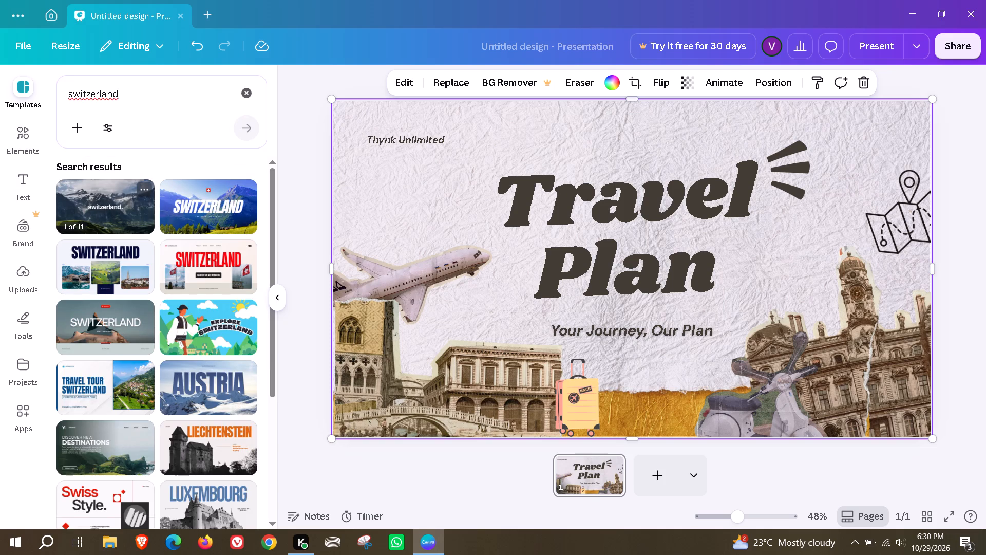
{"action": "left_click", "coordinate": [116, 207]}
{"action": "left_click", "coordinate": [58, 88]}
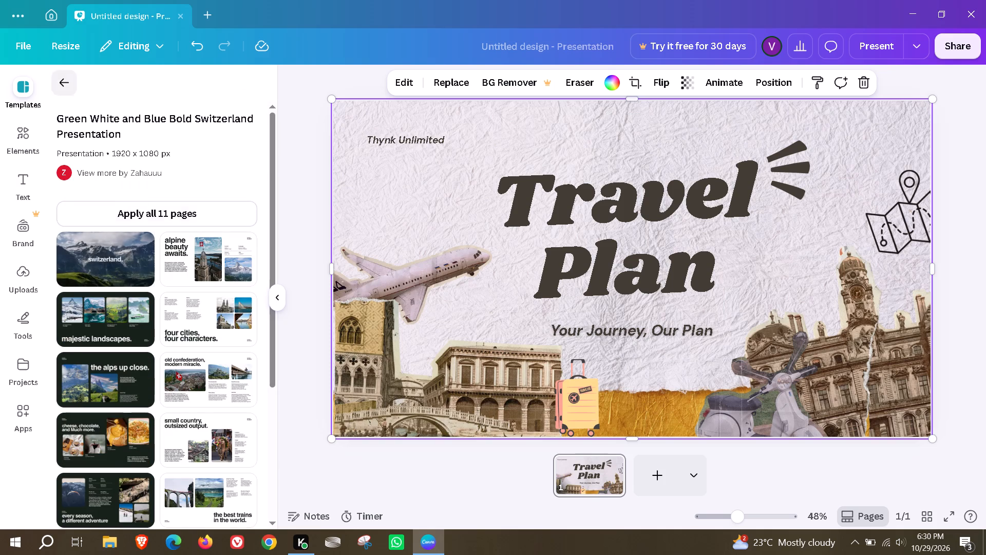
{"action": "left_click", "coordinate": [201, 217]}
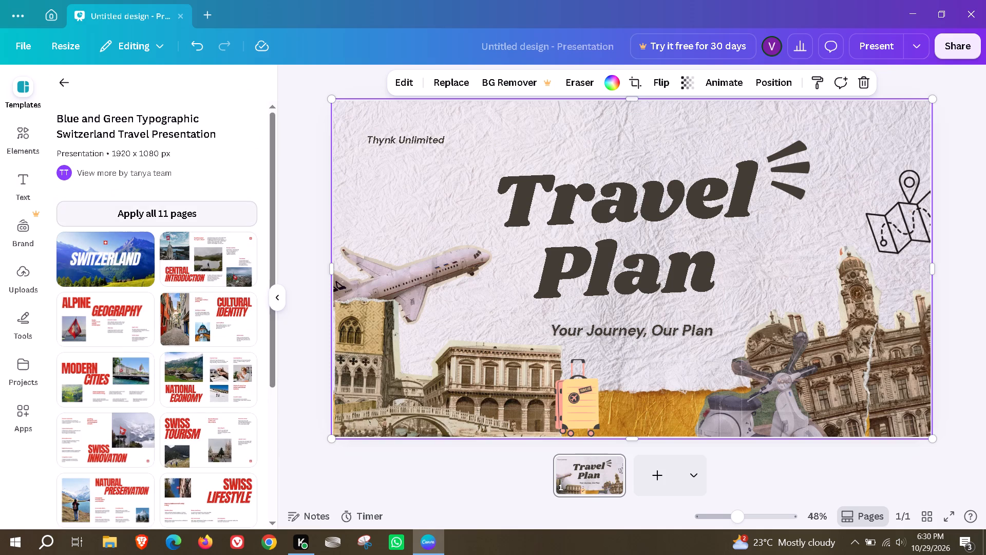
{"action": "left_click", "coordinate": [137, 252]}
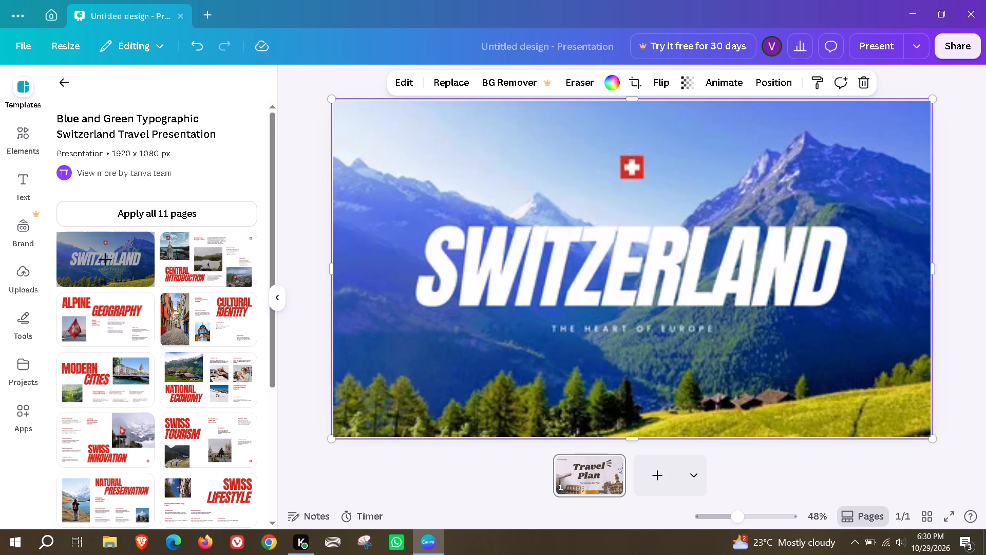
Retype the cover title as "SWITZERLAND".
{"action": "double_click", "coordinate": [651, 267]}
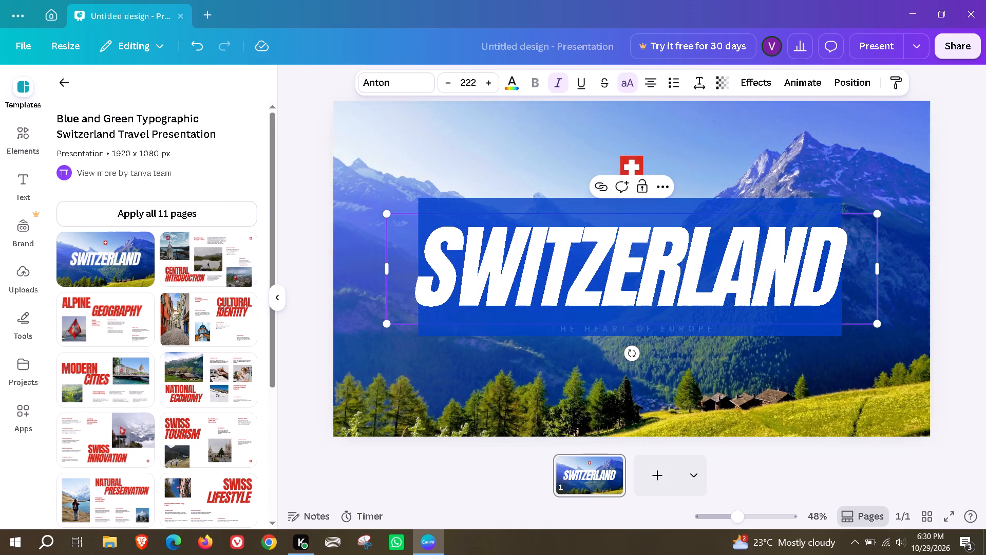
{"action": "type", "text": "SWI"}
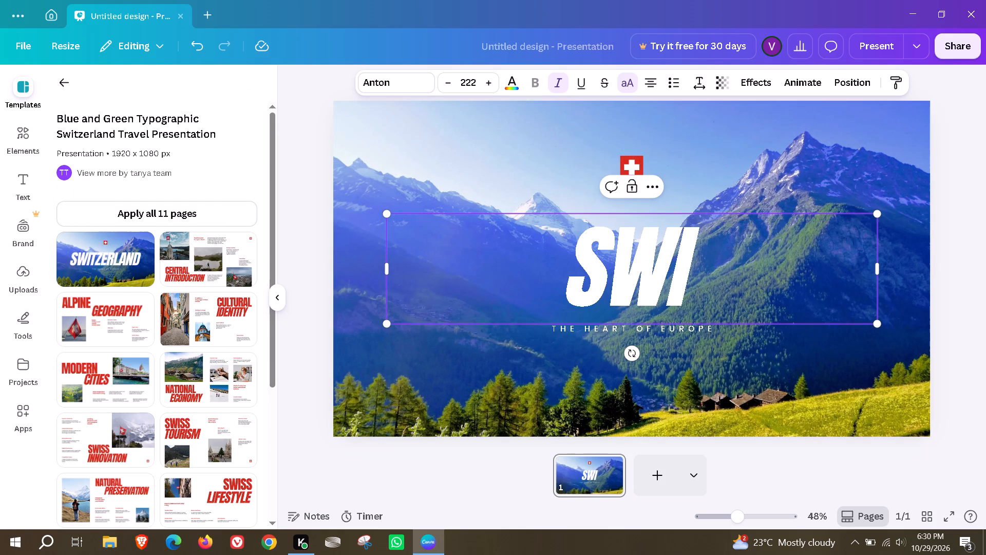
{"action": "type", "text": "TZERLAND"}
{"action": "key", "text": "shift+space"}
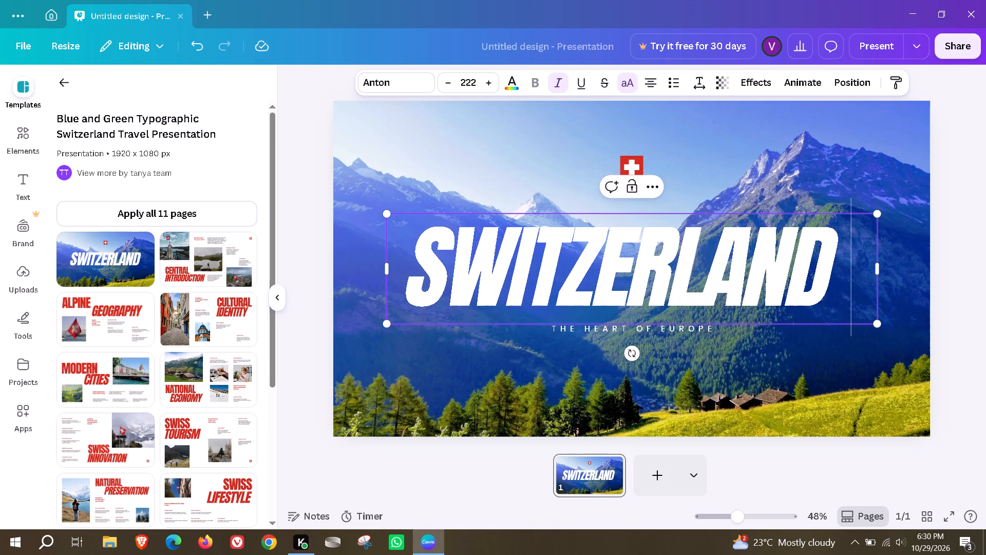
Shrink the cover title to font size 151 and arrange it near the slide's centre with the tagline moved up beneath it.
{"action": "left_click_drag", "start_coordinate": [881, 323], "coordinate": [719, 306]}
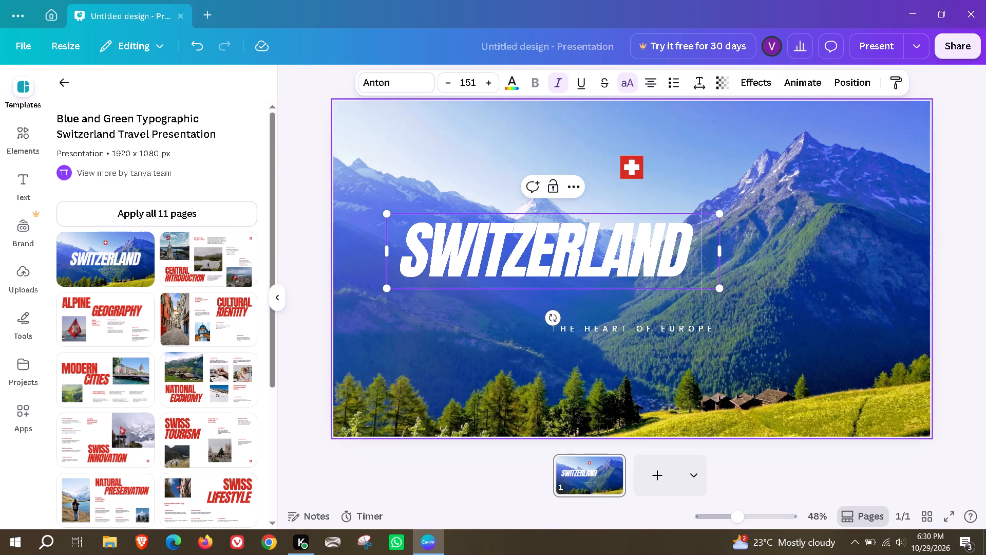
{"action": "left_click", "coordinate": [781, 321]}
{"action": "left_click_drag", "start_coordinate": [581, 257], "coordinate": [646, 256]}
{"action": "left_click_drag", "start_coordinate": [666, 328], "coordinate": [665, 299]}
Replace the cover tagline's text with "A FAIRYTALE IN THE ALPS".
{"action": "double_click", "coordinate": [678, 300]}
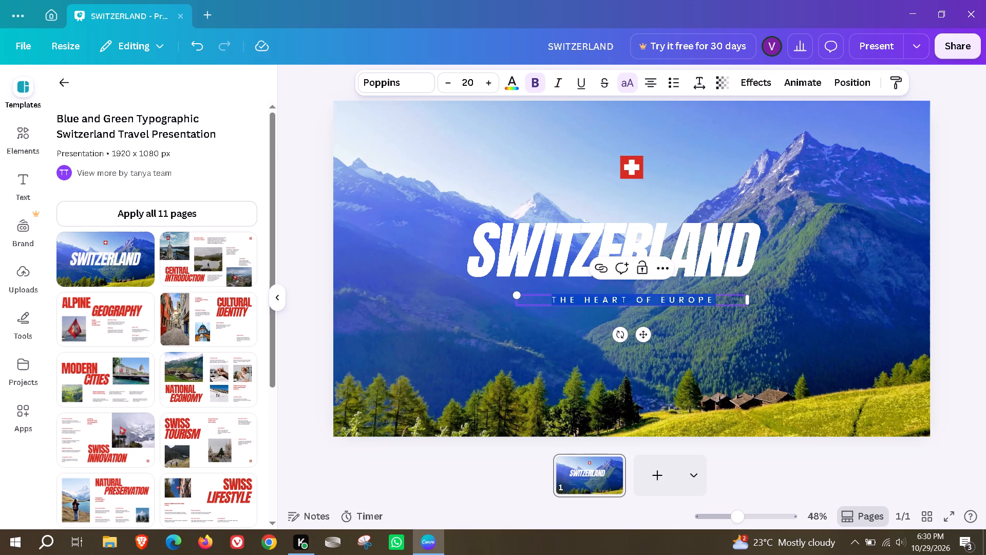
{"action": "type", "text": "A"}
{"action": "key", "text": "space"}
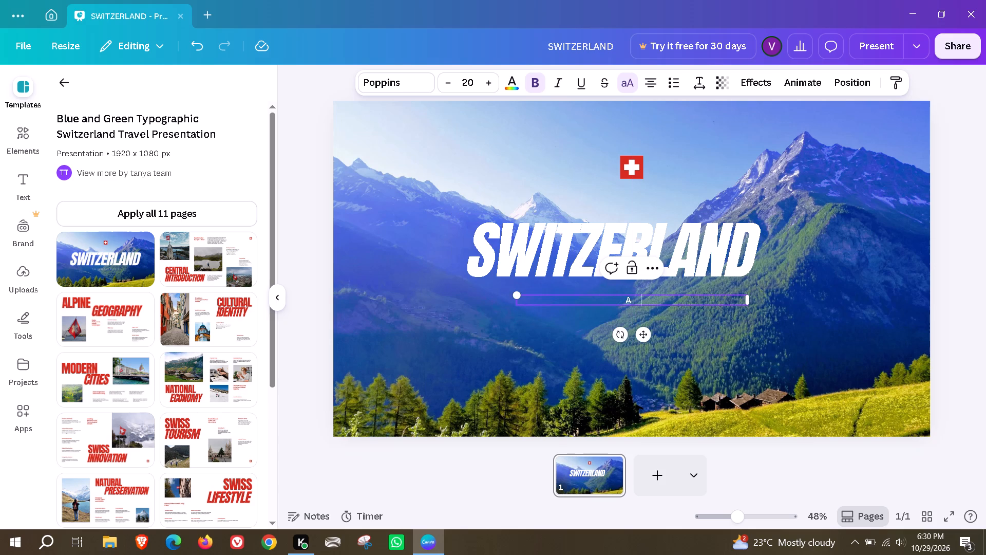
{"action": "key", "text": "shift+BackSpace"}
{"action": "type", "text": "FAIR"}
{"action": "key", "text": "shift+BackSpace"}
{"action": "key", "text": "BackSpace"}
{"action": "key", "text": "BackSpace"}
{"action": "key", "text": "BackSpace"}
{"action": "key", "text": "BackSpace"}
{"action": "type", "text": "a fairytale"}
{"action": "key", "text": "space"}
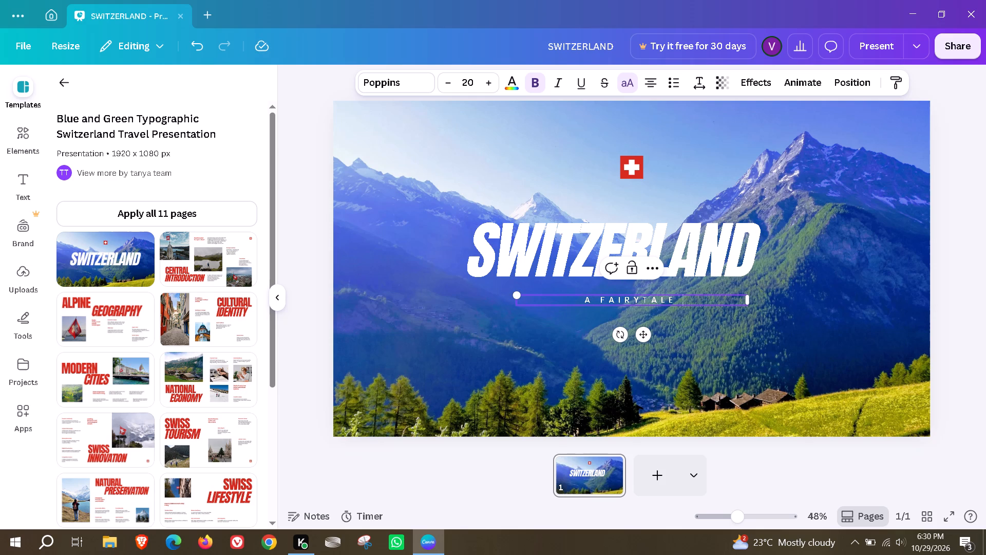
{"action": "type", "text": "in teh"}
{"action": "key", "text": "space"}
{"action": "key", "text": "BackSpace"}
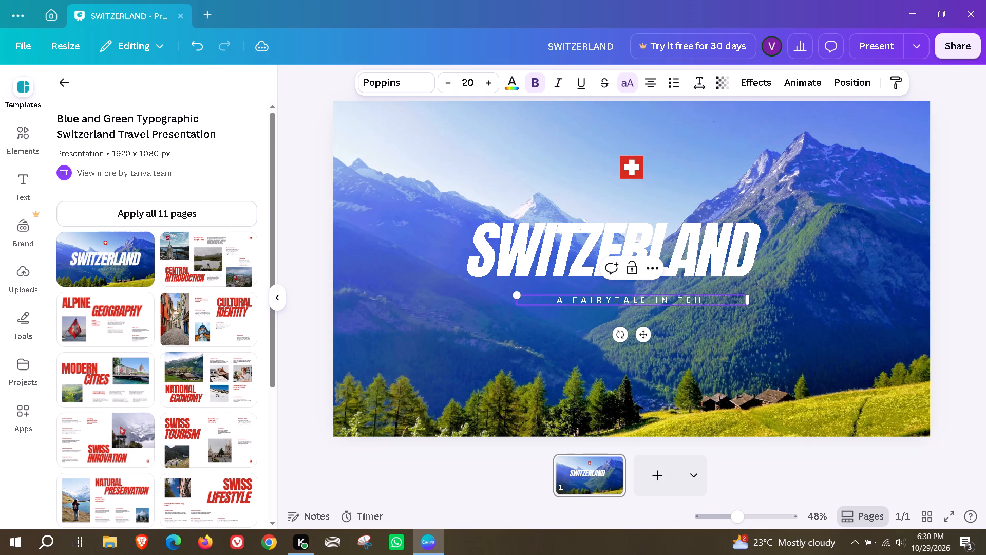
{"action": "key", "text": "BackSpace"}
{"action": "key", "text": "BackSpace"}
{"action": "type", "text": "he alps"}
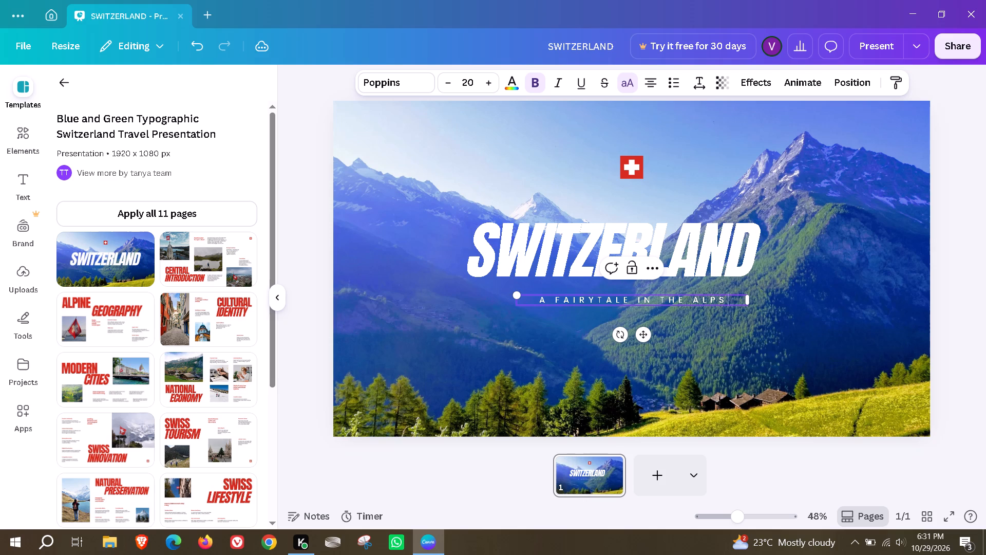
{"action": "left_click", "coordinate": [710, 362]}
Move the cover tagline slightly up and centre it closely beneath the SWITZERLAND title.
{"action": "left_click", "coordinate": [676, 301]}
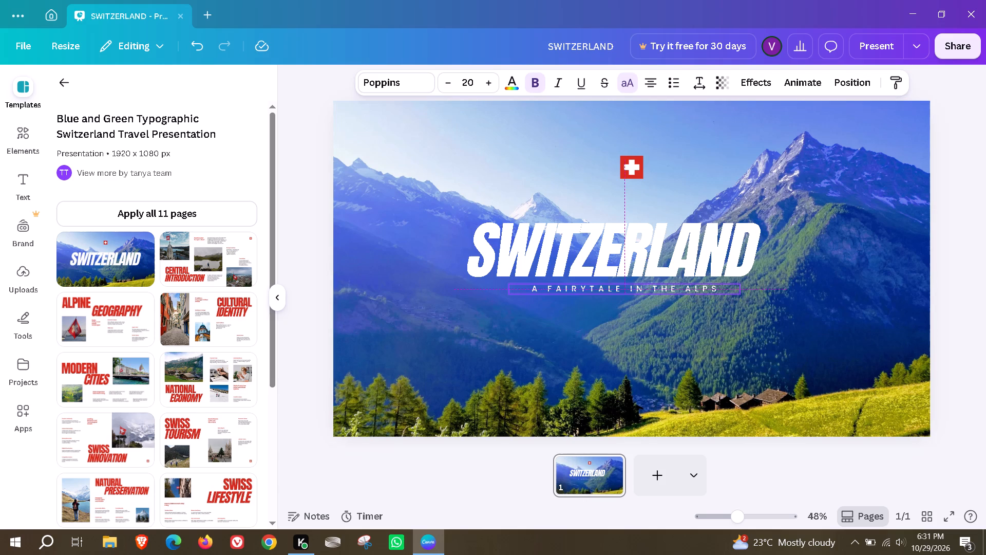
{"action": "left_click", "coordinate": [742, 381]}
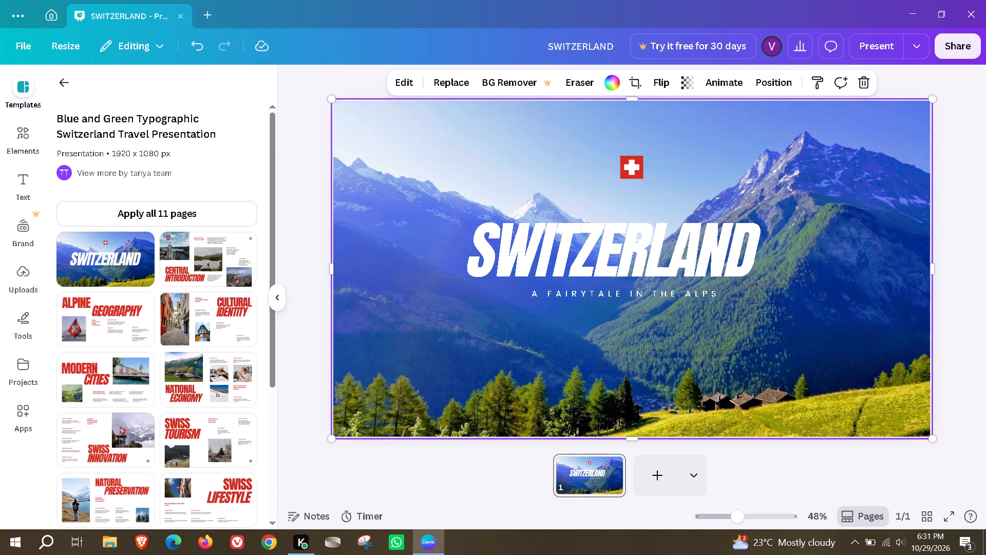
{"action": "left_click", "coordinate": [662, 250]}
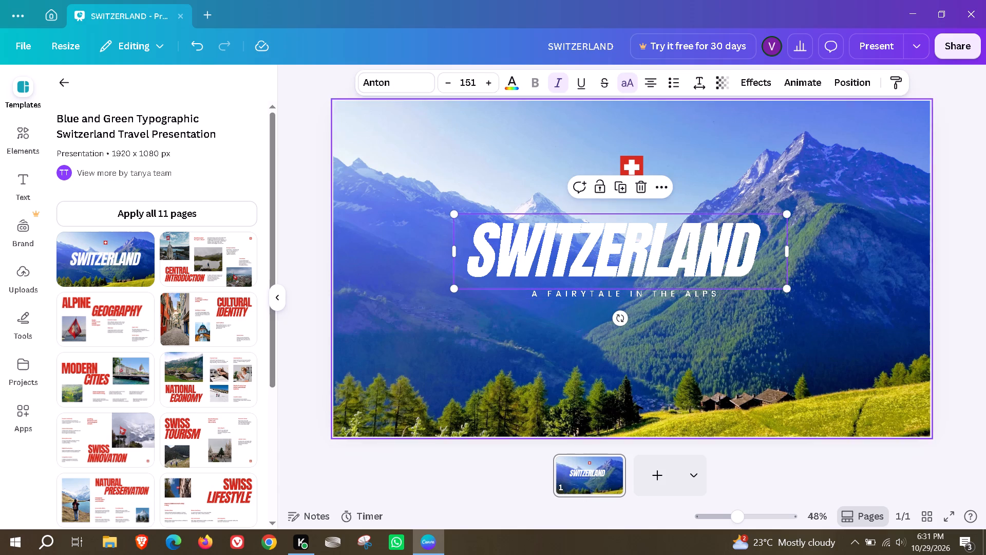
{"action": "left_click", "coordinate": [720, 339]}
Add the template's Central Introduction page to the presentation as page 2.
{"action": "left_click", "coordinate": [187, 261]}
{"action": "left_click", "coordinate": [219, 276]}
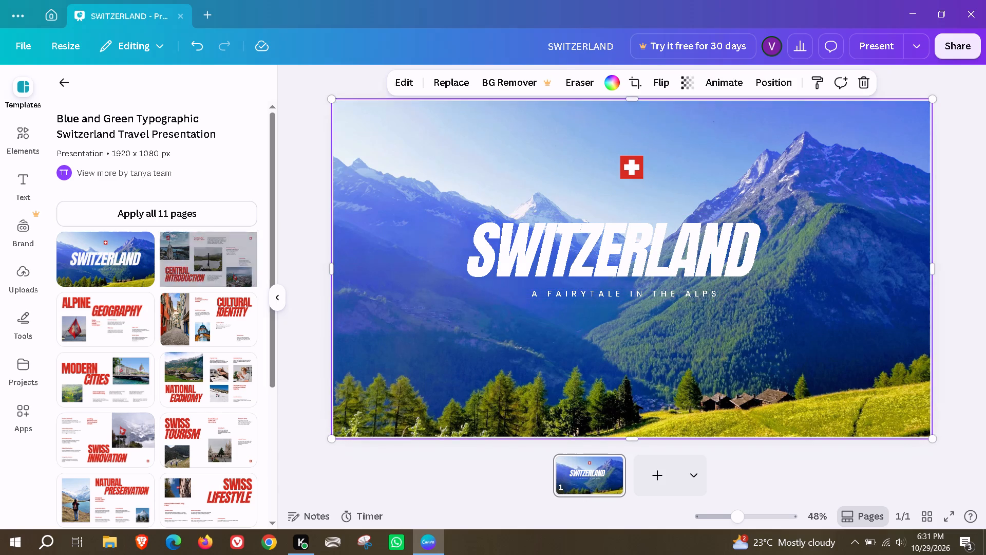
{"action": "left_click", "coordinate": [573, 320]}
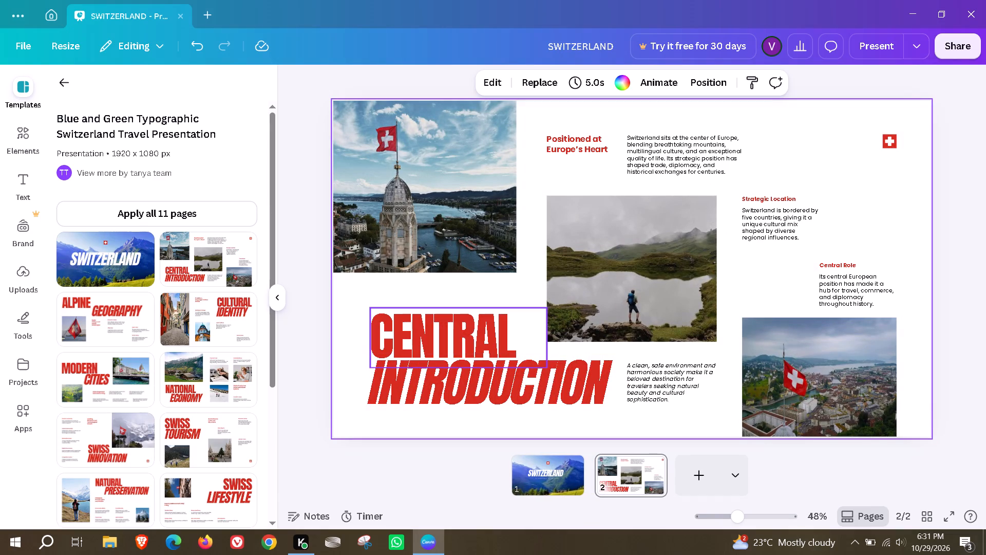
Delete the INTRODUCTION title text from page 2.
{"action": "double_click", "coordinate": [481, 378]}
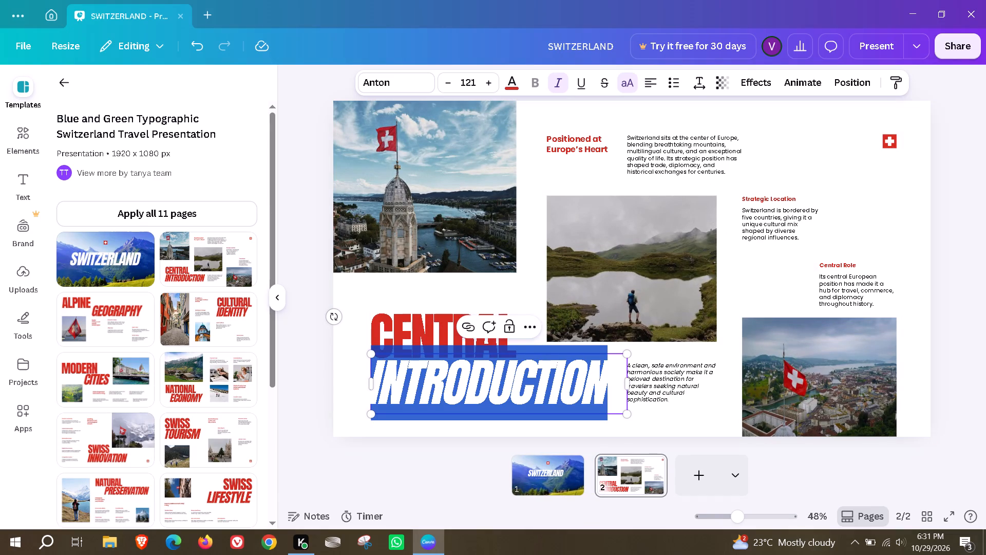
{"action": "left_click", "coordinate": [465, 427]}
{"action": "left_click", "coordinate": [480, 392]}
{"action": "left_click", "coordinate": [514, 335]}
Replace page 2's CENTRAL title text with "WELCOME TO SWITZERLAND".
{"action": "double_click", "coordinate": [477, 342]}
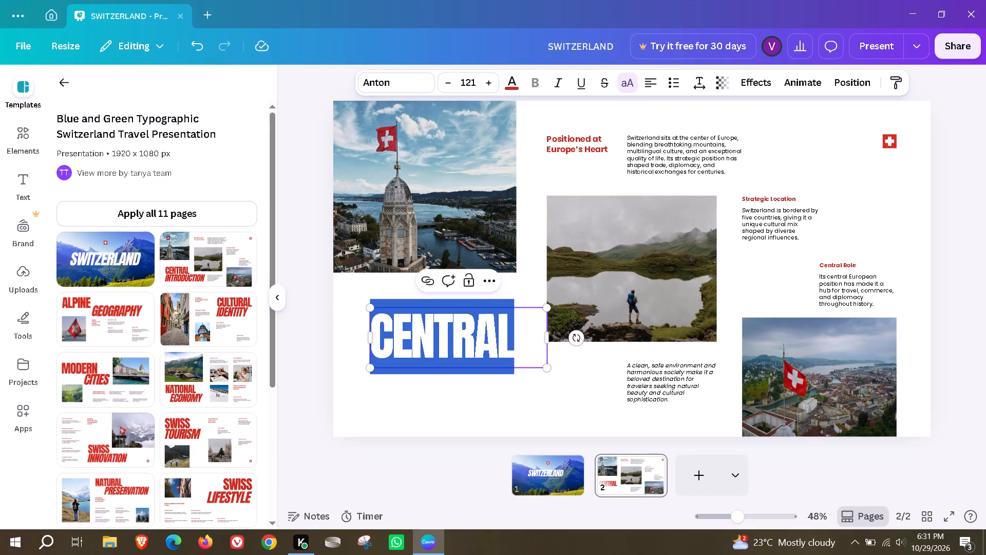
{"action": "left_click", "coordinate": [499, 279]}
{"action": "scroll", "coordinate": [566, 254], "scroll_direction": "down", "scroll_amount": 3}
{"action": "left_click", "coordinate": [546, 226]}
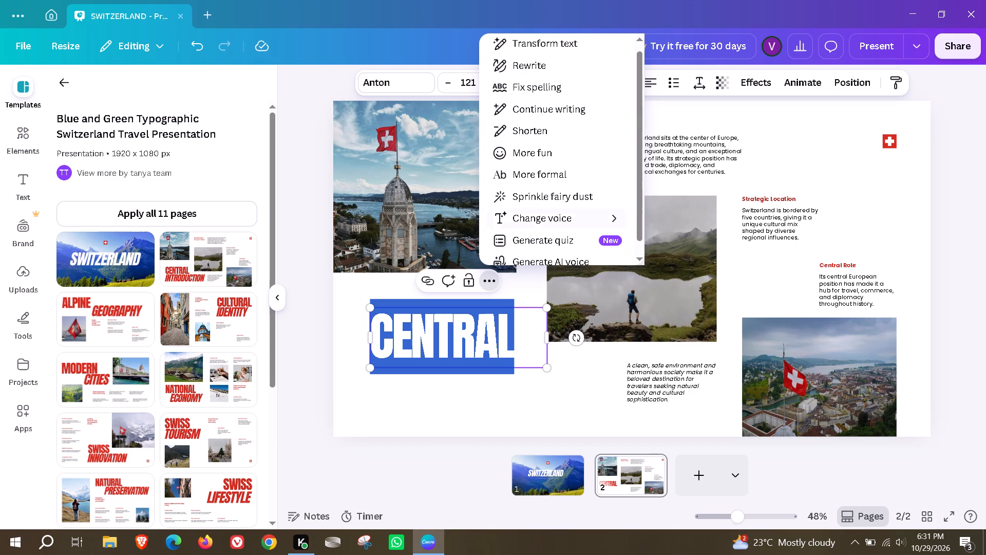
{"action": "left_click", "coordinate": [478, 336]}
{"action": "left_click", "coordinate": [519, 342]}
{"action": "double_click", "coordinate": [504, 344]}
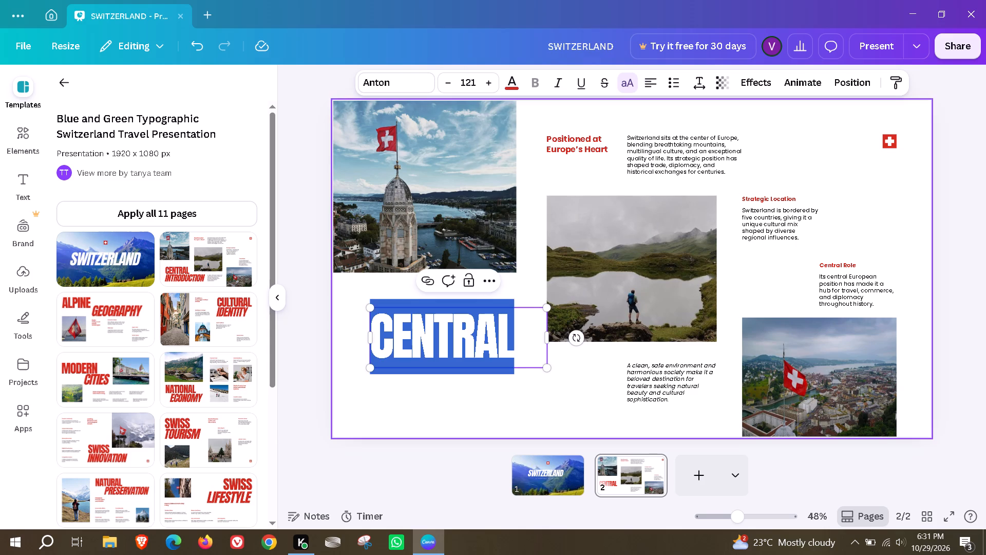
{"action": "key", "text": "BackSpace"}
{"action": "type", "text": "WELCOME TO SWITZERLAND"}
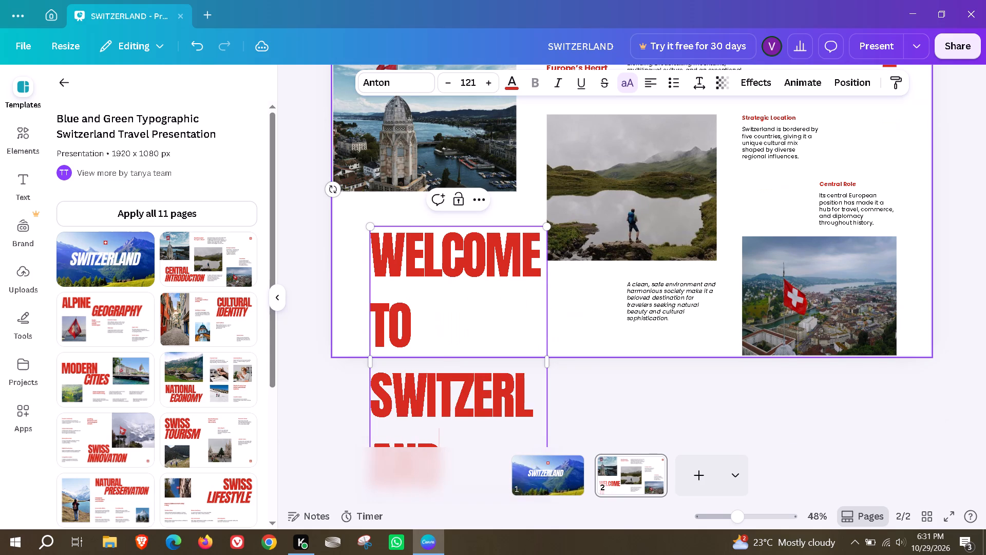
Shrink the page 2 title to font size 100 and move it up over the tower photo so it fits the page.
{"action": "scroll", "coordinate": [608, 278], "scroll_direction": "up", "scroll_amount": 3}
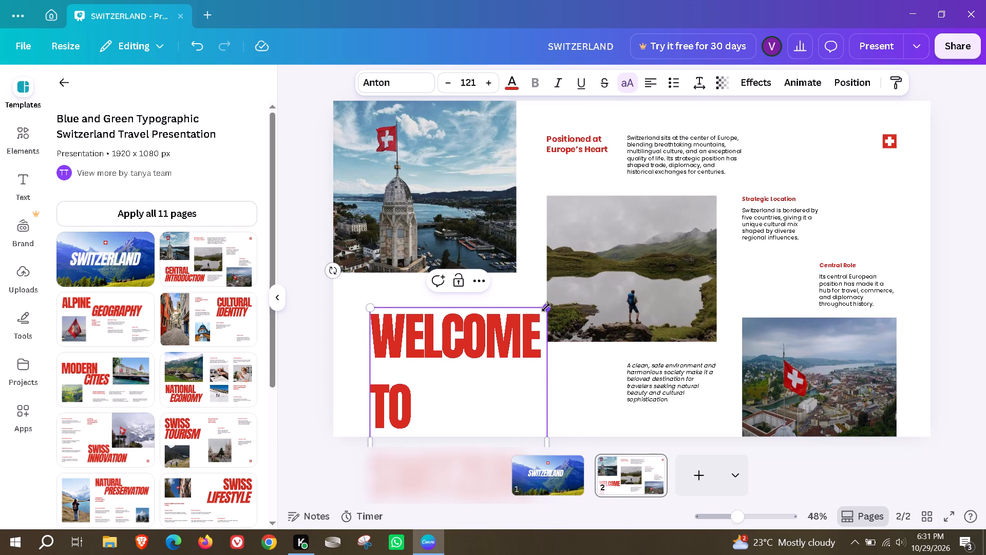
{"action": "left_click_drag", "start_coordinate": [546, 307], "coordinate": [505, 344]}
{"action": "left_click", "coordinate": [543, 362]}
{"action": "left_click_drag", "start_coordinate": [457, 399], "coordinate": [442, 248]}
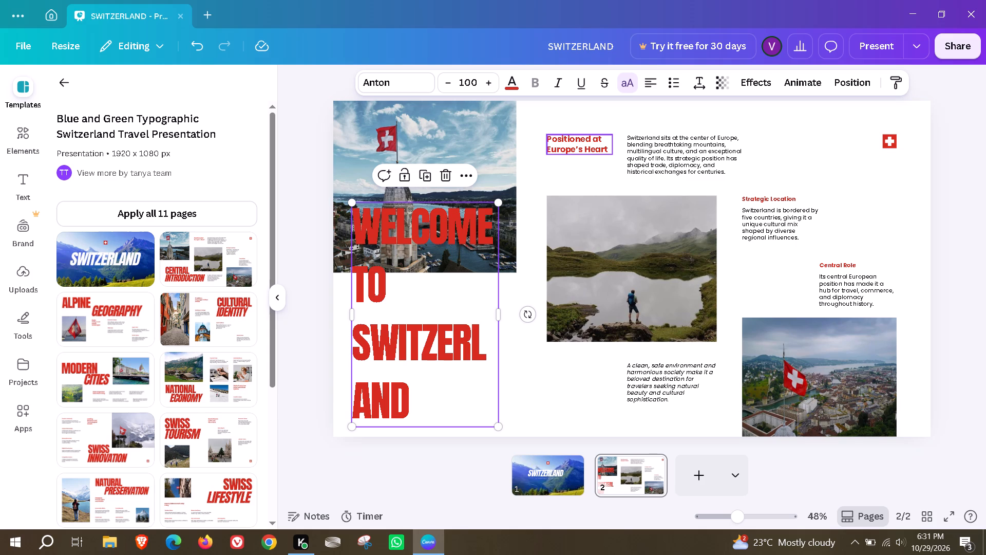
Delete page 2's "Positioned at Europe's Heart" heading, italic paragraph, and the Strategic Location and Central Role headings with their texts.
{"action": "left_click", "coordinate": [577, 145]}
{"action": "left_click", "coordinate": [605, 184]}
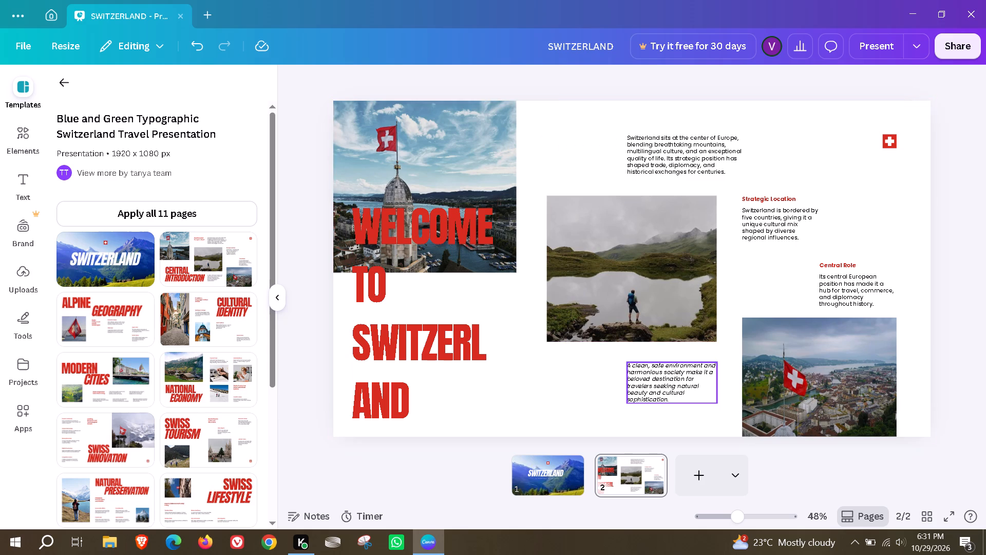
{"action": "left_click", "coordinate": [672, 372]}
{"action": "left_click", "coordinate": [698, 331]}
{"action": "left_click", "coordinate": [818, 273]}
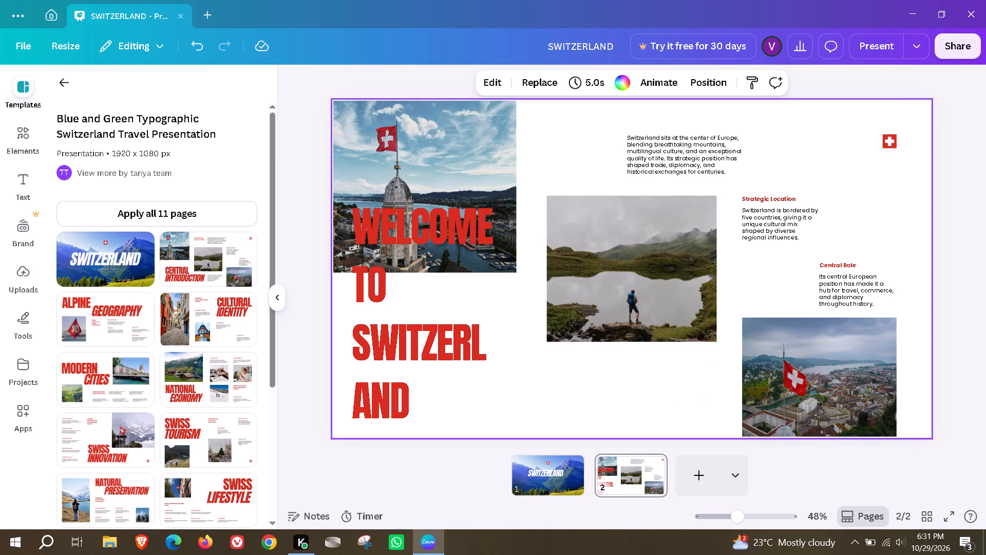
{"action": "left_click_drag", "start_coordinate": [746, 157], "coordinate": [840, 284]}
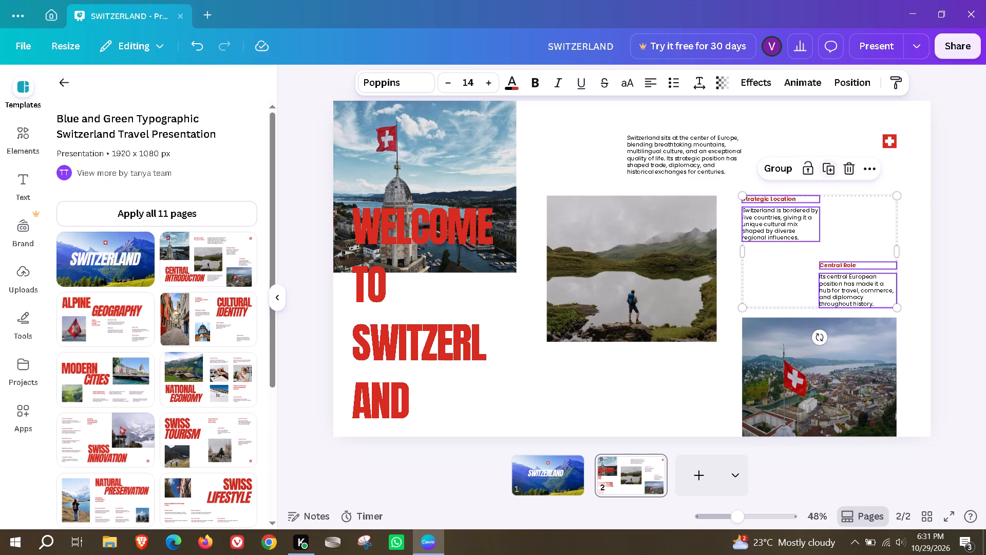
{"action": "left_click", "coordinate": [846, 172]}
Delete the hiker photo and its empty frame from page 2, keeping the paragraph above it.
{"action": "left_click", "coordinate": [661, 285]}
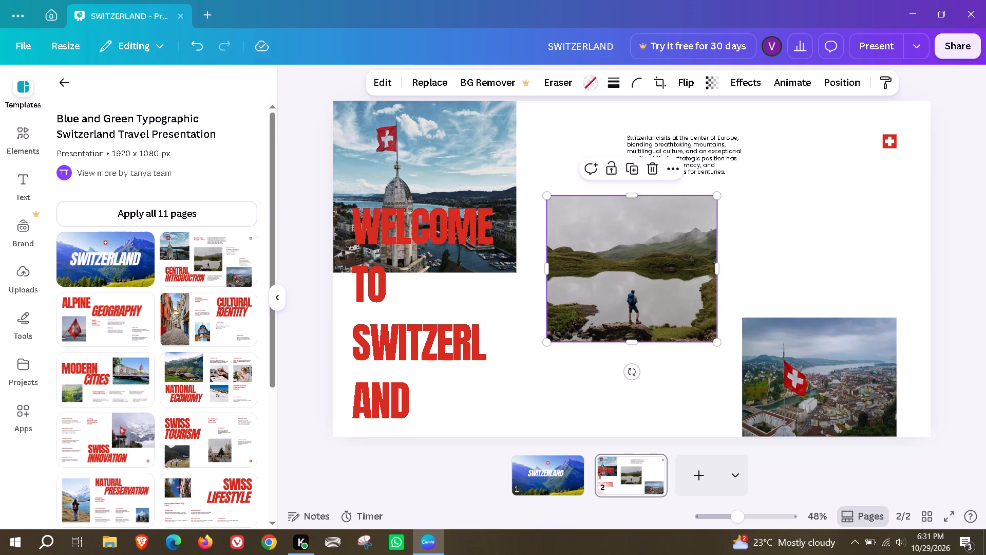
{"action": "left_click", "coordinate": [653, 170]}
{"action": "left_click", "coordinate": [669, 204]}
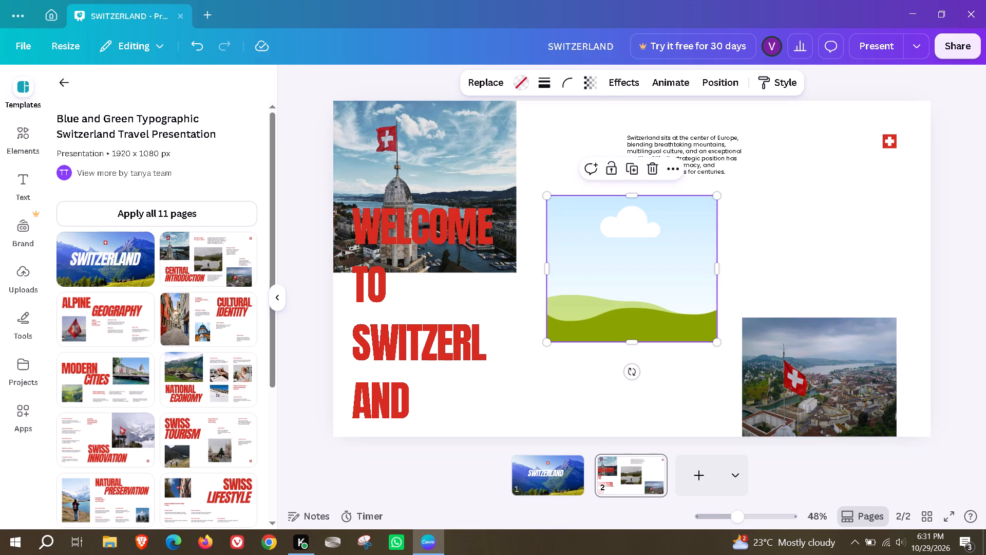
{"action": "left_click", "coordinate": [655, 236]}
{"action": "left_click", "coordinate": [651, 164]}
{"action": "left_click", "coordinate": [698, 204]}
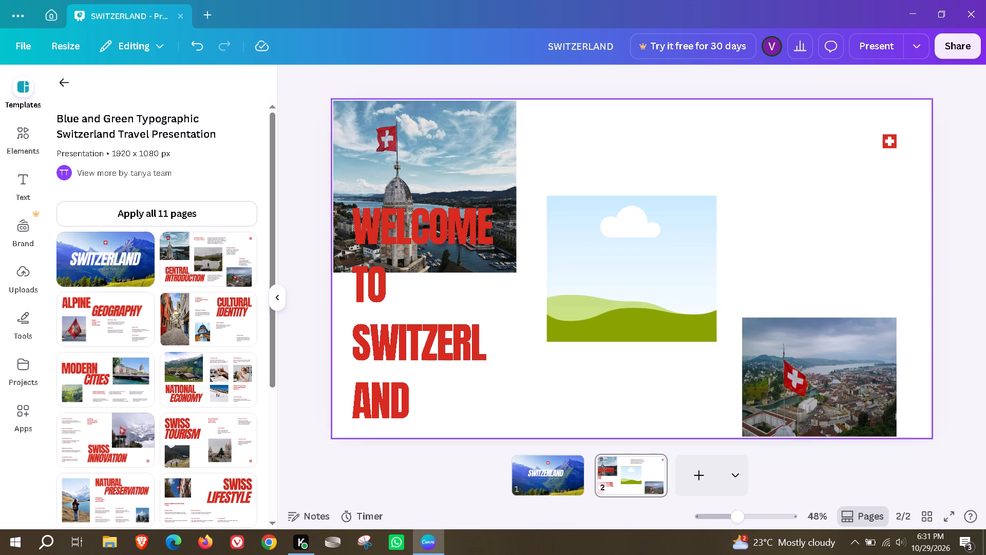
{"action": "left_click", "coordinate": [198, 47]}
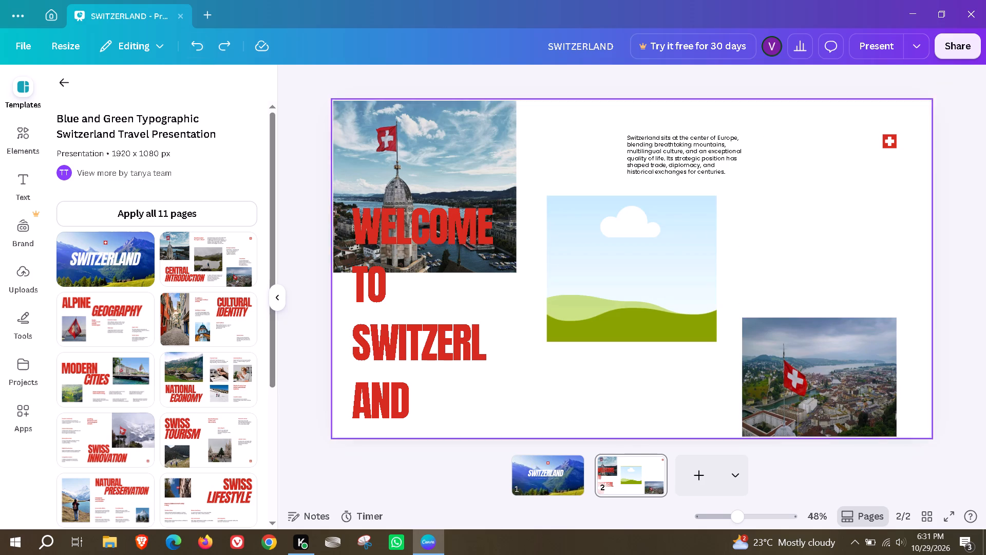
{"action": "left_click", "coordinate": [643, 264]}
{"action": "left_click", "coordinate": [654, 172]}
Transform page 2's paragraph with the AI prompt "generate in 5-6 lines about welcome to switzerland" and replace the old text.
{"action": "double_click", "coordinate": [686, 160]}
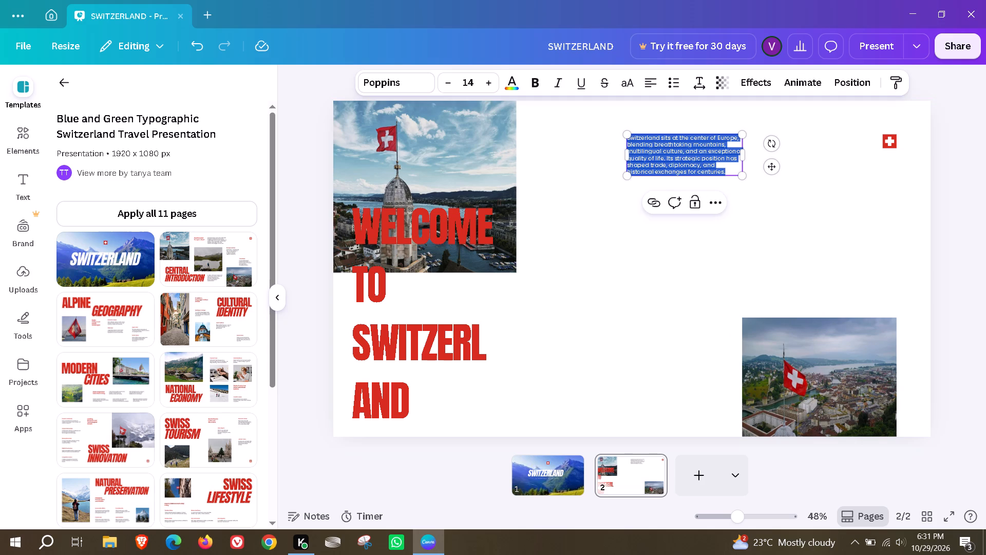
{"action": "left_click", "coordinate": [710, 205]}
{"action": "scroll", "coordinate": [731, 268], "scroll_direction": "down", "scroll_amount": 3}
{"action": "left_click", "coordinate": [785, 479]}
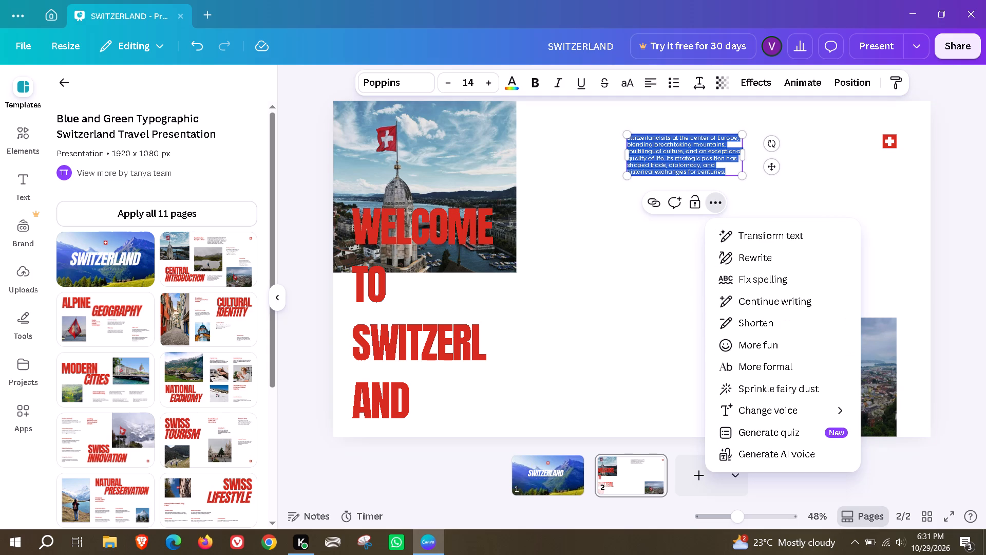
{"action": "left_click", "coordinate": [764, 228]}
{"action": "type", "text": "generate"}
{"action": "key", "text": "space"}
{"action": "type", "text": "in 5-6 lines about wecom"}
{"action": "key", "text": "BackSpace"}
{"action": "key", "text": "BackSpace"}
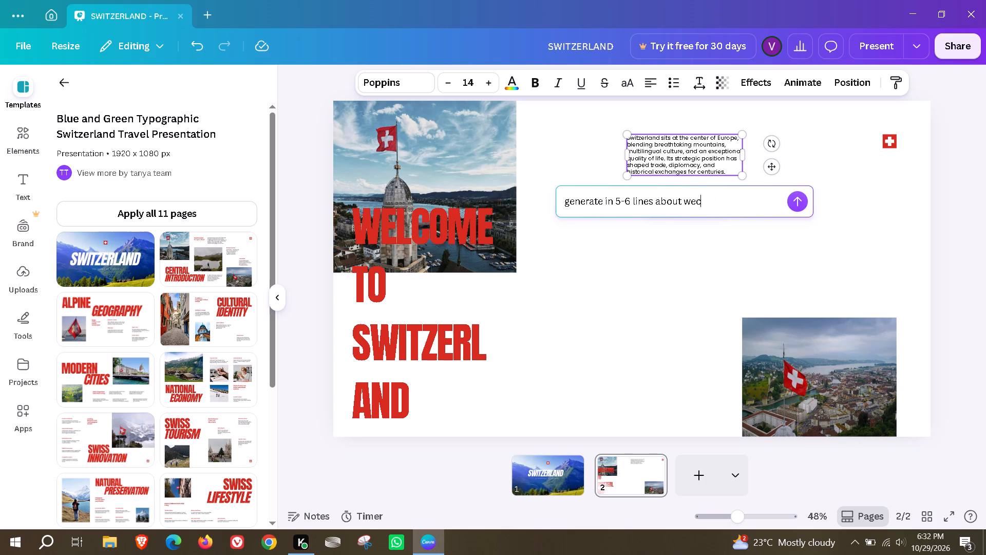
{"action": "key", "text": "BackSpace"}
{"action": "type", "text": "lcome to switzerland"}
{"action": "key", "text": "Return"}
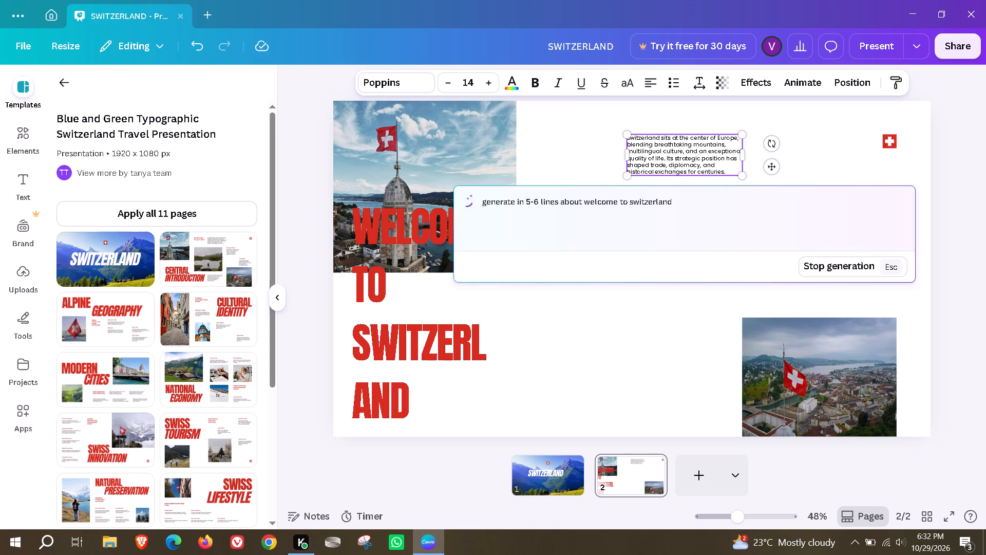
{"action": "left_click", "coordinate": [863, 331]}
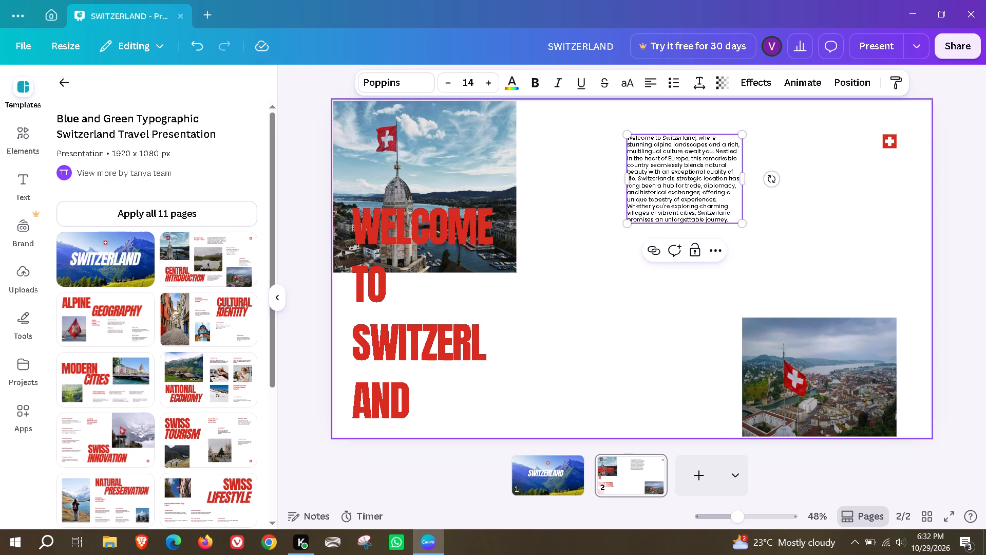
Enlarge the welcome paragraph to font size 19.9 and widen its text box towards the tower photo.
{"action": "left_click_drag", "start_coordinate": [742, 223], "coordinate": [808, 255]}
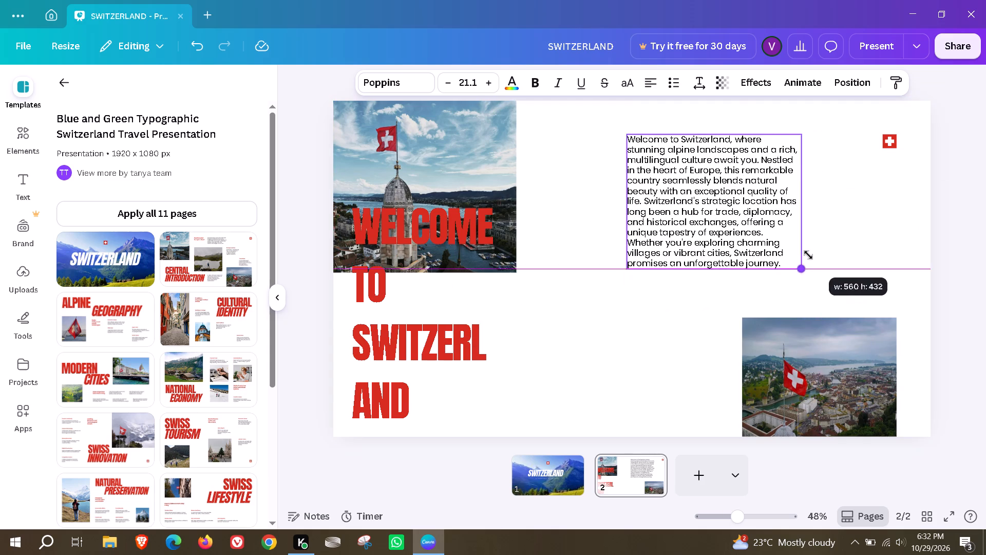
{"action": "left_click_drag", "start_coordinate": [808, 255], "coordinate": [799, 250]}
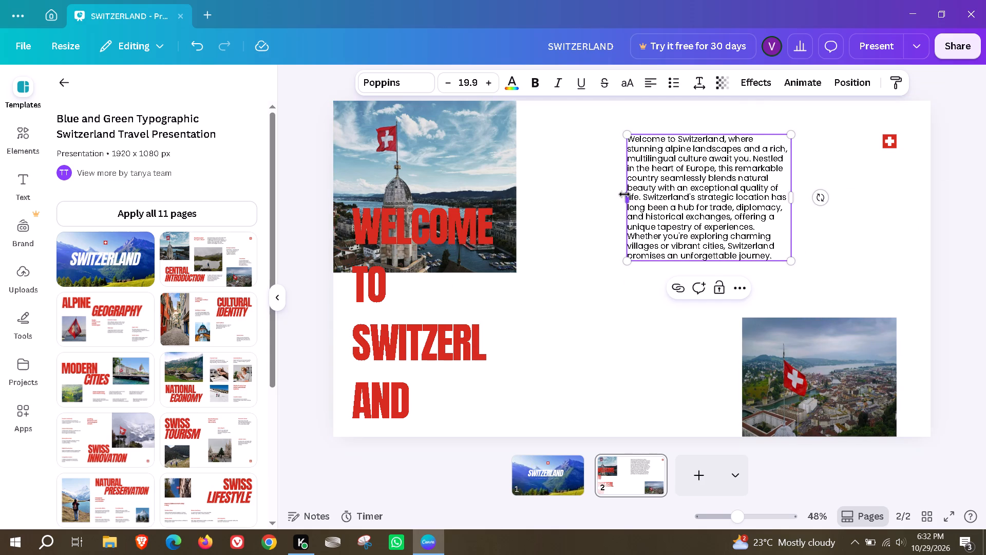
{"action": "left_click_drag", "start_coordinate": [624, 194], "coordinate": [564, 200]}
{"action": "left_click", "coordinate": [762, 257]}
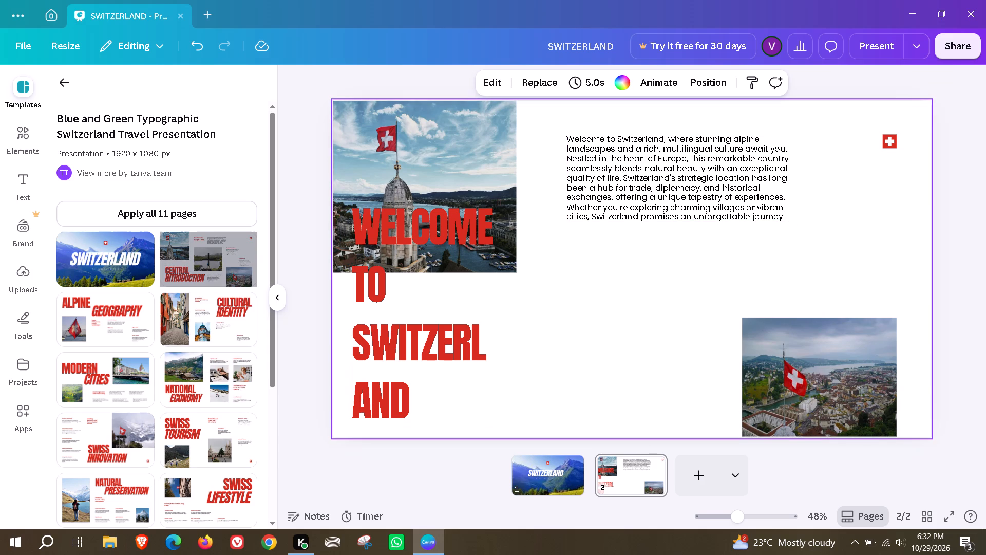
Add the template's Alpine Geography page to the presentation as page 3.
{"action": "left_click", "coordinate": [120, 343]}
{"action": "left_click", "coordinate": [543, 317]}
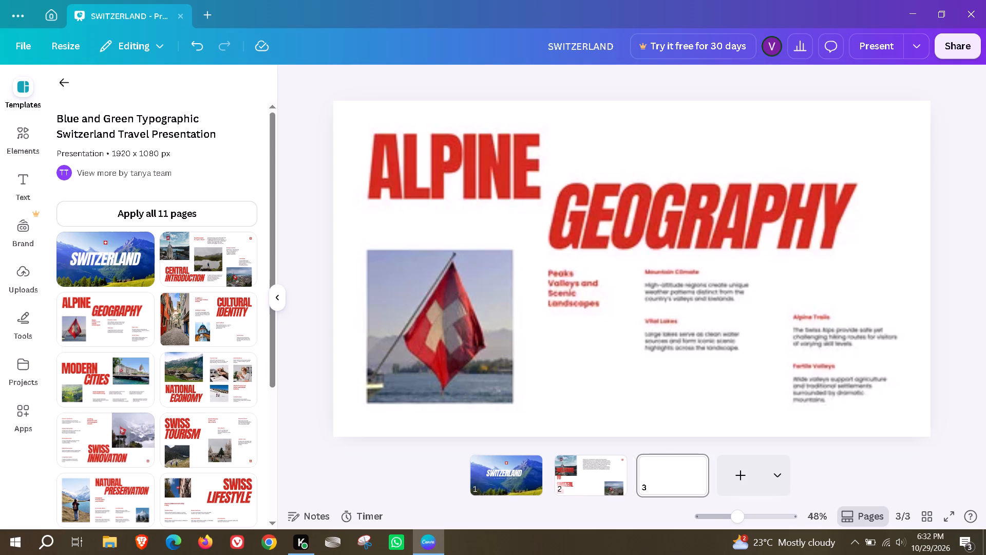
Widen page 2's title box so the title wraps onto two lines, and move it down below the tower photo.
{"action": "left_click", "coordinate": [602, 471]}
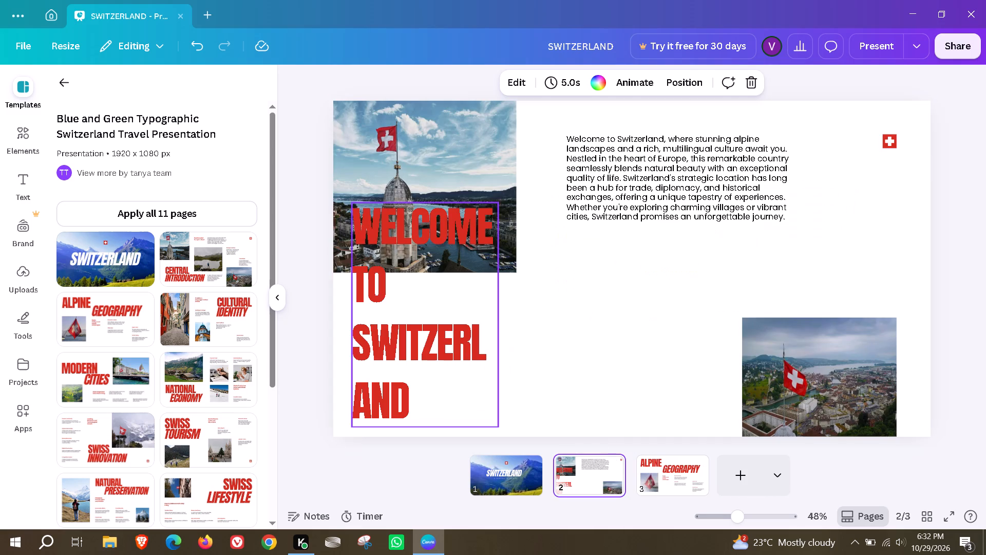
{"action": "left_click", "coordinate": [445, 309]}
{"action": "left_click_drag", "start_coordinate": [502, 319], "coordinate": [654, 338]}
{"action": "left_click_drag", "start_coordinate": [575, 284], "coordinate": [572, 373]}
Delete the GEOGRAPHY title text from page 3.
{"action": "left_click", "coordinate": [646, 472]}
{"action": "left_click", "coordinate": [463, 232]}
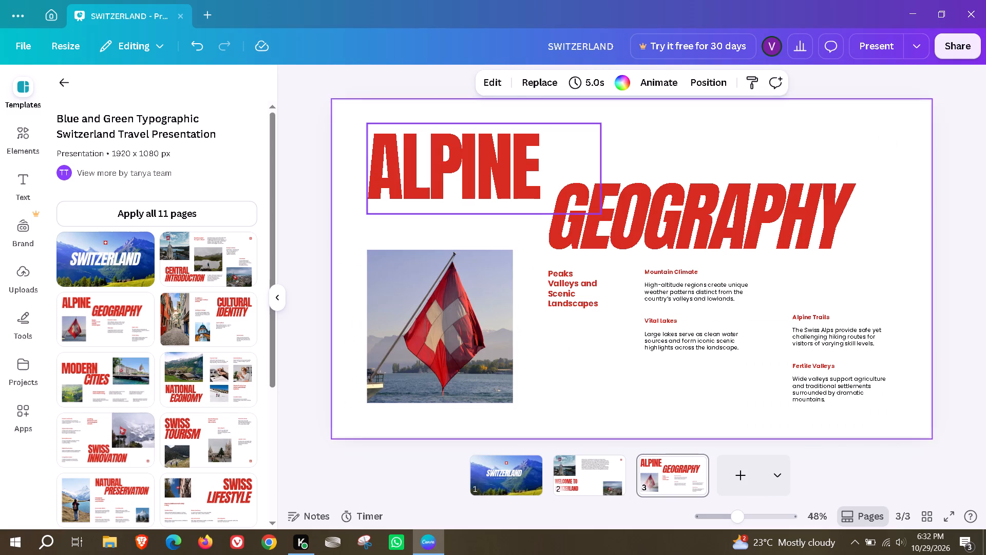
{"action": "left_click", "coordinate": [572, 205]}
{"action": "left_click", "coordinate": [749, 153]}
Replace page 3's ALPINE title text with "COUNTRY AT GLANCE".
{"action": "double_click", "coordinate": [525, 180]}
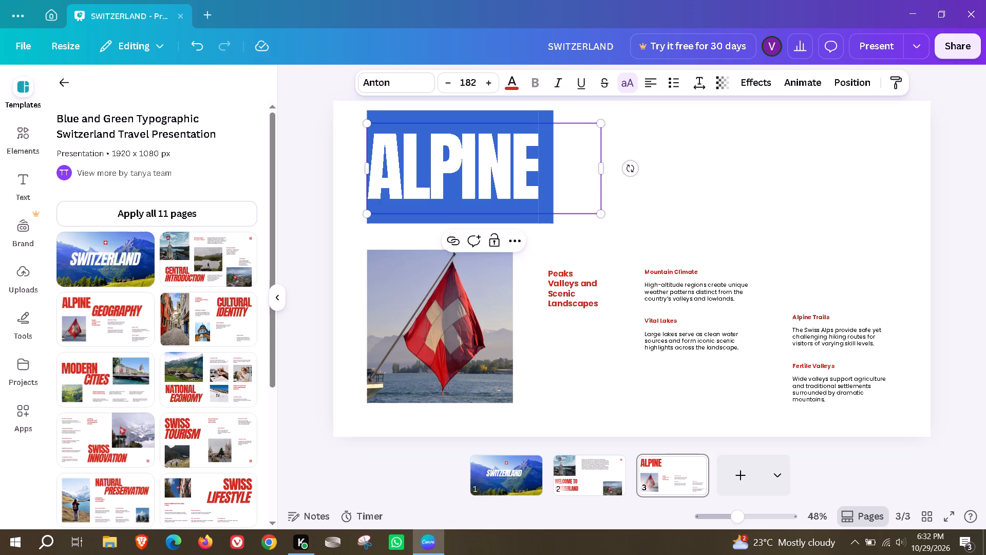
{"action": "type", "text": "COUNTRY AT GLANCE"}
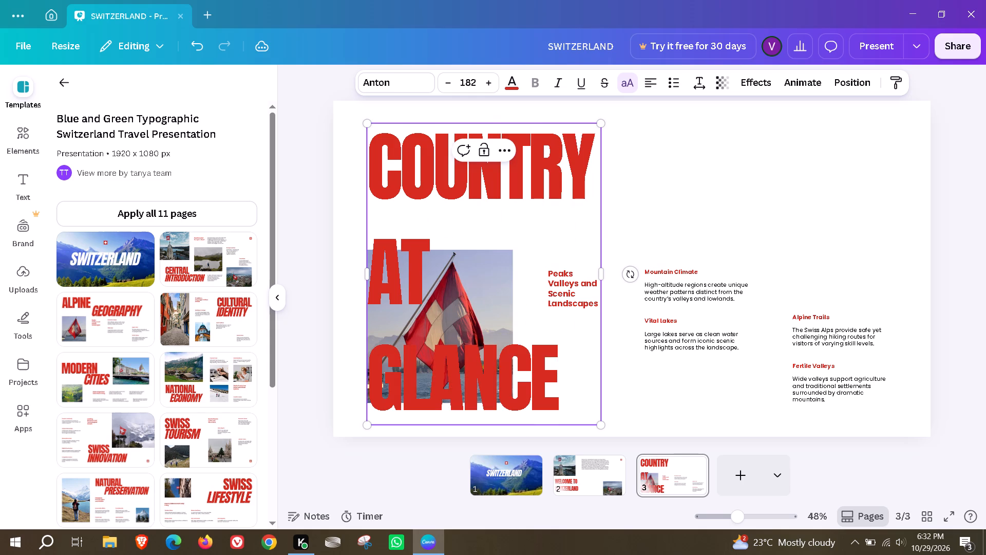
Widen the COUNTRY AT GLANCE title box to fit one line and shrink the title to font size 136.
{"action": "left_click_drag", "start_coordinate": [605, 271], "coordinate": [886, 221]}
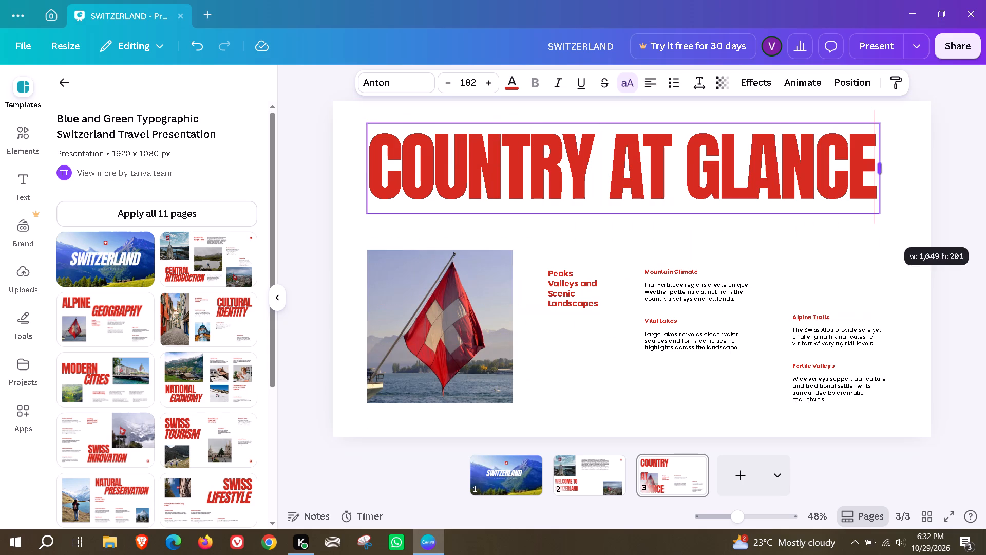
{"action": "left_click_drag", "start_coordinate": [886, 221], "coordinate": [895, 219]}
{"action": "left_click_drag", "start_coordinate": [891, 211], "coordinate": [755, 211]}
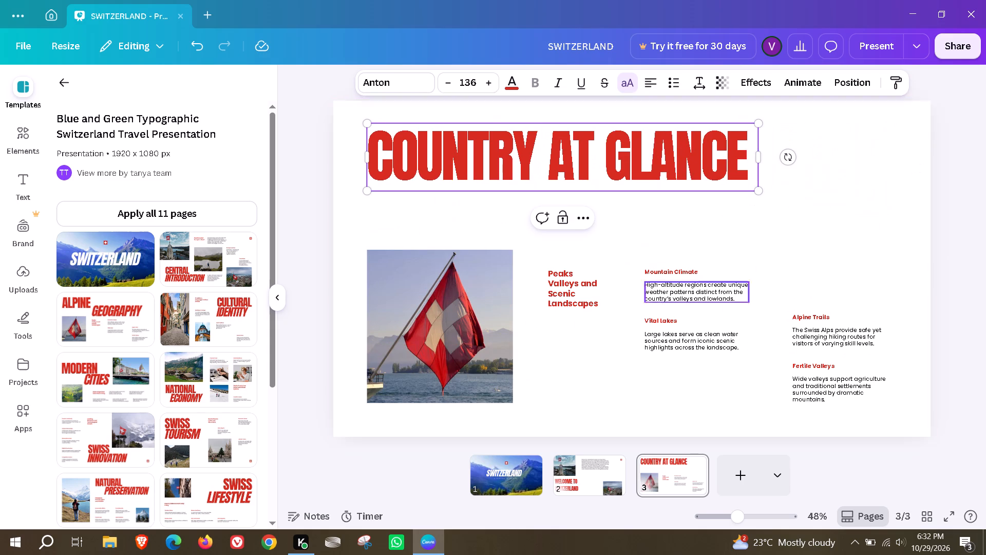
Delete page 3's Peaks Valleys heading, the Mountain Climate, Vital Lakes and Alpine Trails blocks, and the Fertile Valleys heading.
{"action": "left_click", "coordinate": [577, 288]}
{"action": "left_click", "coordinate": [592, 249]}
{"action": "left_click_drag", "start_coordinate": [642, 237], "coordinate": [786, 348]}
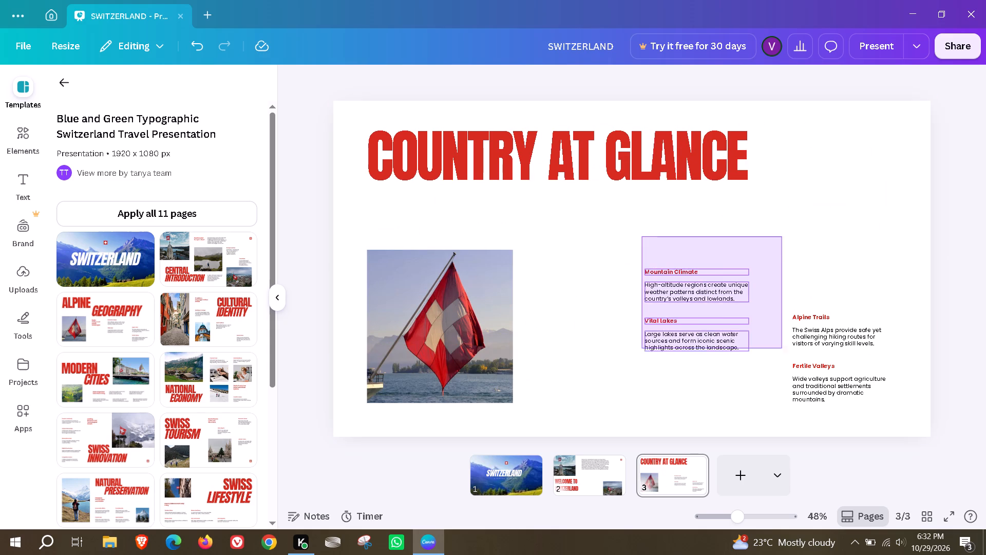
{"action": "left_click_drag", "start_coordinate": [786, 348], "coordinate": [826, 345]}
{"action": "left_click", "coordinate": [795, 245]}
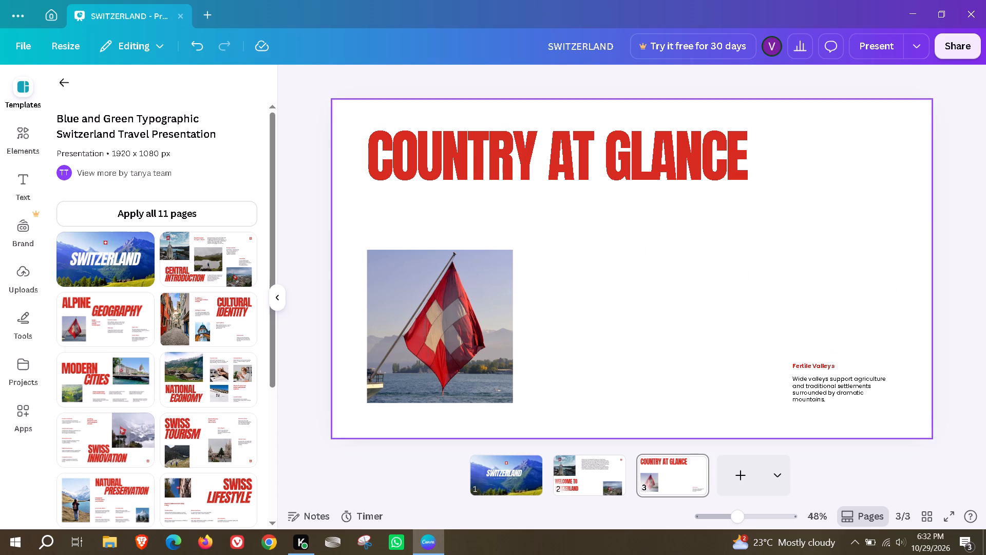
{"action": "left_click", "coordinate": [826, 369]}
{"action": "left_click", "coordinate": [867, 342]}
Move page 3's remaining wide-valleys paragraph up into the empty area beside the flag photo.
{"action": "left_click_drag", "start_coordinate": [852, 383], "coordinate": [693, 281]}
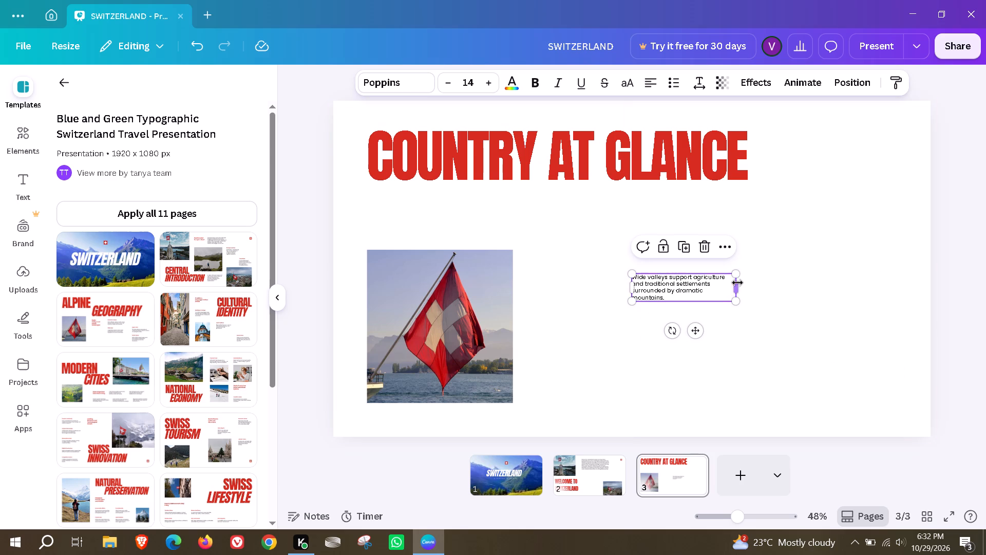
Replace page 3's wide-valleys paragraph with AI-transformed text from the prompt "give glance of switzerland in 5-6 lines".
{"action": "left_click", "coordinate": [728, 247]}
{"action": "scroll", "coordinate": [760, 445], "scroll_direction": "down", "scroll_amount": 2}
{"action": "left_click", "coordinate": [771, 478]}
{"action": "left_click", "coordinate": [781, 271]}
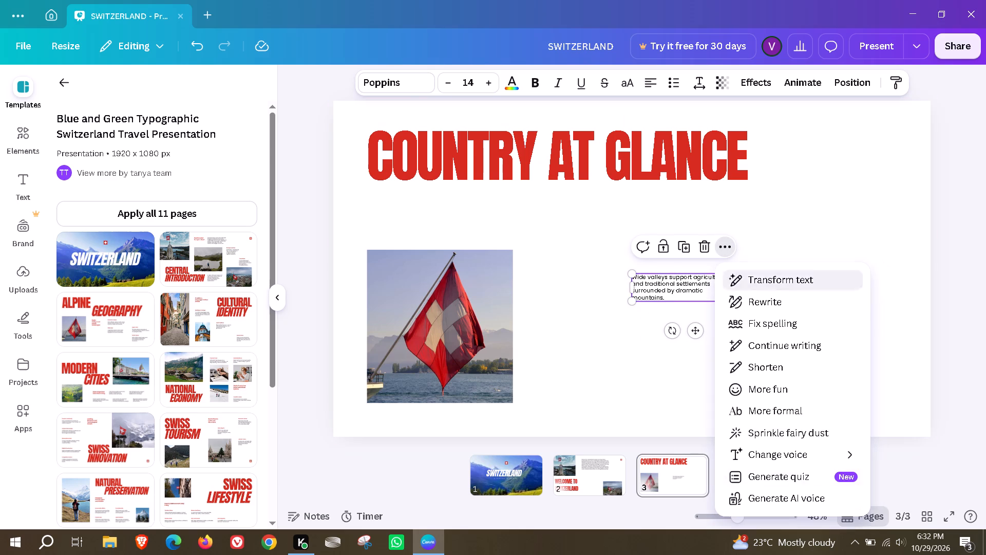
{"action": "type", "text": "give glance of switzerland in 5"}
{"action": "key", "text": "0"}
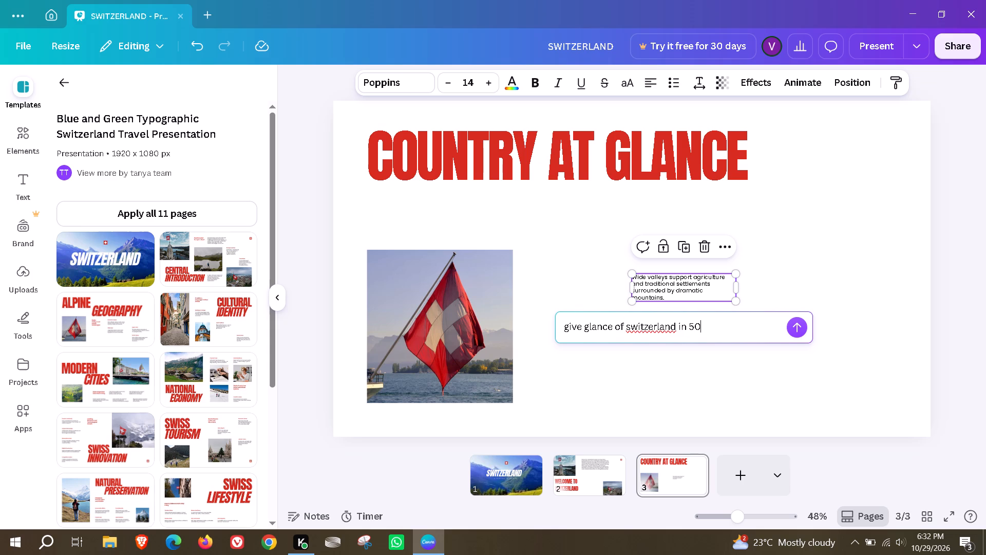
{"action": "key", "text": "BackSpace"}
{"action": "type", "text": "-6 lines"}
{"action": "key", "text": "space"}
{"action": "key", "text": "Return"}
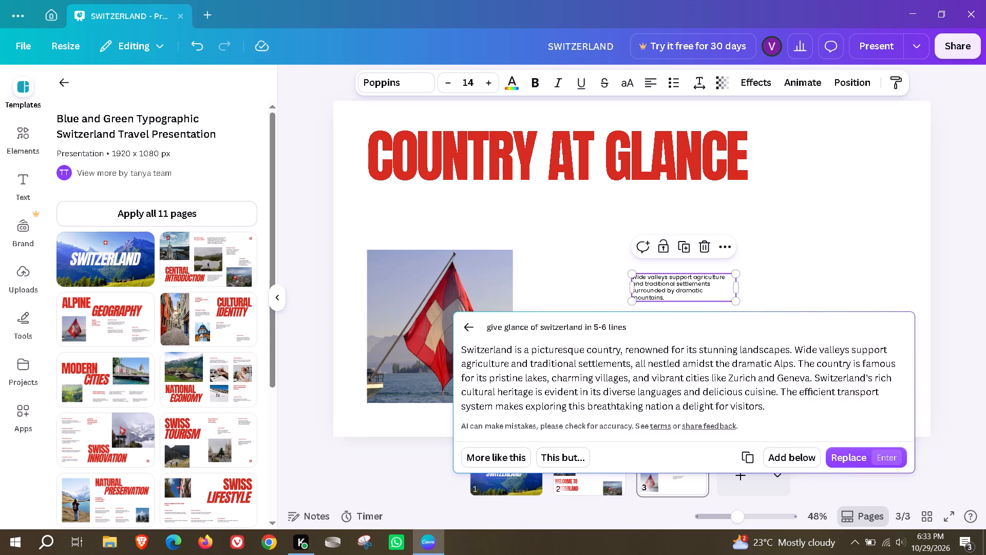
{"action": "left_click", "coordinate": [841, 459]}
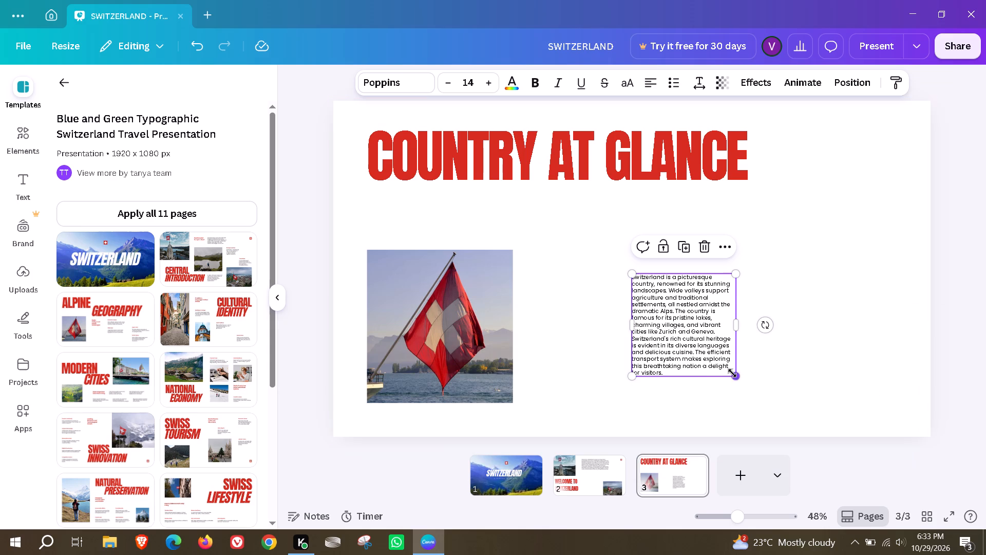
Enlarge page 3's Switzerland paragraph to about font size 21.4, widen its box, and align it beside the flag photo.
{"action": "left_click_drag", "start_coordinate": [732, 373], "coordinate": [800, 414]}
{"action": "left_click_drag", "start_coordinate": [631, 353], "coordinate": [545, 353]}
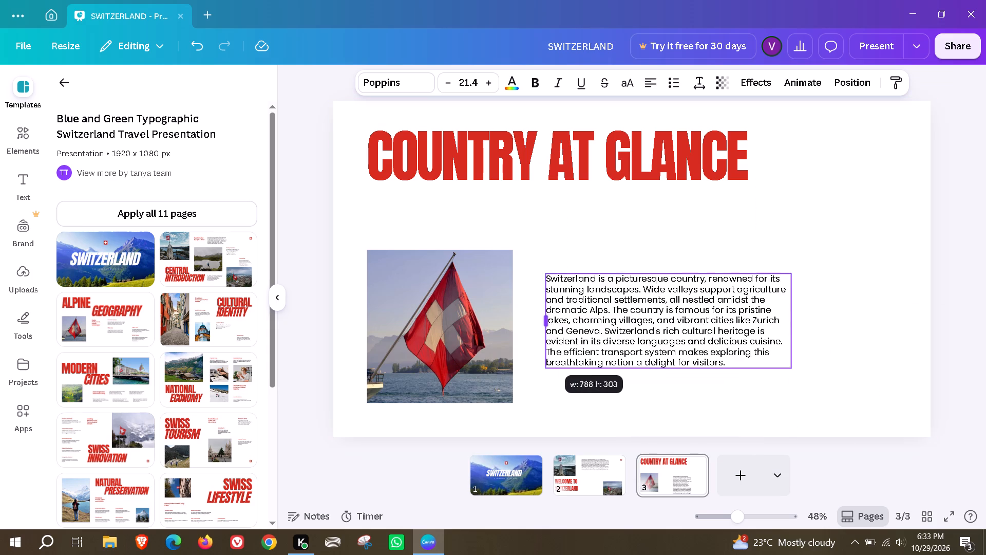
{"action": "left_click_drag", "start_coordinate": [545, 353], "coordinate": [565, 360]}
{"action": "left_click", "coordinate": [788, 396]}
{"action": "left_click_drag", "start_coordinate": [682, 360], "coordinate": [682, 345]}
{"action": "left_click", "coordinate": [707, 395]}
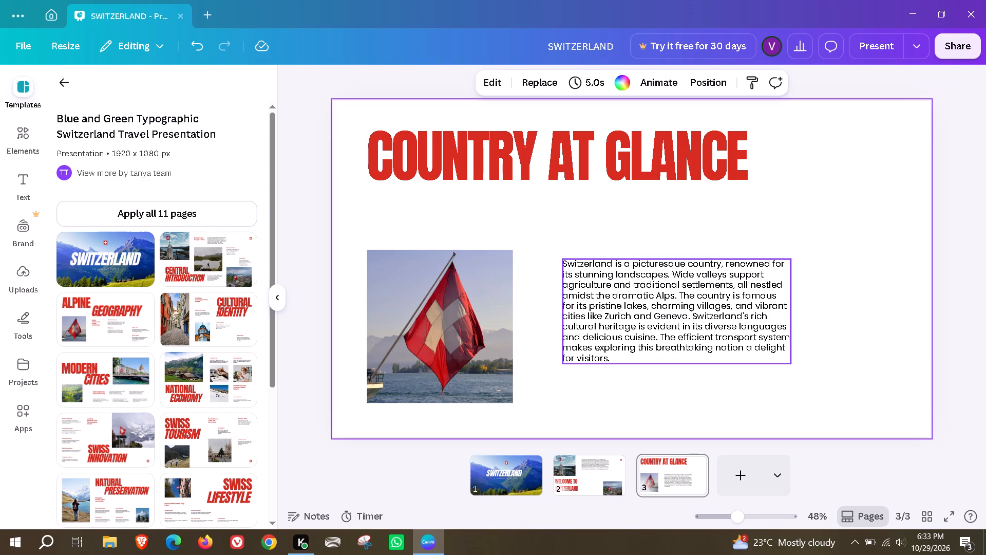
Add the template's Cultural Identity layout as new page 4.
{"action": "left_click", "coordinate": [230, 320]}
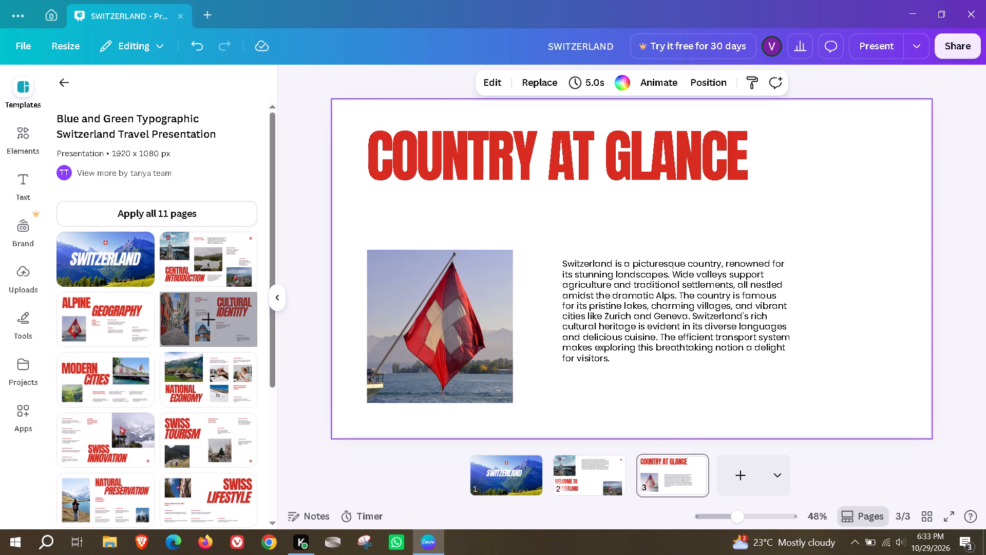
{"action": "left_click", "coordinate": [568, 321]}
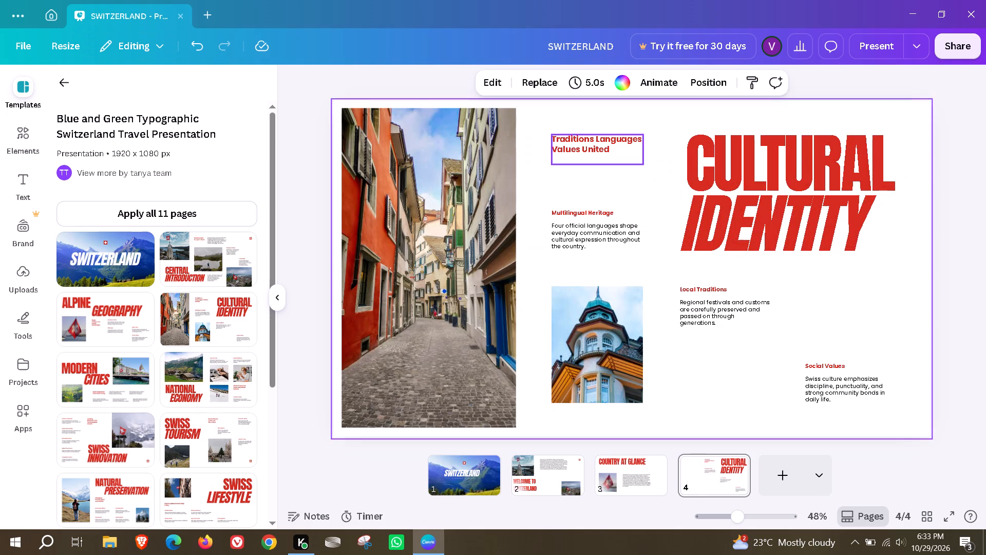
Delete page 4's Traditions Languages heading, the Multilingual Heritage block, and the tower photo together with its frame.
{"action": "left_click", "coordinate": [584, 145]}
{"action": "left_click", "coordinate": [620, 187]}
{"action": "left_click_drag", "start_coordinate": [562, 198], "coordinate": [580, 251]}
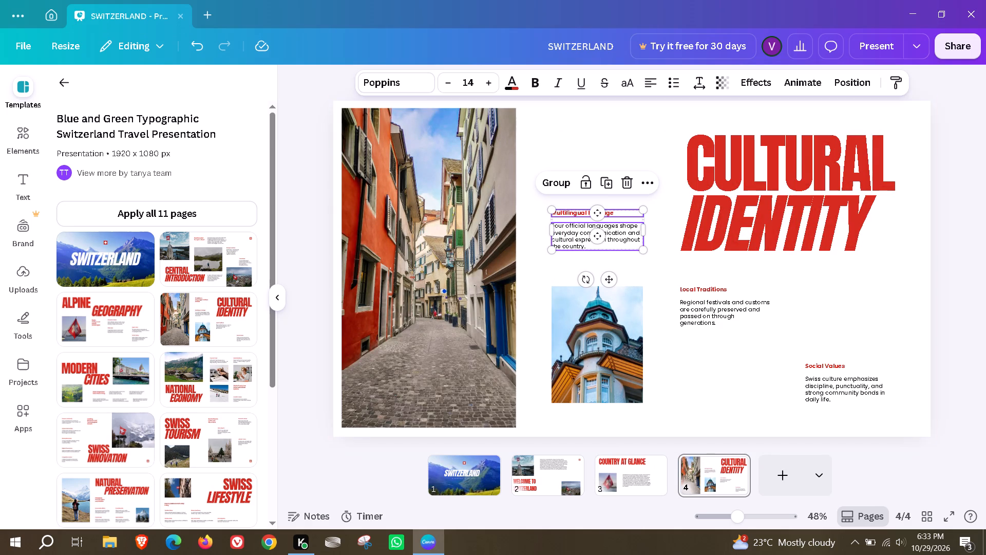
{"action": "left_click", "coordinate": [623, 191]}
{"action": "left_click", "coordinate": [603, 342]}
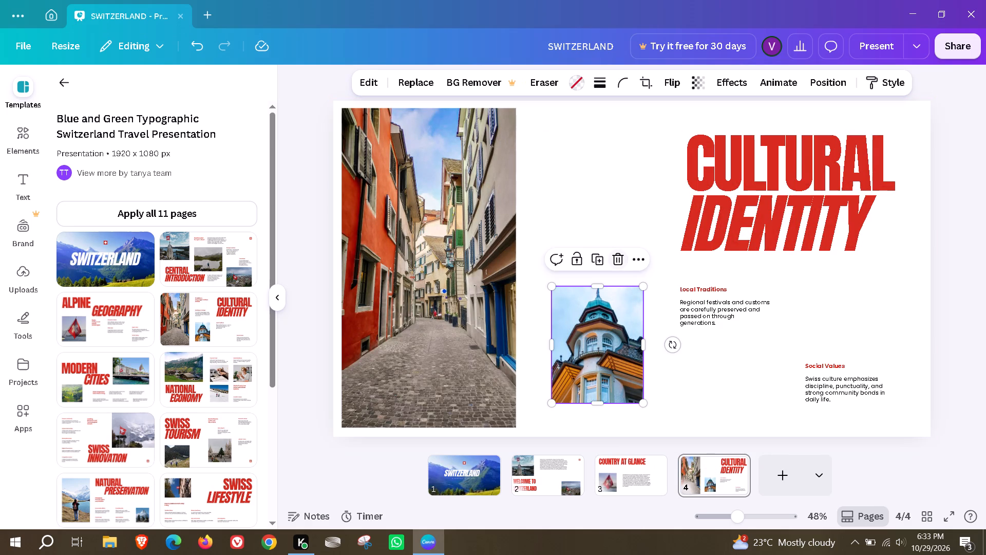
{"action": "left_click", "coordinate": [623, 268]}
{"action": "left_click", "coordinate": [617, 299]}
{"action": "left_click", "coordinate": [611, 300]}
{"action": "left_click", "coordinate": [625, 261]}
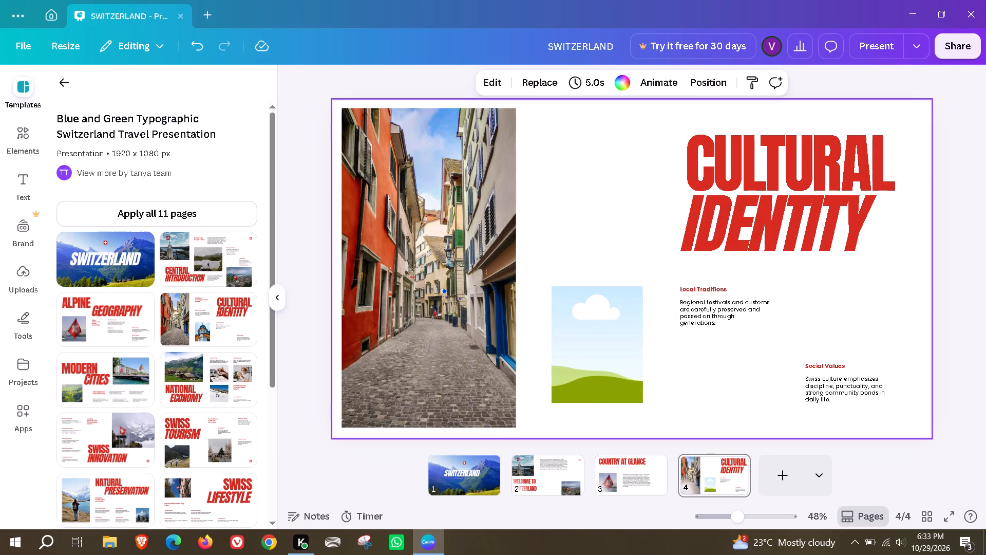
{"action": "left_click", "coordinate": [616, 303]}
{"action": "left_click", "coordinate": [623, 258]}
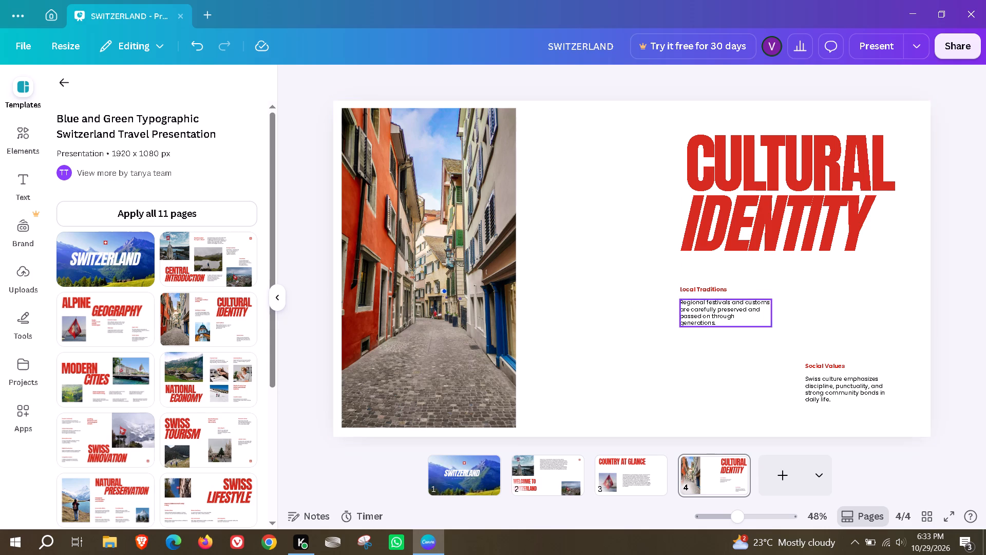
Delete page 4's IDENTITY title text, the Local Traditions block and the Social Values heading.
{"action": "left_click", "coordinate": [695, 242]}
{"action": "left_click", "coordinate": [805, 165]}
{"action": "left_click_drag", "start_coordinate": [667, 258], "coordinate": [841, 366]}
{"action": "left_click", "coordinate": [817, 255]}
Move page 4's remaining Swiss-culture paragraph up into the empty area below the CULTURAL title.
{"action": "left_click_drag", "start_coordinate": [847, 377], "coordinate": [735, 315]}
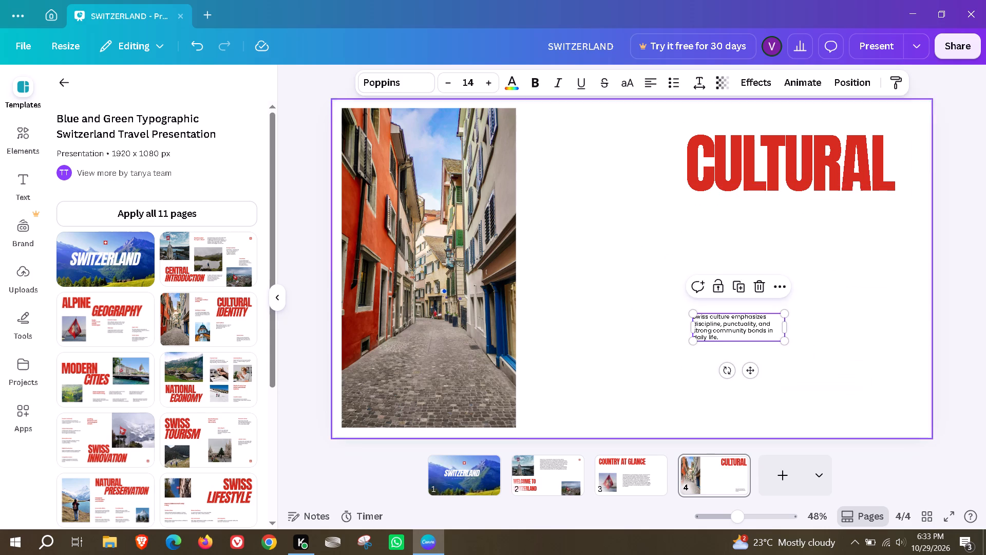
Replace page 4's CULTURAL title text with "LAUTERBRUNNEN".
{"action": "double_click", "coordinate": [754, 185]}
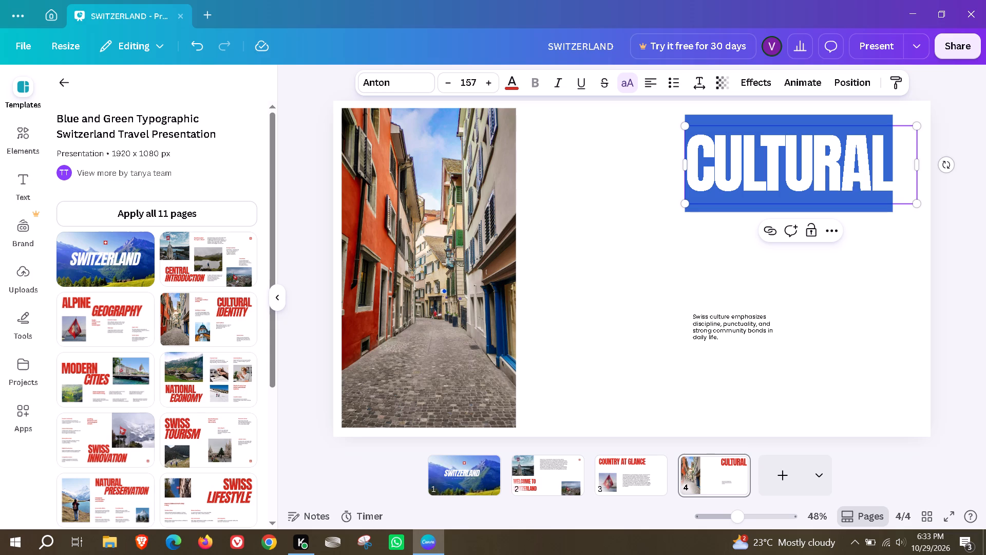
{"action": "type", "text": "LAUTER"}
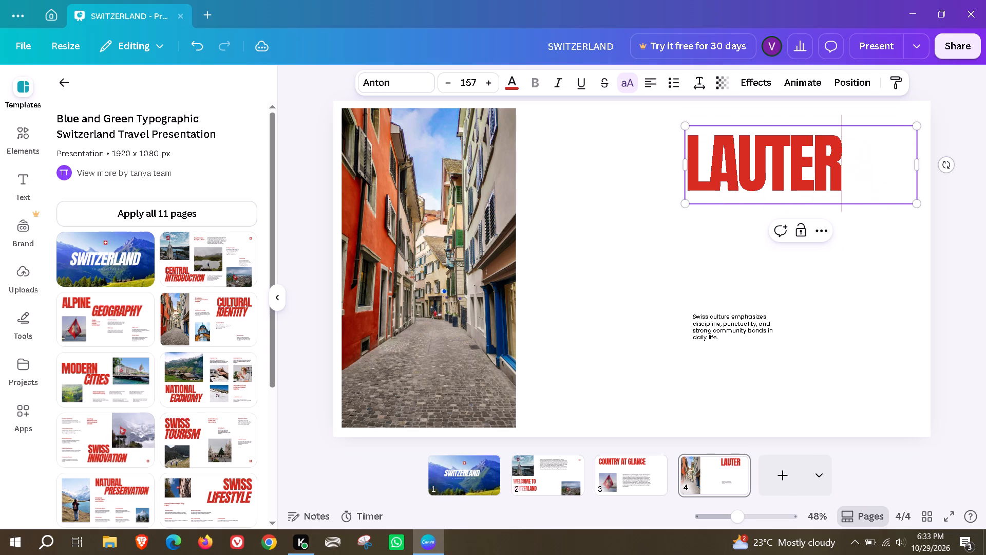
{"action": "type", "text": "BRUNNED"}
{"action": "key", "text": "shift+BackSpace"}
{"action": "type", "text": "N"}
{"action": "key", "text": "space"}
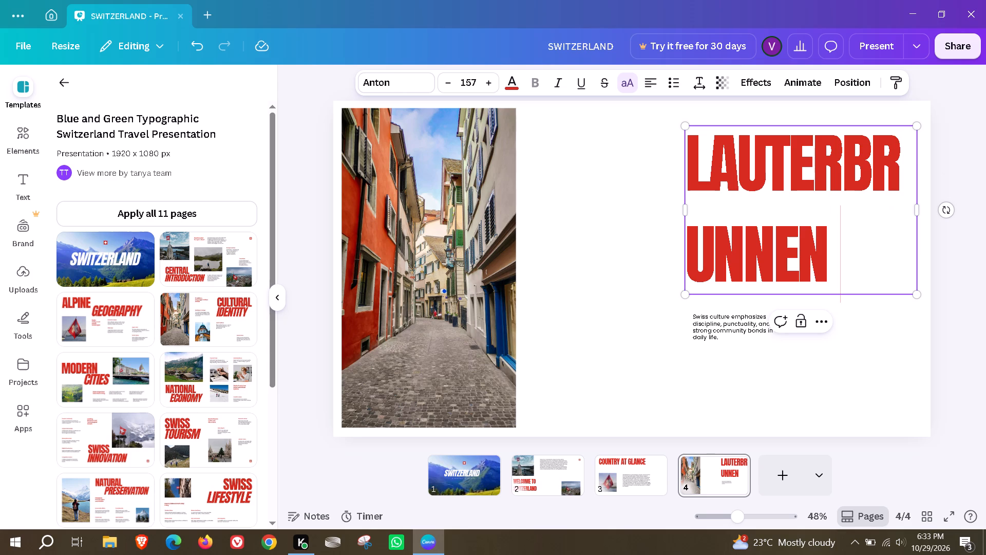
Widen the LAUTERBRUNNEN title box to fit one line, shrink it to font size 101, and center it beside the street photo.
{"action": "left_click_drag", "start_coordinate": [684, 215], "coordinate": [559, 229]}
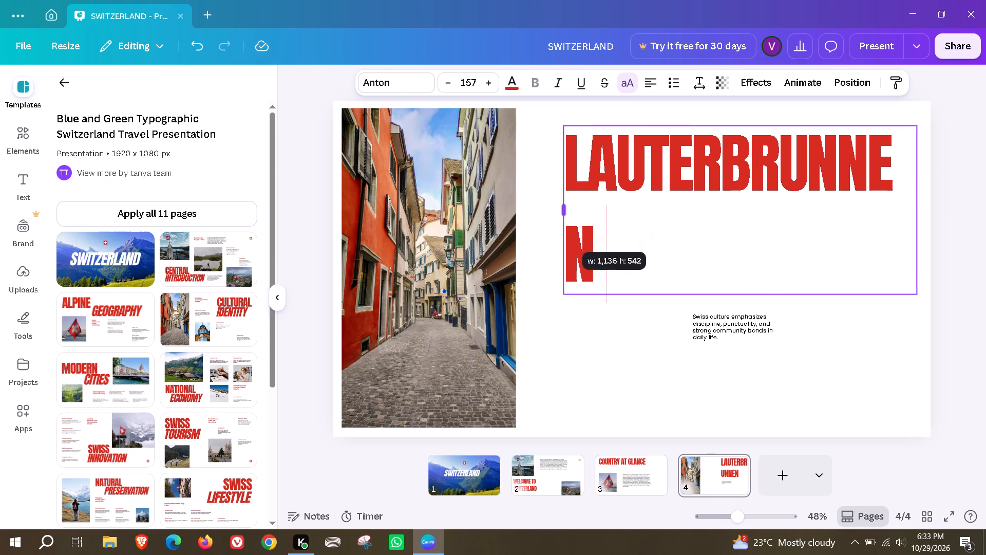
{"action": "left_click_drag", "start_coordinate": [559, 229], "coordinate": [540, 227]}
{"action": "left_click_drag", "start_coordinate": [920, 202], "coordinate": [784, 202]}
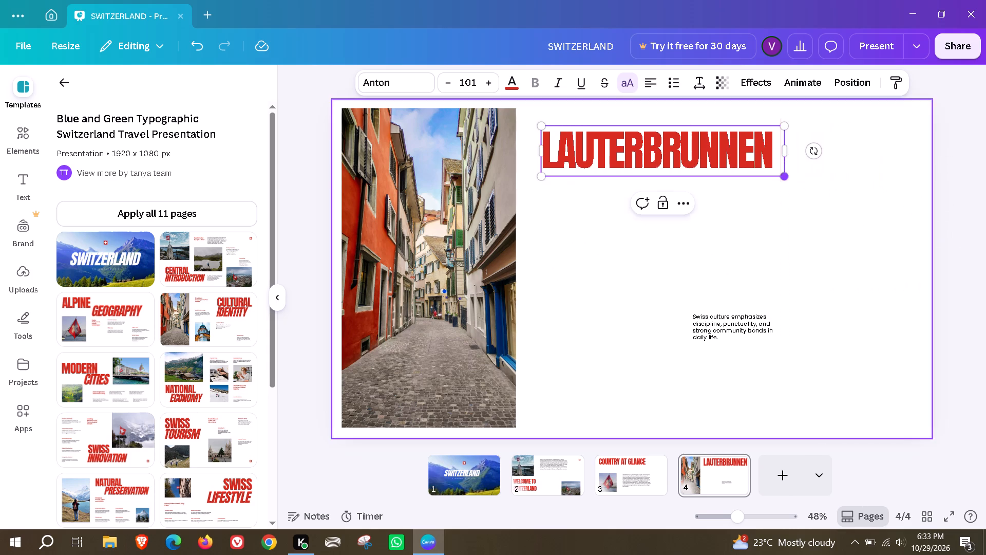
{"action": "left_click_drag", "start_coordinate": [705, 147], "coordinate": [737, 158]}
{"action": "left_click", "coordinate": [756, 273]}
{"action": "left_click_drag", "start_coordinate": [671, 160], "coordinate": [722, 172]}
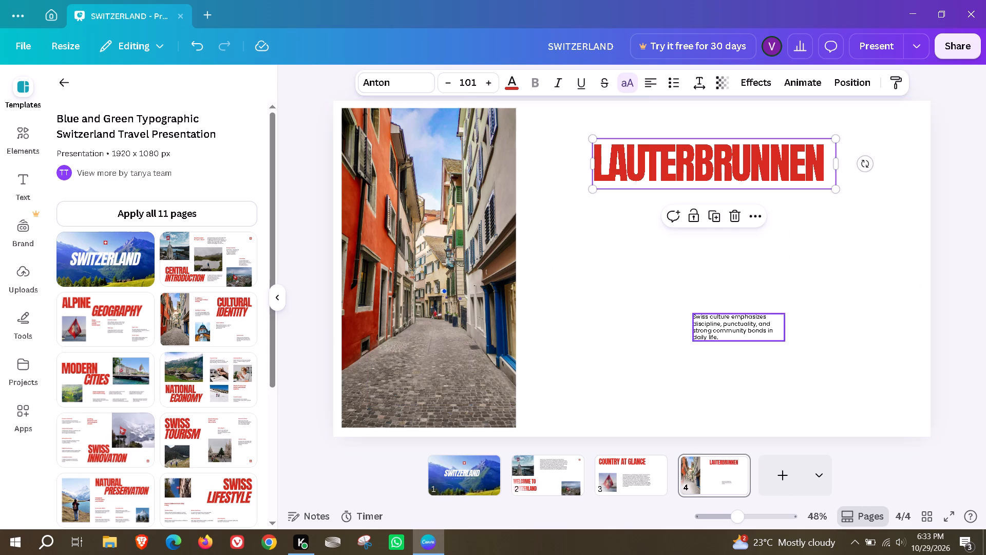
{"action": "left_click", "coordinate": [756, 325]}
{"action": "left_click", "coordinate": [781, 284]}
{"action": "scroll", "coordinate": [790, 381], "scroll_direction": "down", "scroll_amount": 3}
{"action": "double_click", "coordinate": [768, 325]}
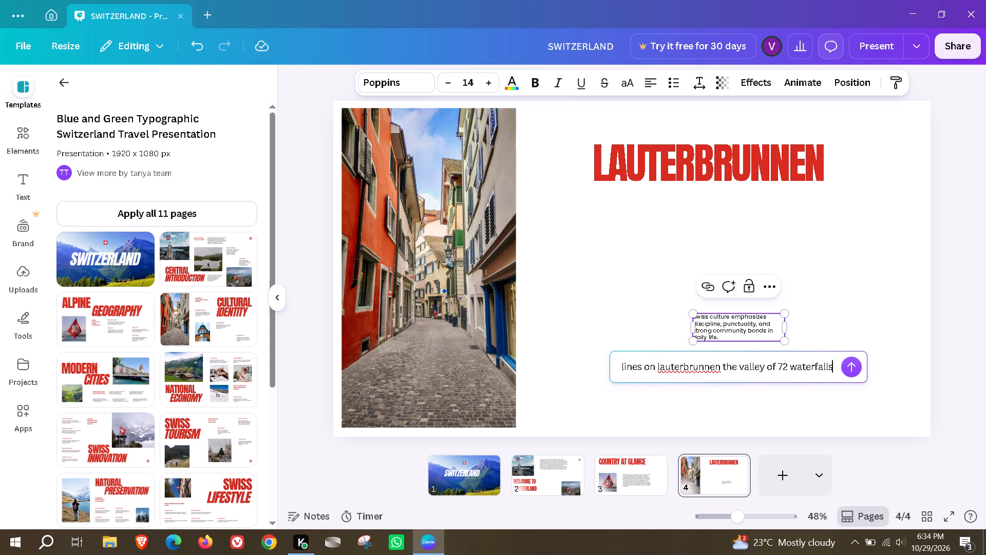
{"action": "key", "text": "Return"}
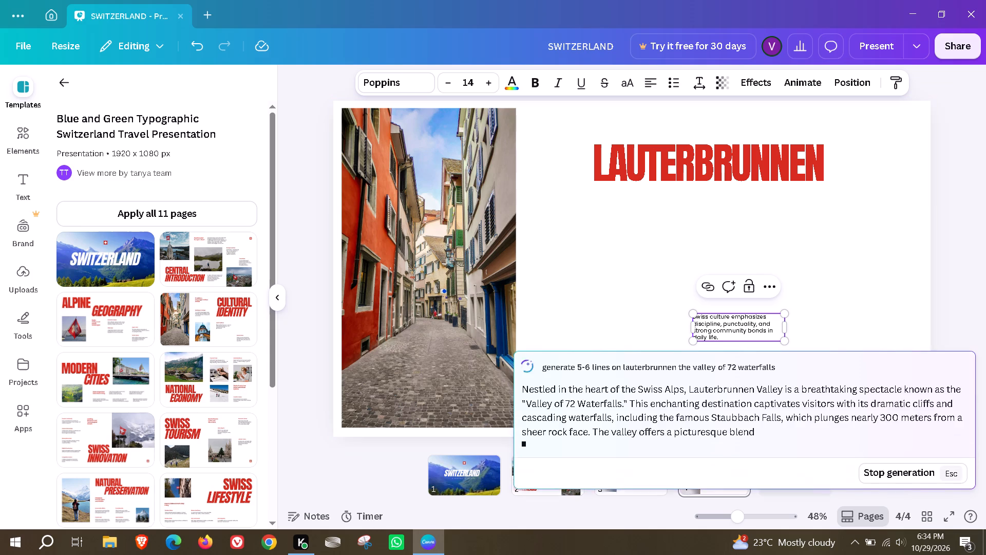
{"action": "left_click", "coordinate": [926, 283]}
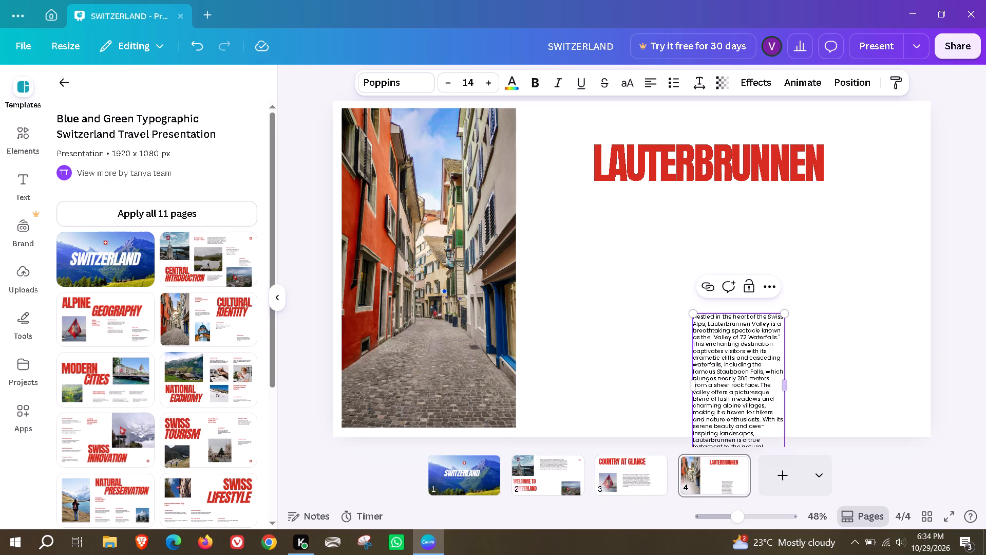
Widen and enlarge page 4's Lauterbrunnen paragraph and place it below the title, beside the street photo.
{"action": "left_click", "coordinate": [822, 376]}
{"action": "left_click_drag", "start_coordinate": [773, 364], "coordinate": [708, 263]}
{"action": "left_click_drag", "start_coordinate": [724, 282], "coordinate": [836, 292]}
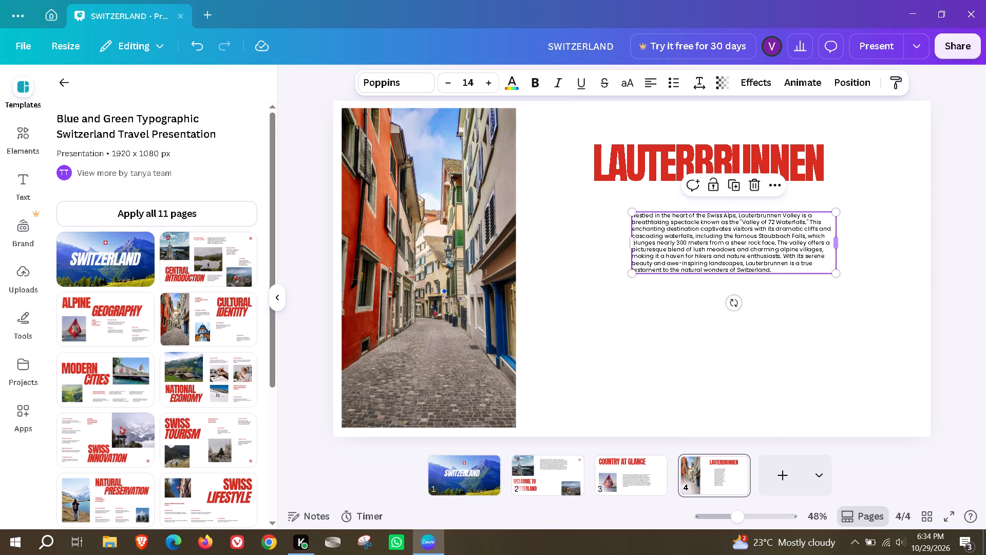
{"action": "left_click_drag", "start_coordinate": [840, 272], "coordinate": [902, 367]}
{"action": "left_click", "coordinate": [830, 353]}
{"action": "left_click_drag", "start_coordinate": [817, 288], "coordinate": [770, 327]}
{"action": "left_click", "coordinate": [640, 383]}
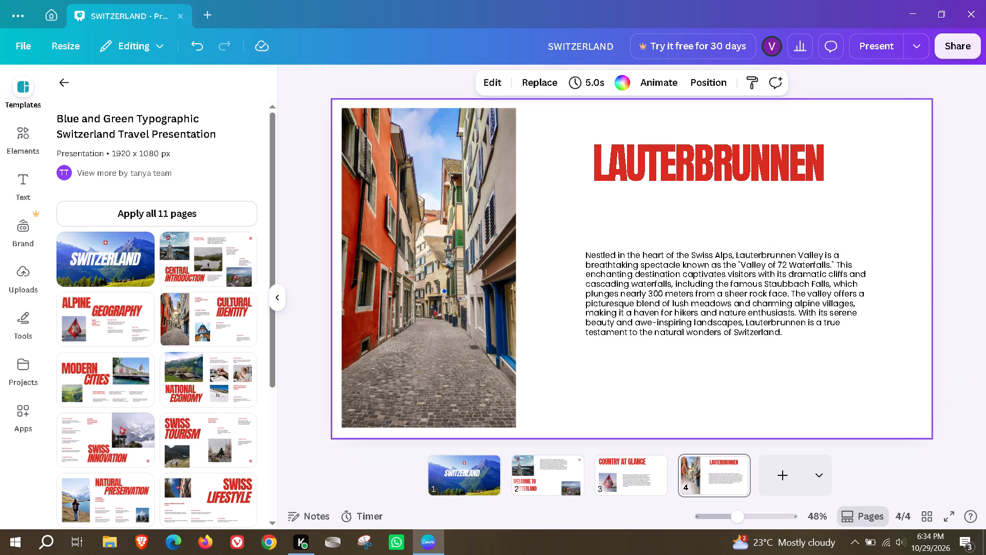
Add the template's Modern Cities layout as new page 5.
{"action": "left_click", "coordinate": [136, 374]}
{"action": "left_click", "coordinate": [541, 319]}
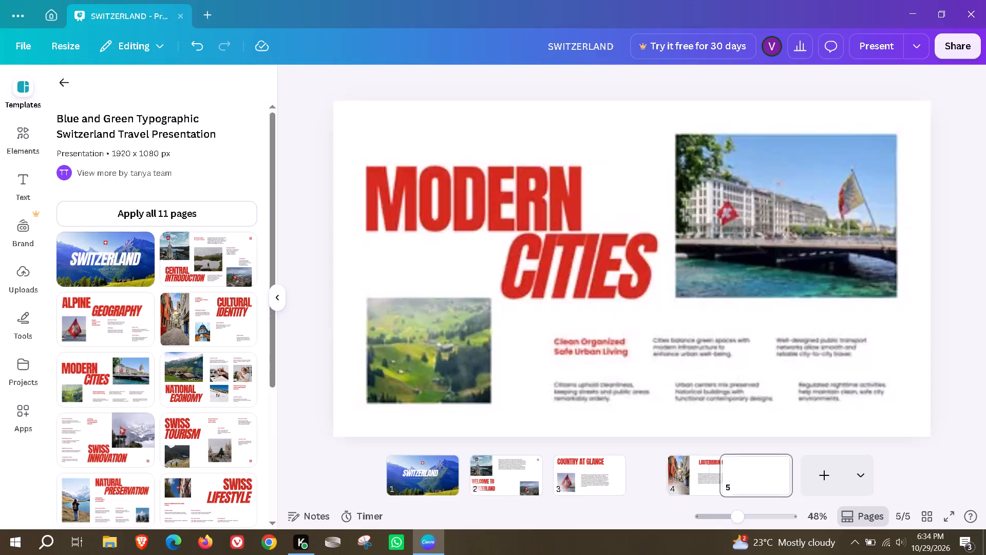
Delete page 5's CITIES word and all small texts except the nighttime-activities paragraph, and move that paragraph between the valley and bridge photos.
{"action": "left_click", "coordinate": [567, 270]}
{"action": "left_click", "coordinate": [615, 209]}
{"action": "left_click", "coordinate": [601, 286]}
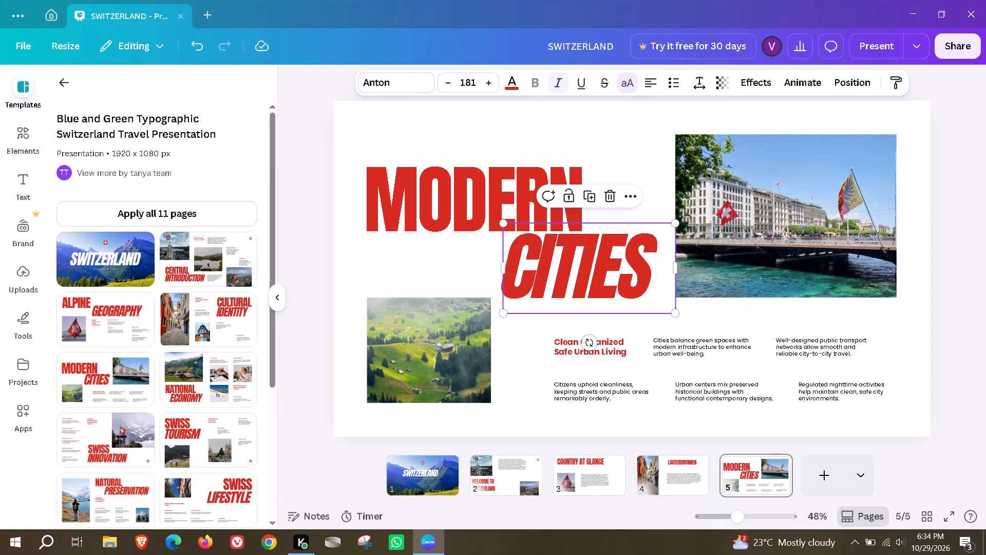
{"action": "left_click", "coordinate": [611, 200]}
{"action": "left_click_drag", "start_coordinate": [556, 307], "coordinate": [715, 413]}
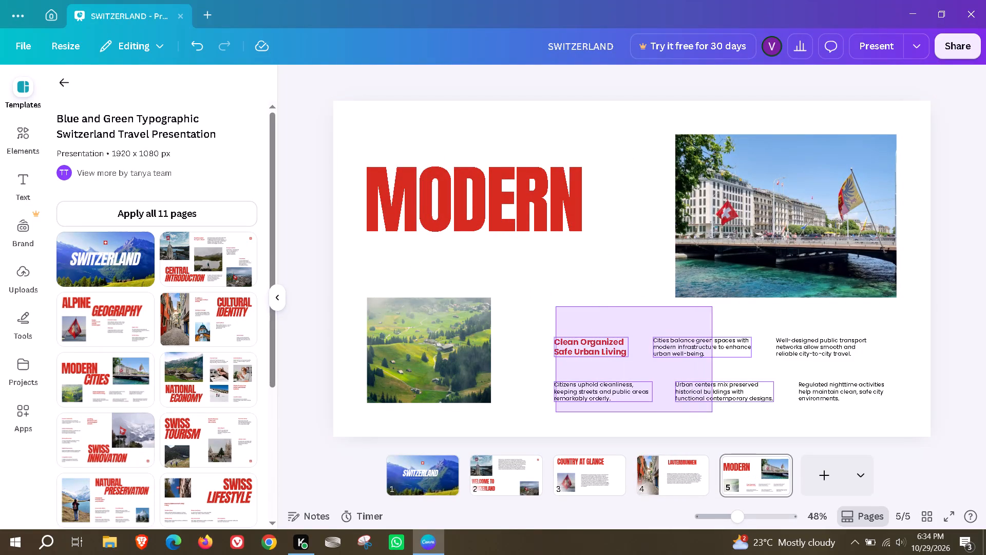
{"action": "left_click_drag", "start_coordinate": [715, 413], "coordinate": [722, 415]}
{"action": "left_click", "coordinate": [691, 310]}
{"action": "left_click", "coordinate": [777, 339]}
{"action": "left_click", "coordinate": [846, 313]}
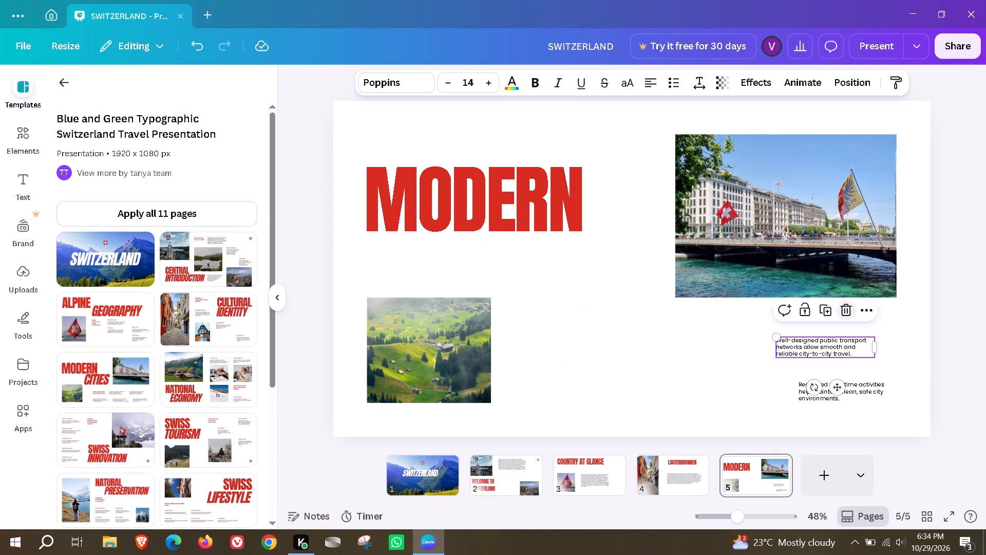
{"action": "left_click_drag", "start_coordinate": [858, 388], "coordinate": [635, 348]}
Replace page 5's MODERN title with "THE SWISS ALPS".
{"action": "double_click", "coordinate": [487, 212]}
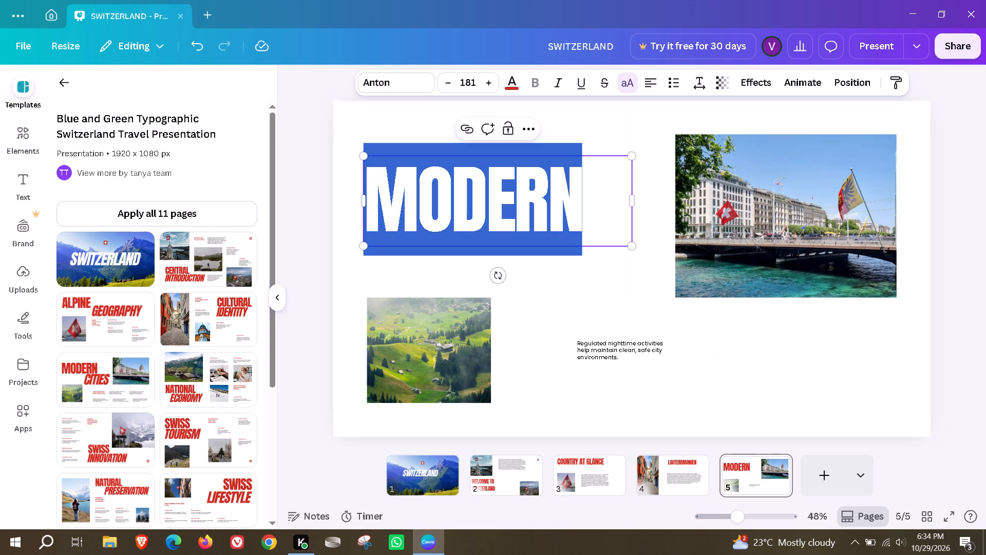
{"action": "type", "text": "THE SWISS ALPS"}
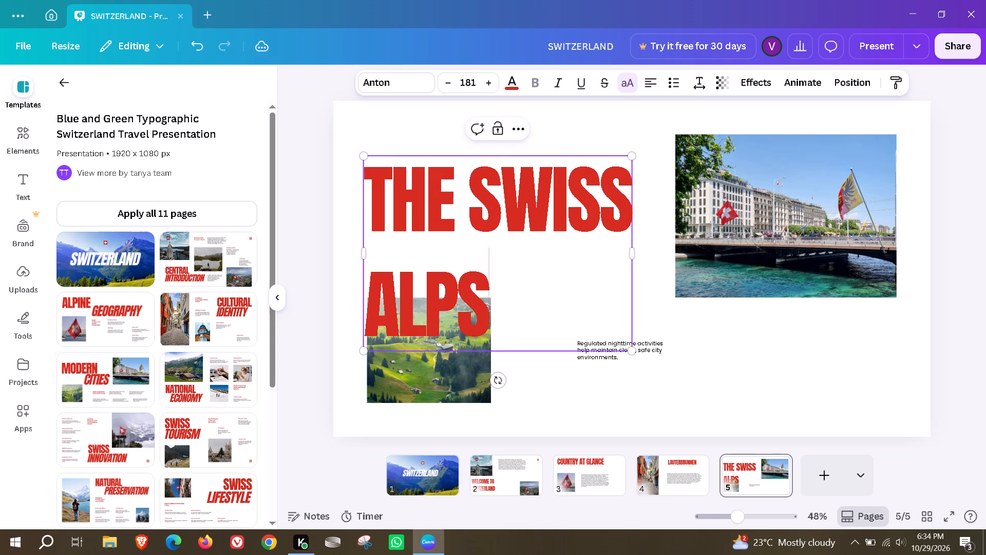
Shrink THE SWISS ALPS title to font size 112, widen its box to fit one line, and place it beside the bridge photo.
{"action": "left_click_drag", "start_coordinate": [631, 357], "coordinate": [575, 273]}
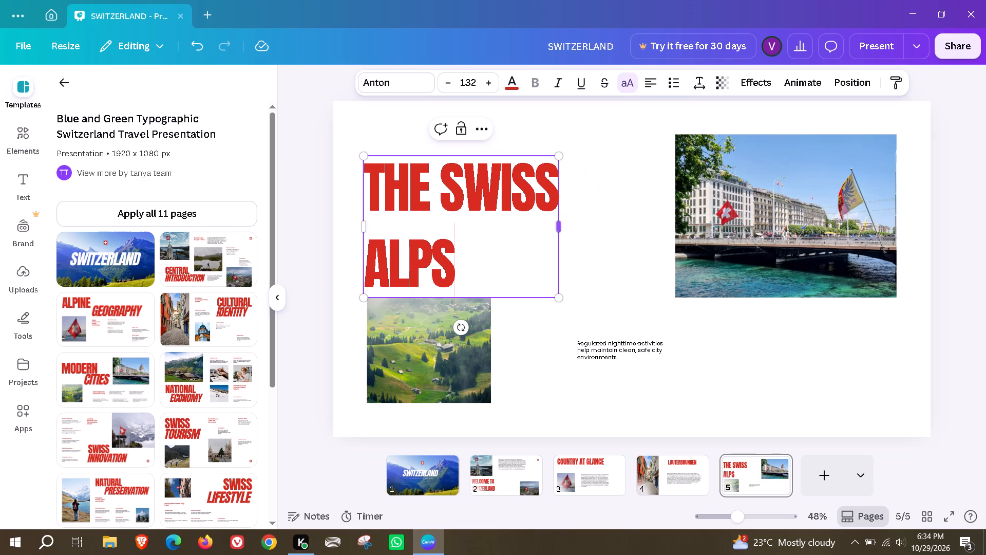
{"action": "left_click_drag", "start_coordinate": [556, 221], "coordinate": [589, 226]}
{"action": "left_click_drag", "start_coordinate": [564, 295], "coordinate": [539, 268]}
{"action": "left_click_drag", "start_coordinate": [529, 210], "coordinate": [566, 220]}
{"action": "left_click_drag", "start_coordinate": [568, 226], "coordinate": [677, 238]}
{"action": "left_click_drag", "start_coordinate": [591, 206], "coordinate": [573, 207]}
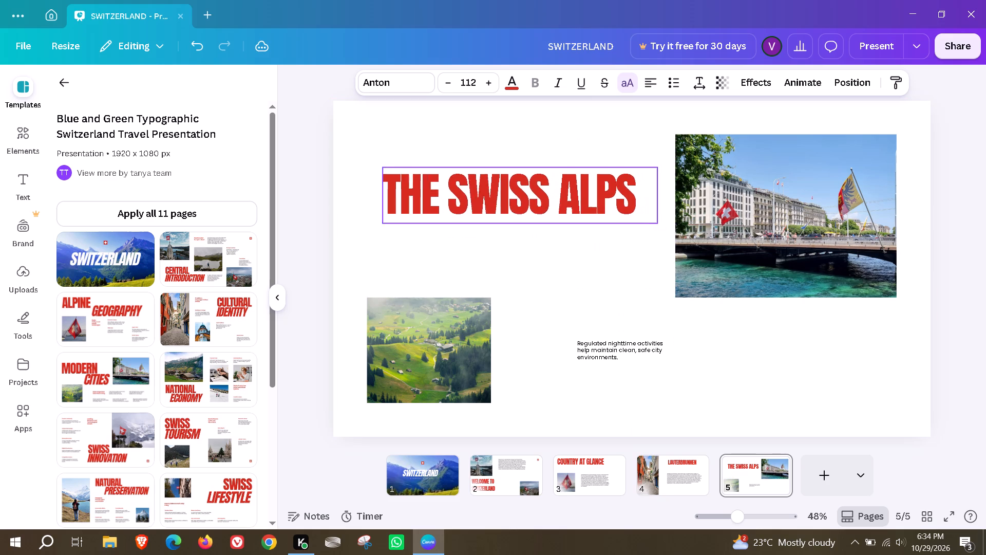
{"action": "left_click_drag", "start_coordinate": [573, 207], "coordinate": [557, 217]}
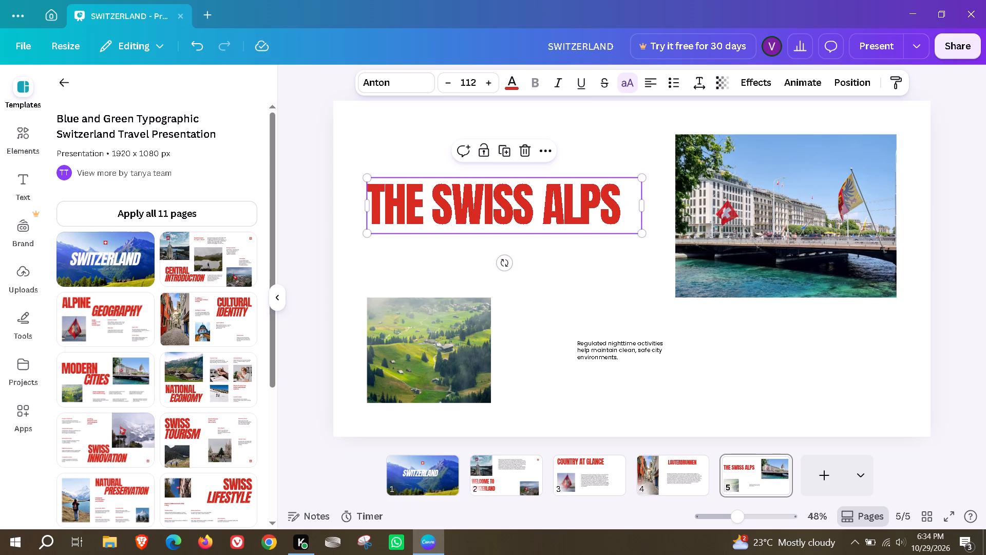
Replace page 5's nighttime-activities paragraph with AI-transformed text from the prompt "generate 5-6 lines on the swiss alps mountains above the clouds".
{"action": "double_click", "coordinate": [606, 357]}
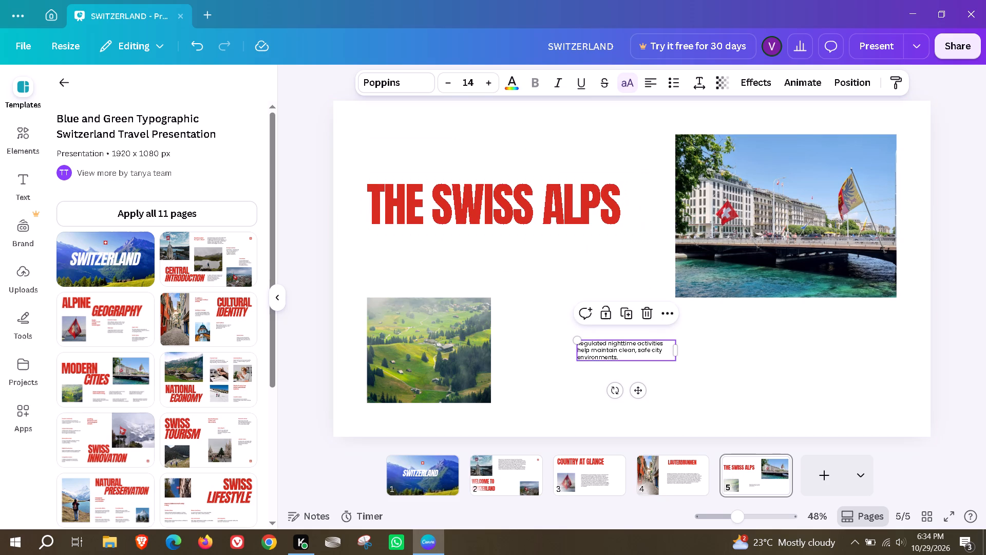
{"action": "left_click", "coordinate": [657, 311]}
{"action": "scroll", "coordinate": [708, 232], "scroll_direction": "down", "scroll_amount": 4}
{"action": "left_click", "coordinate": [709, 268]}
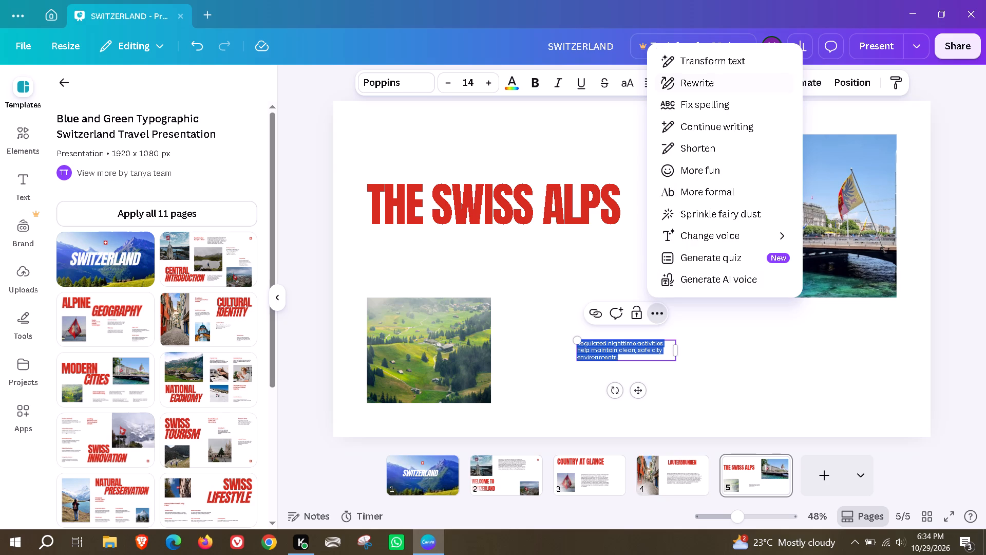
{"action": "left_click", "coordinate": [710, 69]}
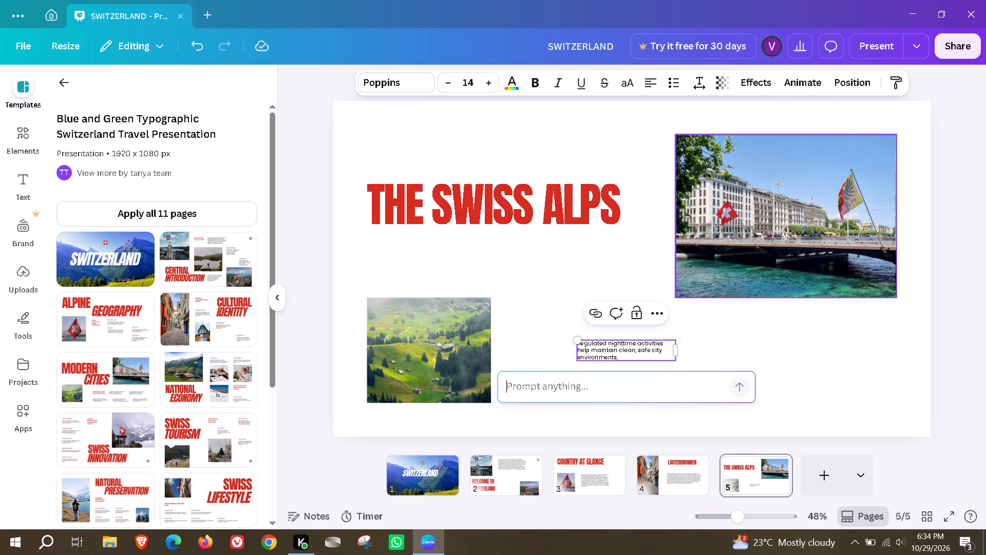
{"action": "type", "text": "generate"}
{"action": "key", "text": "space"}
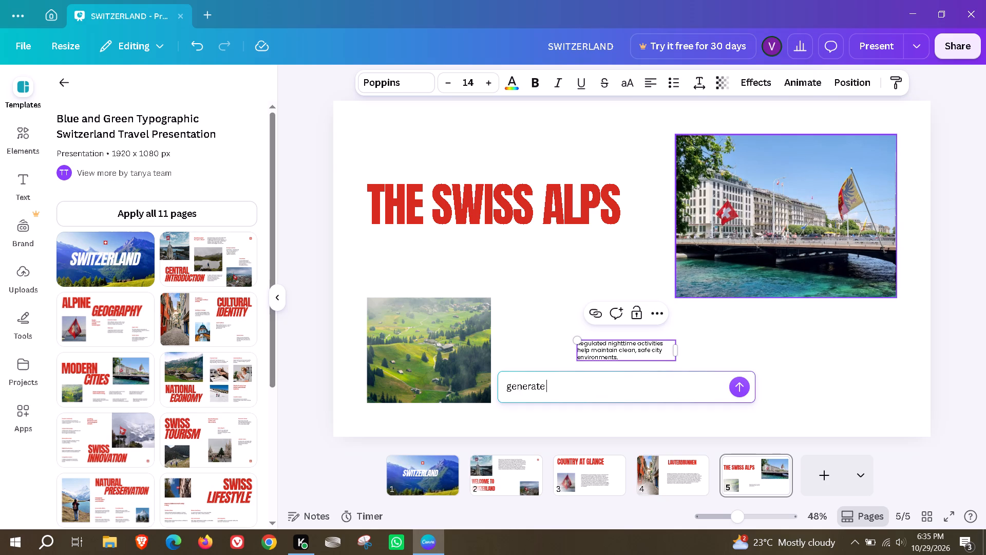
{"action": "type", "text": "5-6"}
{"action": "type", "text": "li"}
{"action": "key", "text": "BackSpace"}
{"action": "key", "text": "BackSpace"}
{"action": "key", "text": "space"}
{"action": "type", "text": "lines on the swiss alps"}
{"action": "key", "text": "space"}
{"action": "type", "text": "ni"}
{"action": "key", "text": "BackSpace"}
{"action": "key", "text": "BackSpace"}
{"action": "type", "text": "mountains"}
{"action": "key", "text": "space"}
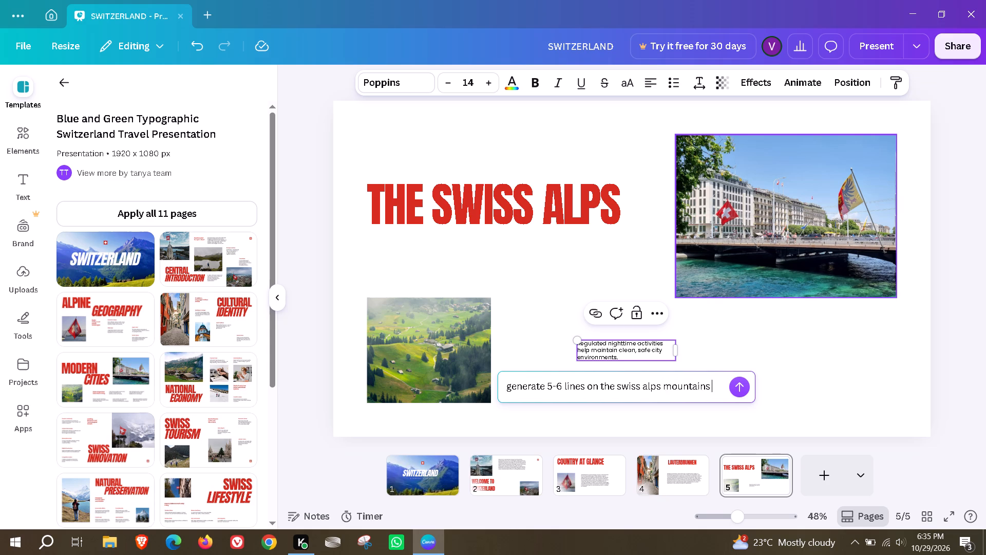
{"action": "type", "text": "above the cl"}
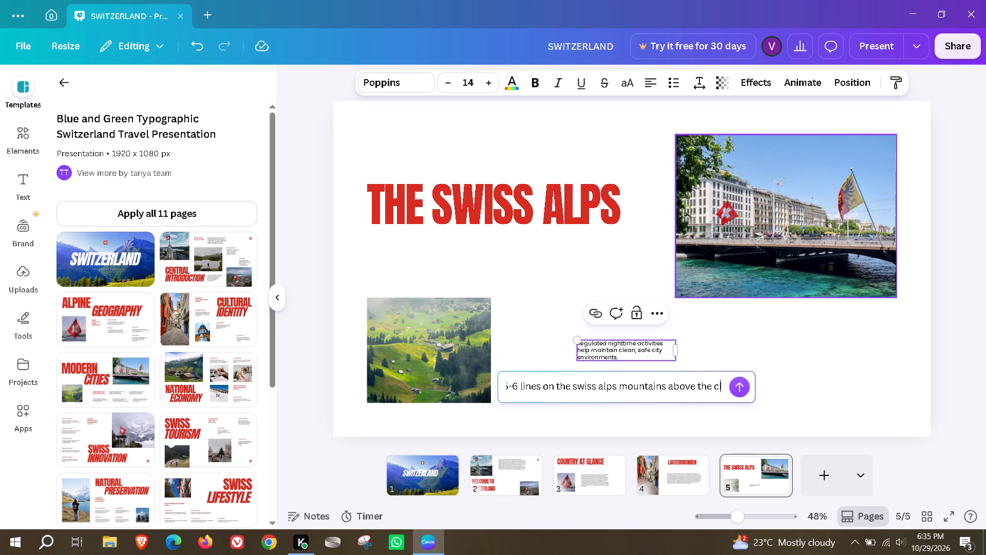
{"action": "type", "text": "ouds"}
{"action": "key", "text": "Return"}
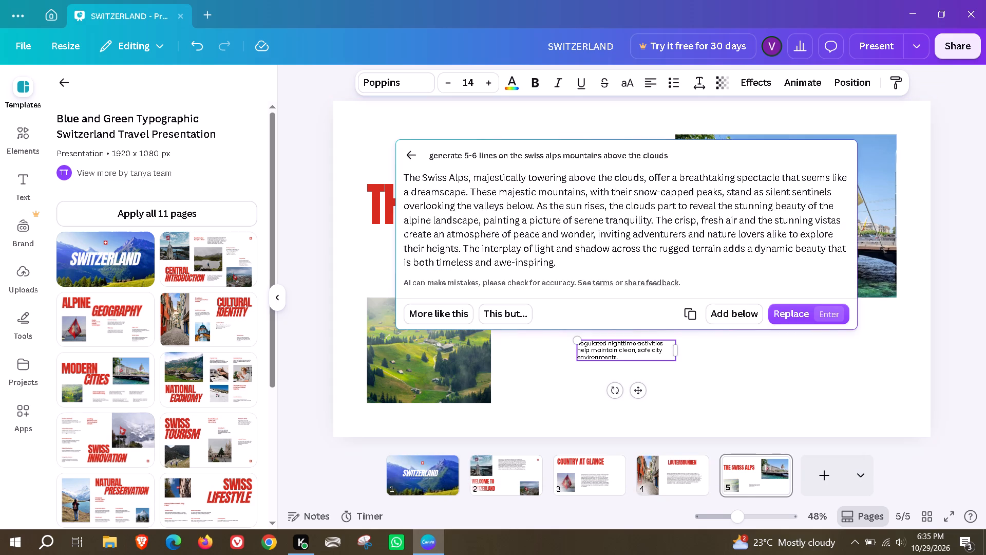
{"action": "left_click", "coordinate": [782, 322]}
Widen the Swiss Alps paragraph, scale its text to font size 19.6, and place it beside the valley photo, below the bridge photo.
{"action": "left_click_drag", "start_coordinate": [679, 339], "coordinate": [730, 226]}
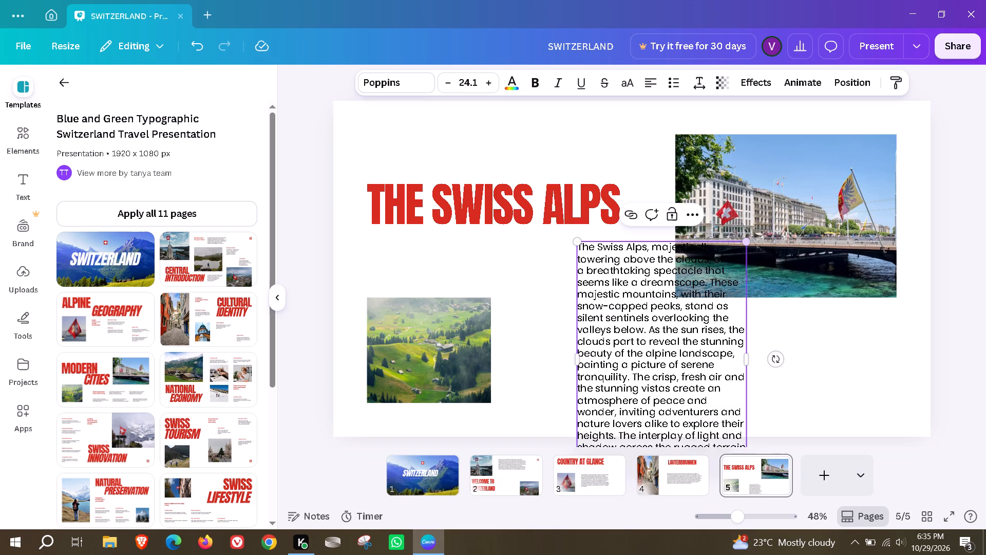
{"action": "left_click", "coordinate": [797, 384]}
{"action": "left_click_drag", "start_coordinate": [690, 390], "coordinate": [656, 324]}
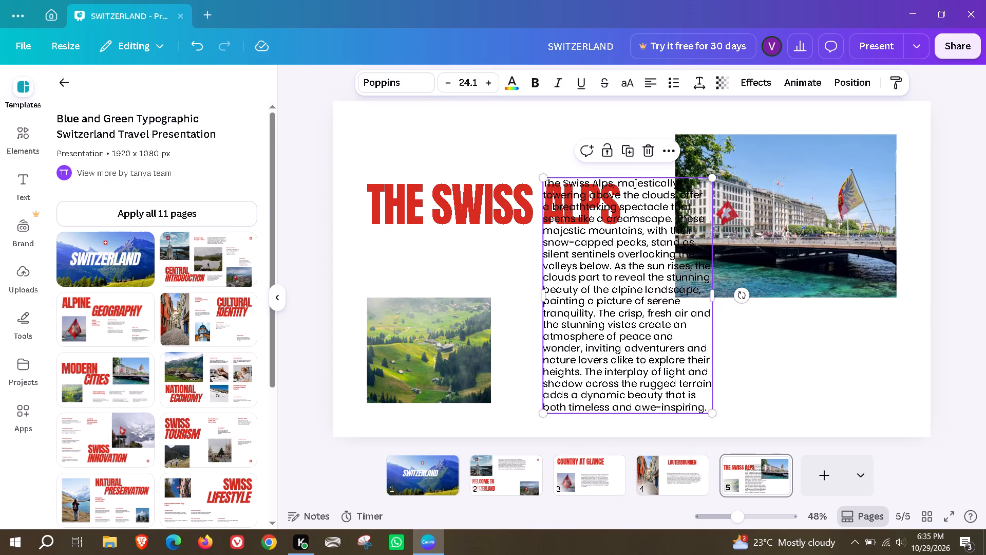
{"action": "left_click_drag", "start_coordinate": [715, 297], "coordinate": [874, 339]}
{"action": "left_click_drag", "start_coordinate": [656, 275], "coordinate": [634, 391]}
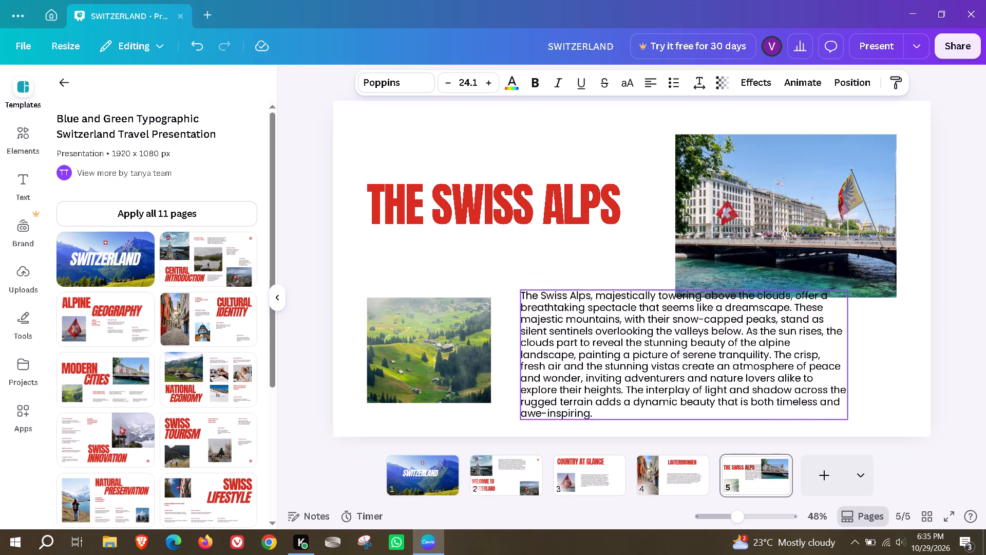
{"action": "left_click_drag", "start_coordinate": [634, 391], "coordinate": [634, 398]}
{"action": "left_click_drag", "start_coordinate": [854, 429], "coordinate": [783, 424]}
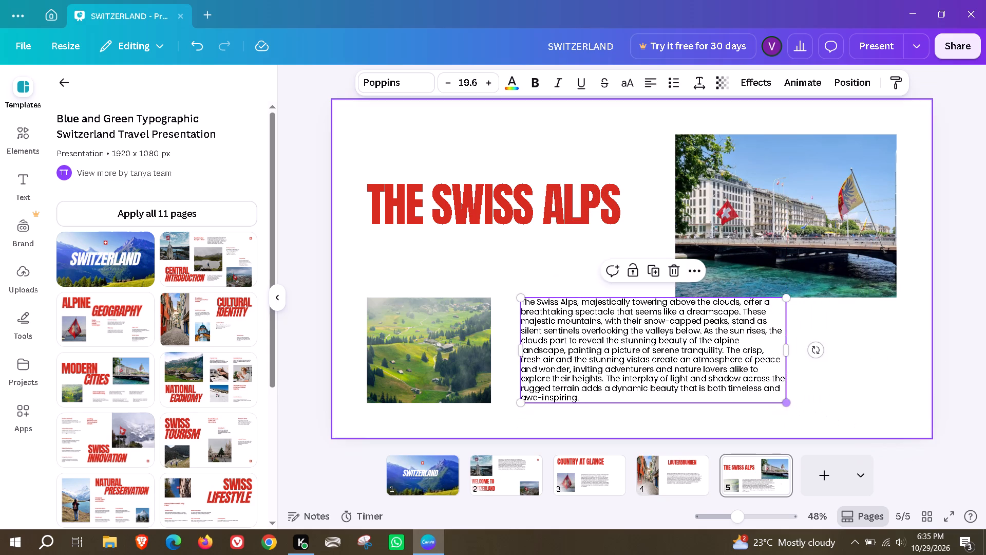
{"action": "left_click", "coordinate": [855, 375]}
Shift page 5's bridge photo slightly up and right, and the green valley photo slightly up and left.
{"action": "left_click_drag", "start_coordinate": [772, 268], "coordinate": [784, 253]}
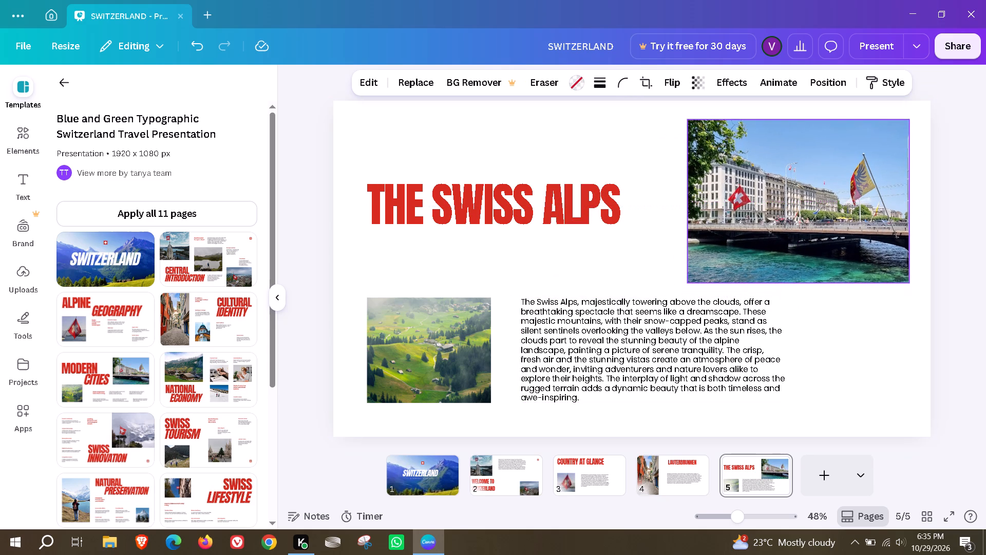
{"action": "left_click_drag", "start_coordinate": [784, 253], "coordinate": [784, 252]}
{"action": "left_click_drag", "start_coordinate": [443, 363], "coordinate": [431, 350]}
Enlarge the Swiss Alps paragraph to font size 20.8 and reposition it beside the valley photo, clear of the bridge photo.
{"action": "left_click_drag", "start_coordinate": [619, 374], "coordinate": [608, 362]}
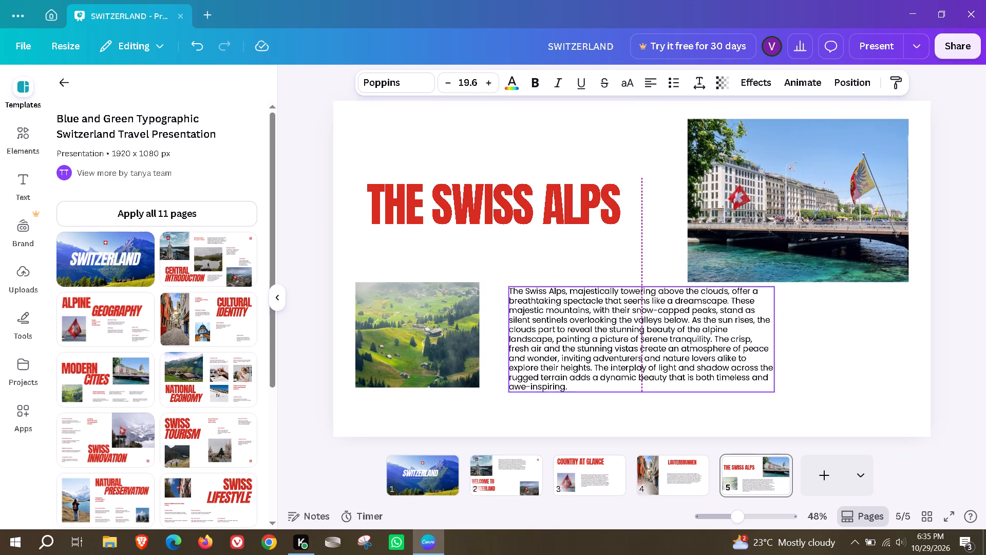
{"action": "left_click_drag", "start_coordinate": [608, 362], "coordinate": [614, 359]}
{"action": "left_click_drag", "start_coordinate": [779, 383], "coordinate": [787, 392]}
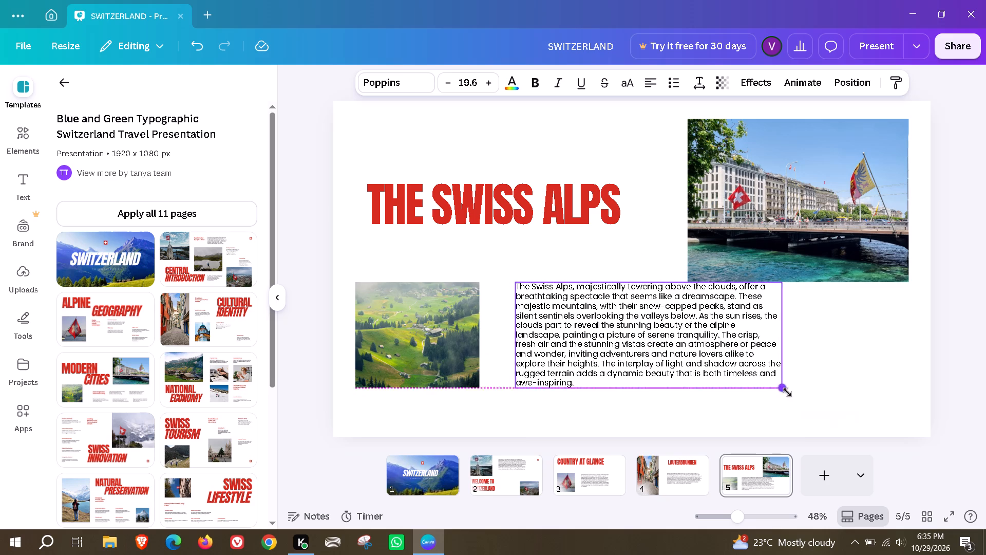
{"action": "left_click_drag", "start_coordinate": [787, 392], "coordinate": [791, 397]}
{"action": "left_click_drag", "start_coordinate": [773, 364], "coordinate": [767, 372]}
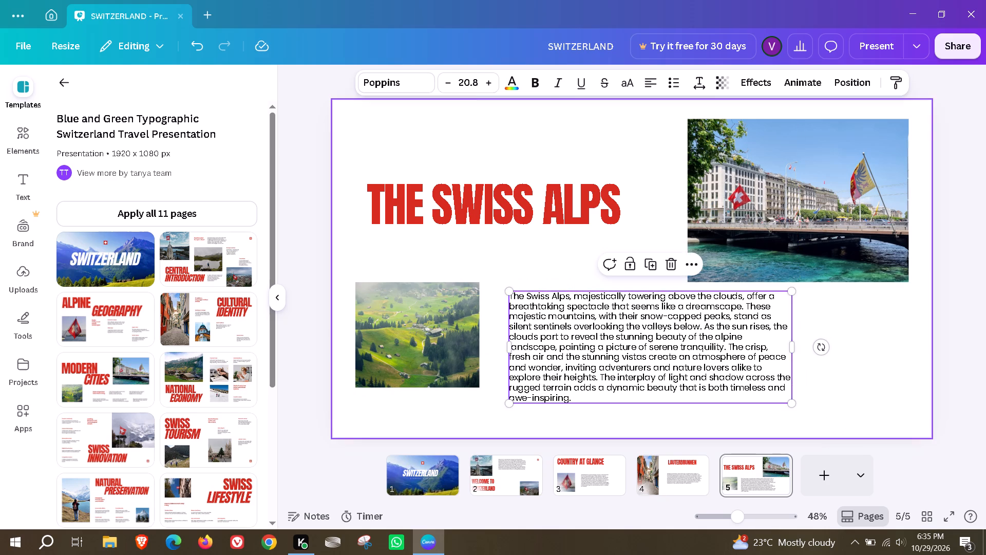
{"action": "left_click", "coordinate": [867, 371]}
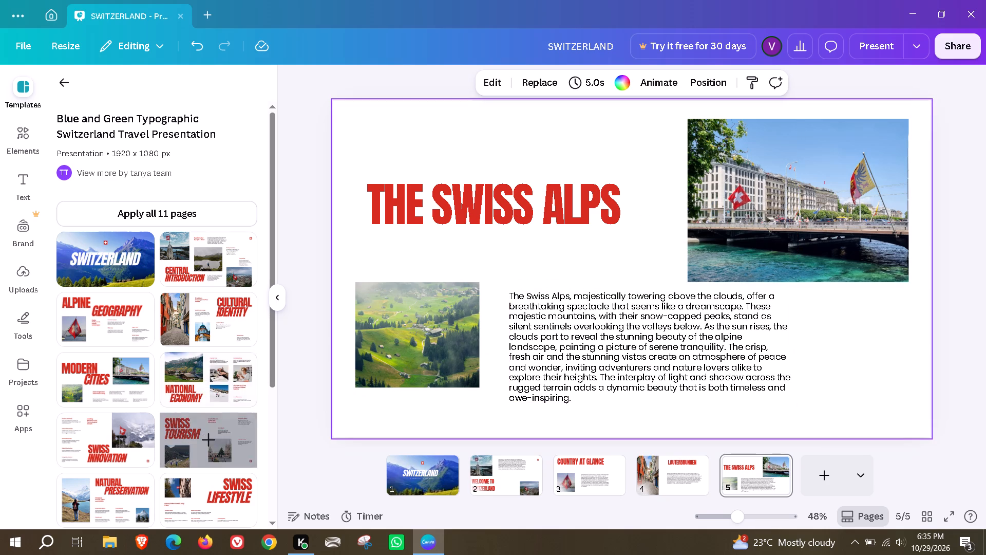
Add the template's National Economy layout as new page 6.
{"action": "left_click", "coordinate": [192, 387]}
Delete page 6's ECONOMY word and both money photos with their Financial Trust and Skilled Workforce texts.
{"action": "left_click", "coordinate": [532, 307]}
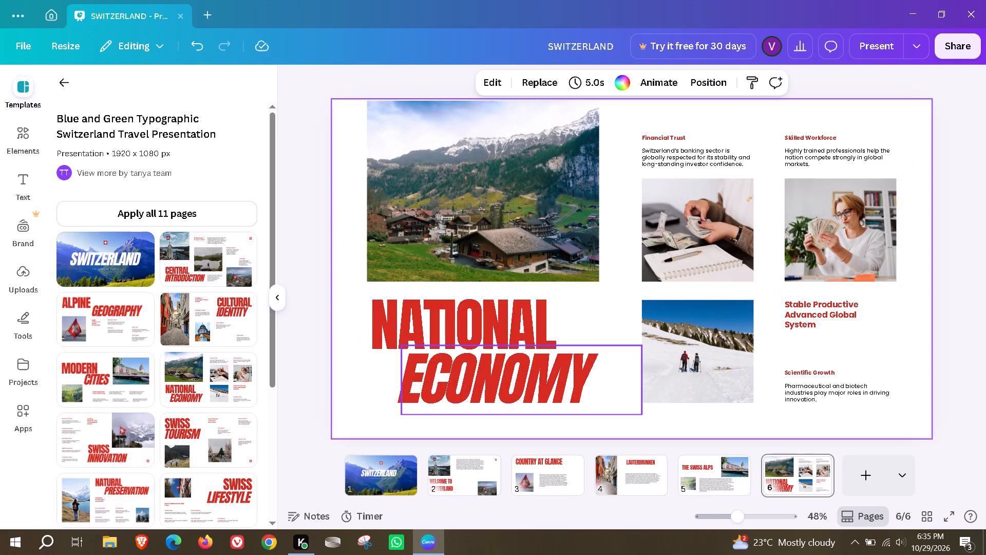
{"action": "left_click", "coordinate": [517, 373]}
{"action": "left_click", "coordinate": [542, 316]}
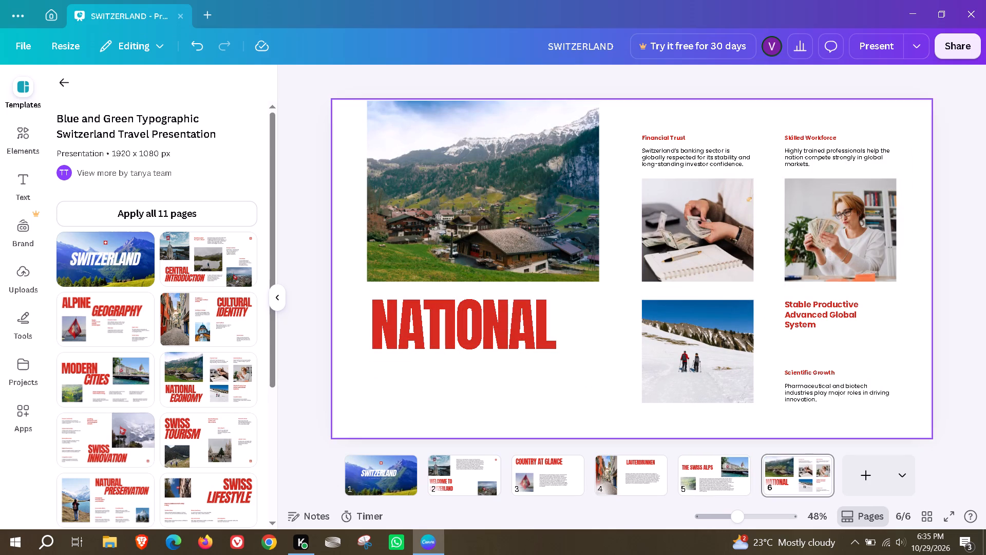
{"action": "left_click_drag", "start_coordinate": [628, 120], "coordinate": [865, 252]}
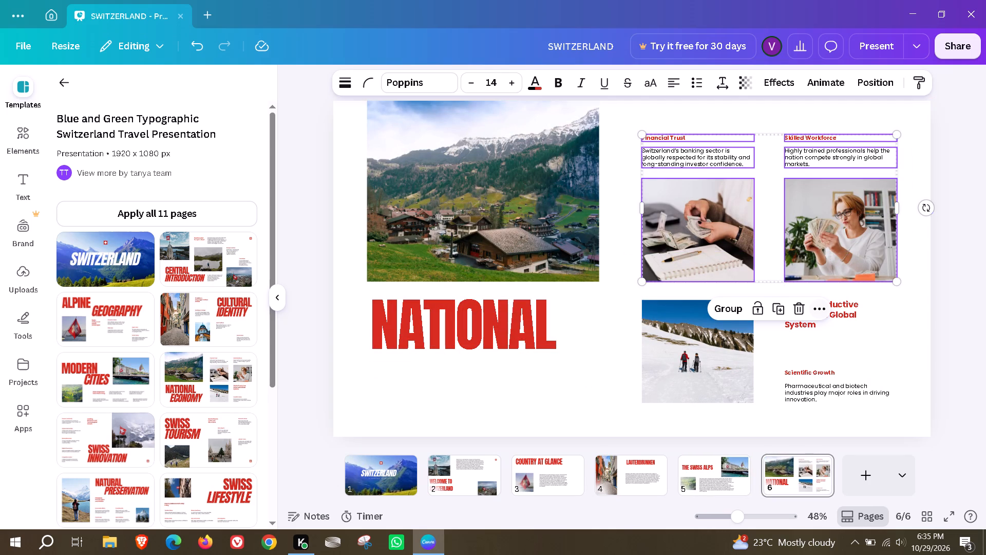
{"action": "left_click", "coordinate": [807, 310]}
Move page 6's snow hikers photo up beside the large village photo.
{"action": "left_click_drag", "start_coordinate": [727, 351], "coordinate": [726, 193]}
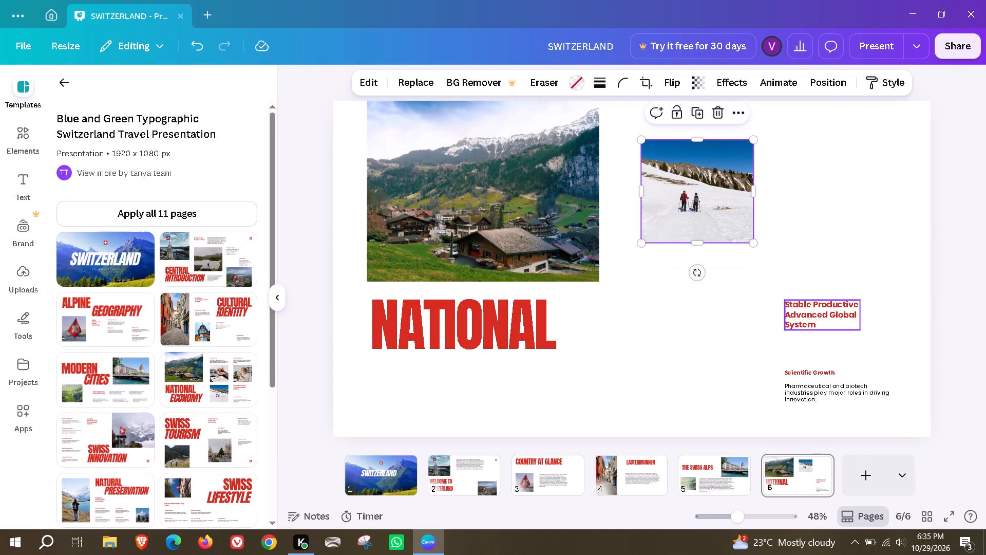
Delete the Stable Productive Advanced Global System and Scientific Growth headings, and place the pharmaceutical paragraph below the snow hikers photo.
{"action": "left_click", "coordinate": [826, 306]}
{"action": "left_click", "coordinate": [841, 278]}
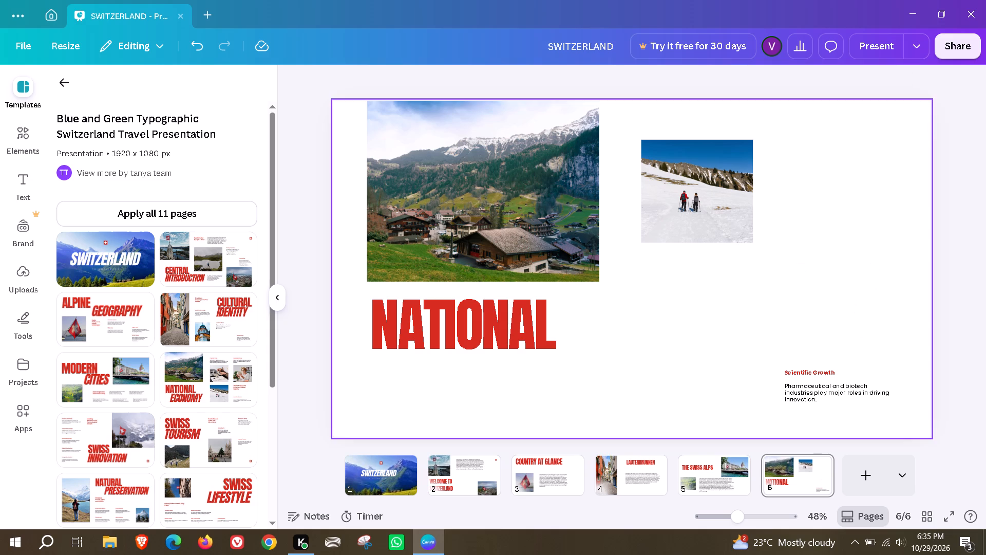
{"action": "left_click", "coordinate": [819, 369]}
{"action": "left_click", "coordinate": [859, 342]}
{"action": "left_click_drag", "start_coordinate": [824, 390], "coordinate": [698, 332]}
{"action": "double_click", "coordinate": [699, 336]}
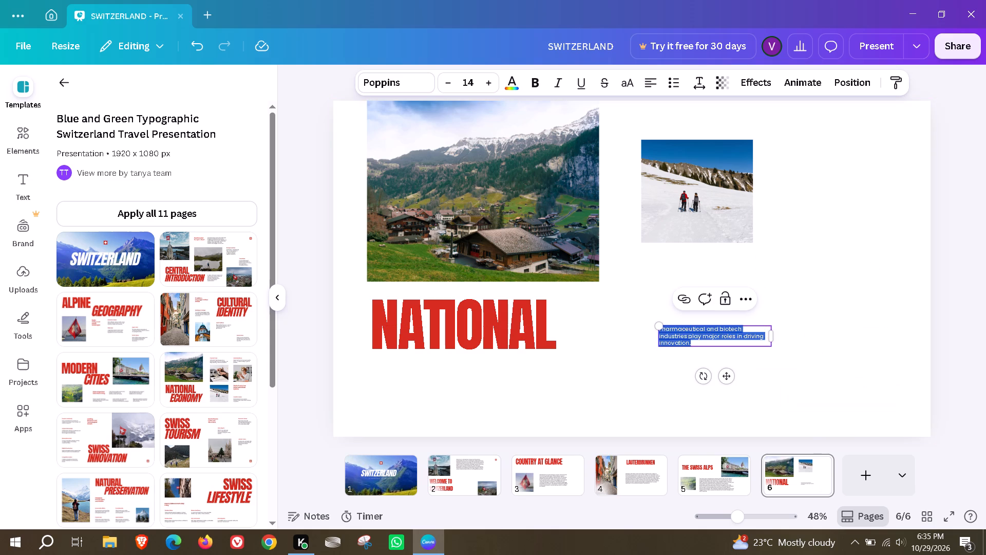
Change page 6's NATIONAL title to LUCERNE and narrow its text box to fit the word.
{"action": "double_click", "coordinate": [522, 336]}
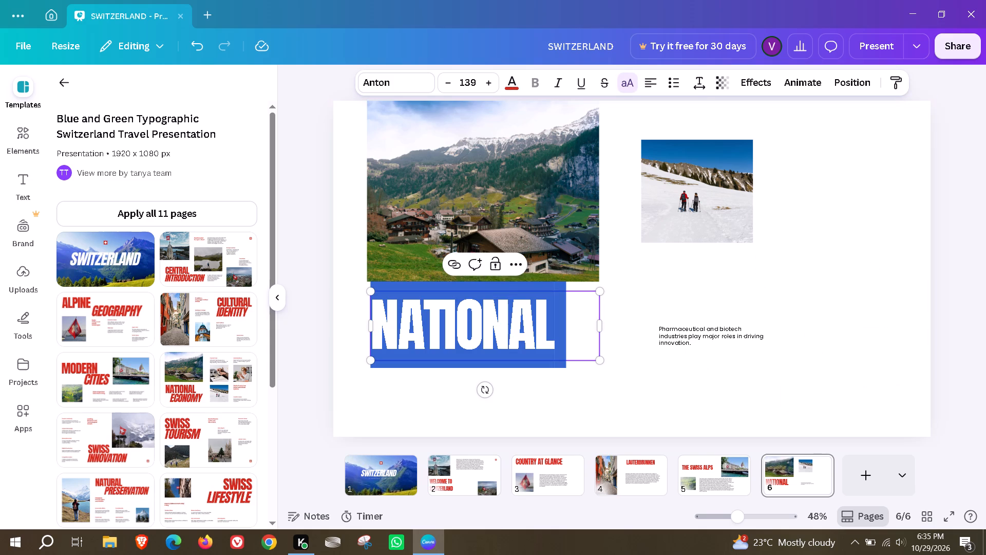
{"action": "type", "text": "LUCERNE"}
{"action": "key", "text": "space"}
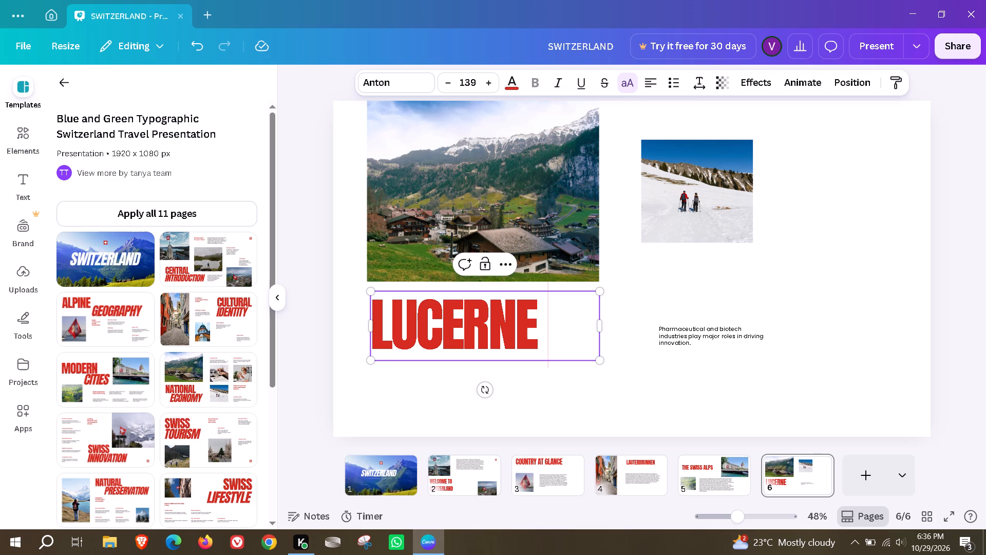
{"action": "left_click_drag", "start_coordinate": [599, 324], "coordinate": [567, 328]}
{"action": "left_click_drag", "start_coordinate": [600, 331], "coordinate": [557, 328]}
Replace page 6's pharmaceutical paragraph with Magic Write text from the prompt "generate 5-6 lines on lucerne city in switzerland".
{"action": "double_click", "coordinate": [703, 340]}
{"action": "left_click", "coordinate": [746, 302]}
{"action": "scroll", "coordinate": [783, 406], "scroll_direction": "down", "scroll_amount": 4}
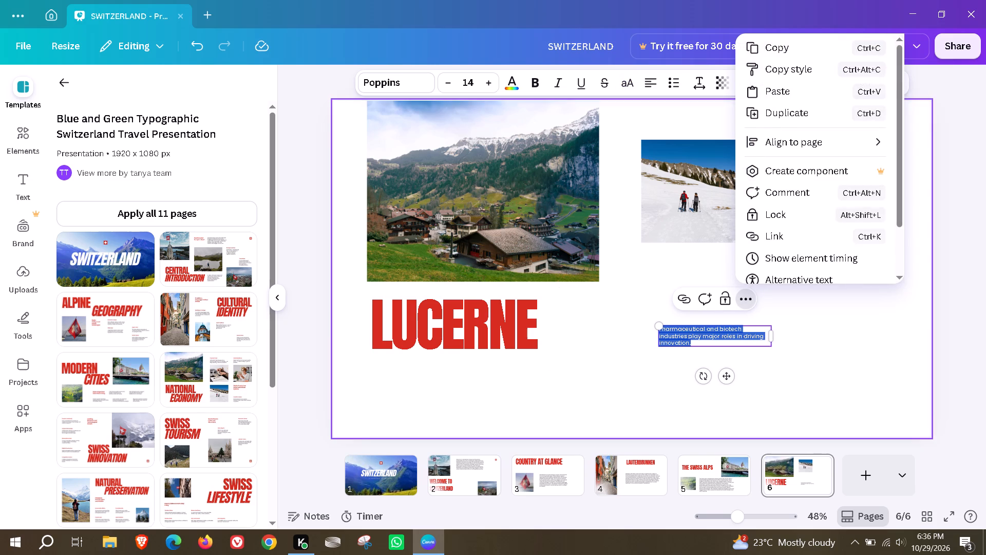
{"action": "scroll", "coordinate": [812, 235], "scroll_direction": "down", "scroll_amount": 5}
{"action": "left_click", "coordinate": [815, 250]}
{"action": "left_click", "coordinate": [798, 50]}
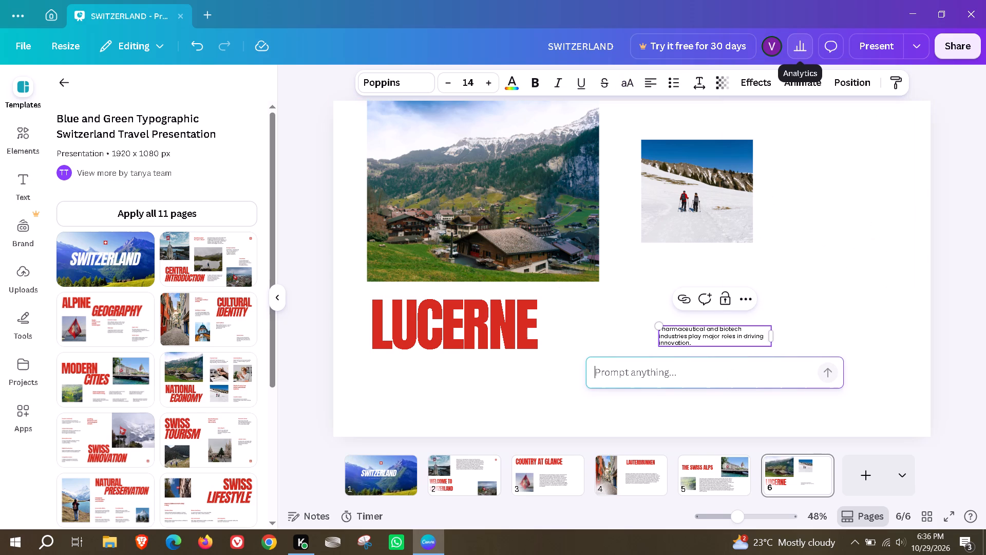
{"action": "type", "text": "generate"}
{"action": "key", "text": "space"}
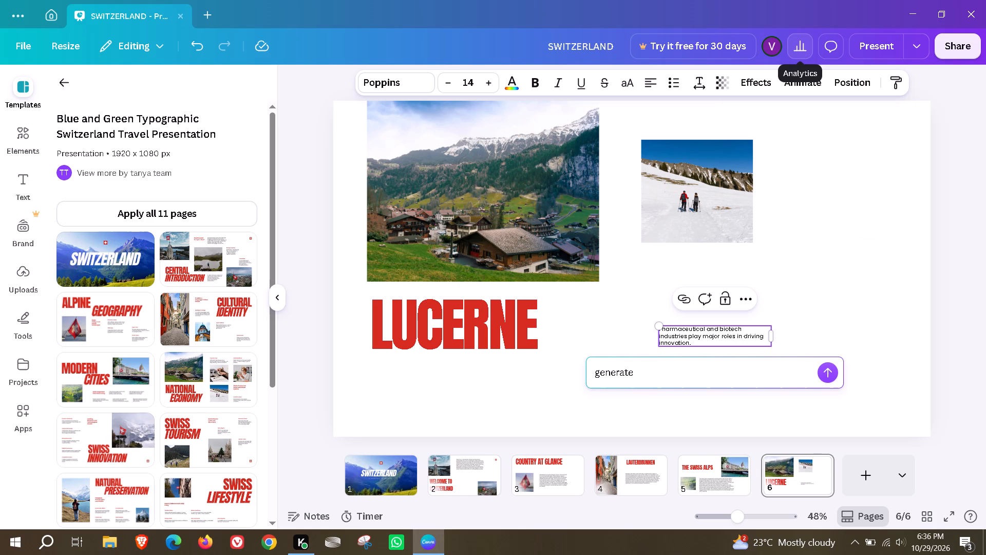
{"action": "type", "text": "5-6 lines on lucerne city in swit"}
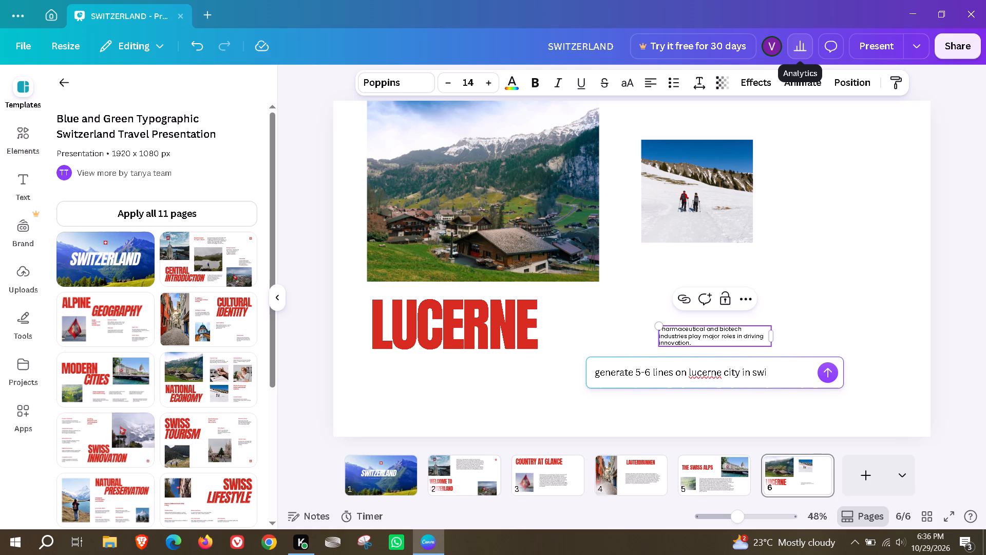
{"action": "type", "text": "zerland"}
{"action": "key", "text": "Return"}
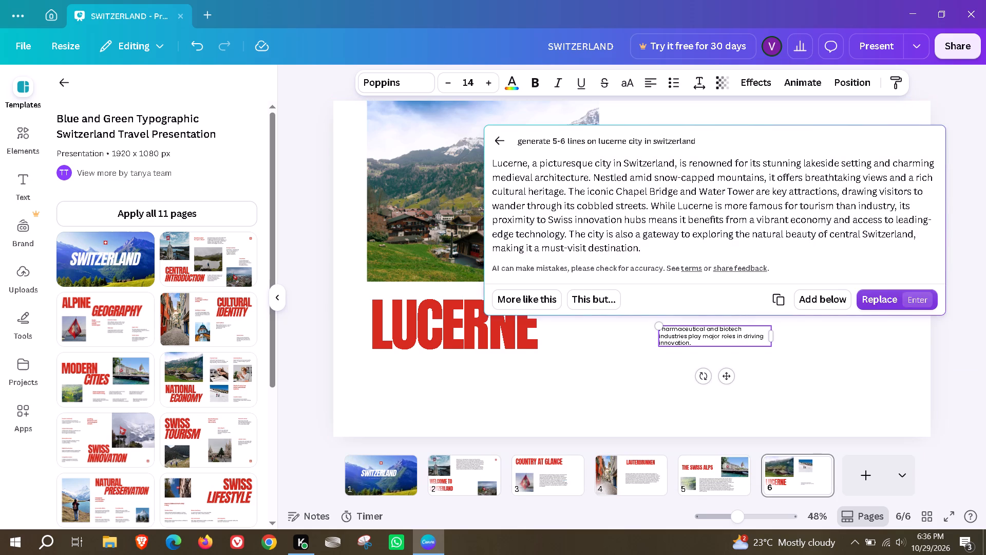
{"action": "left_click", "coordinate": [885, 303]}
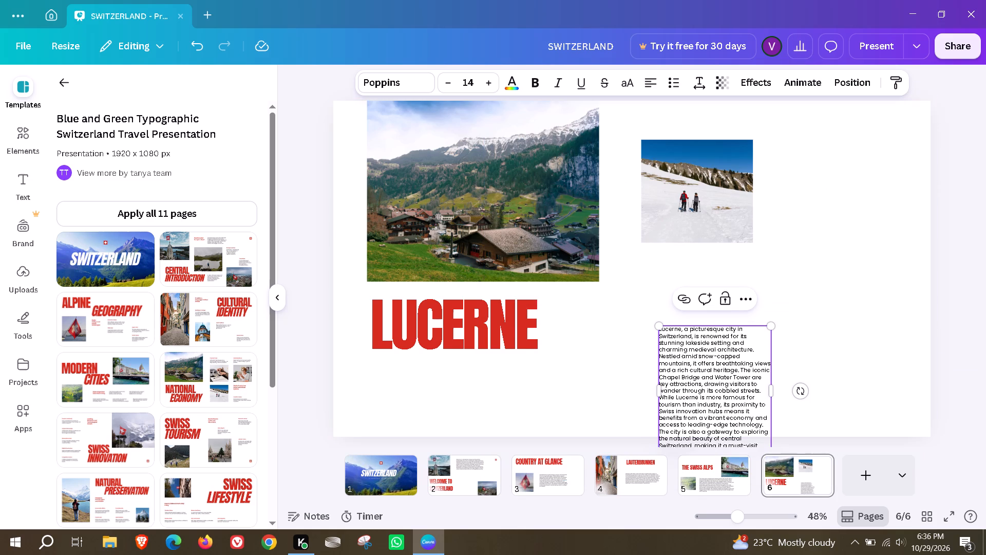
Widen and enlarge the Lucerne paragraph, placing it below the snow hikers photo beside the LUCERNE title.
{"action": "left_click_drag", "start_coordinate": [777, 394], "coordinate": [886, 395]}
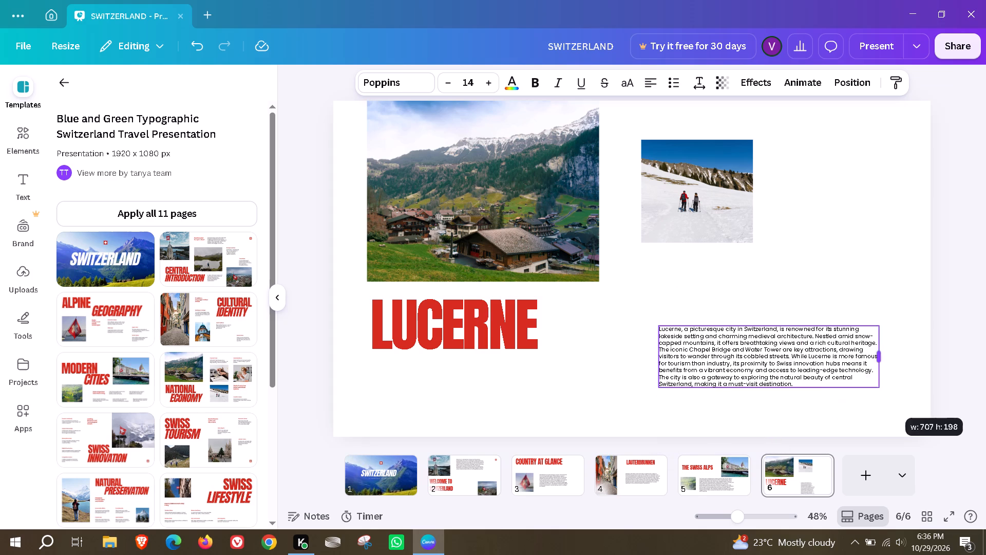
{"action": "left_click_drag", "start_coordinate": [886, 395], "coordinate": [837, 408]}
{"action": "left_click", "coordinate": [583, 383]}
{"action": "left_click_drag", "start_coordinate": [707, 366], "coordinate": [634, 346]}
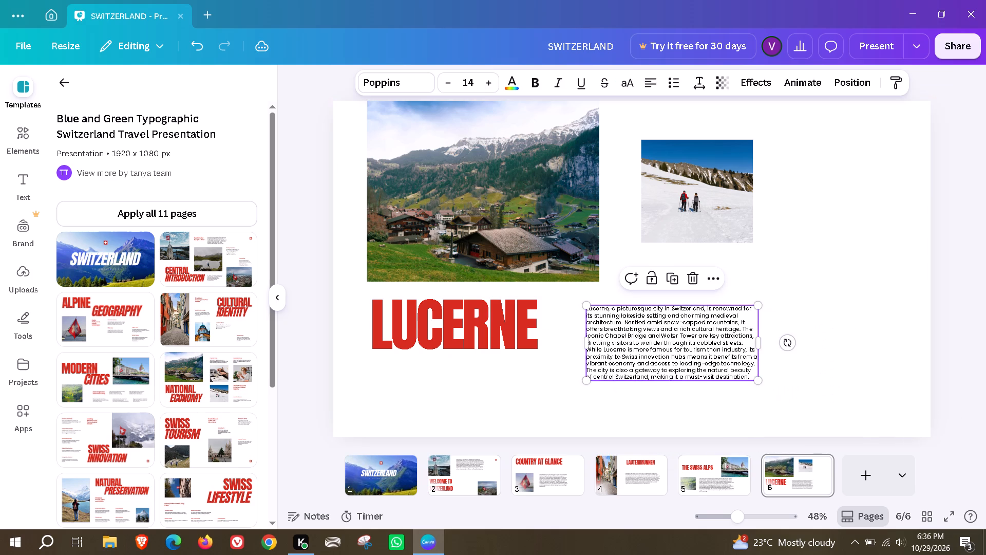
{"action": "left_click_drag", "start_coordinate": [758, 379], "coordinate": [828, 413]}
{"action": "left_click", "coordinate": [887, 353]}
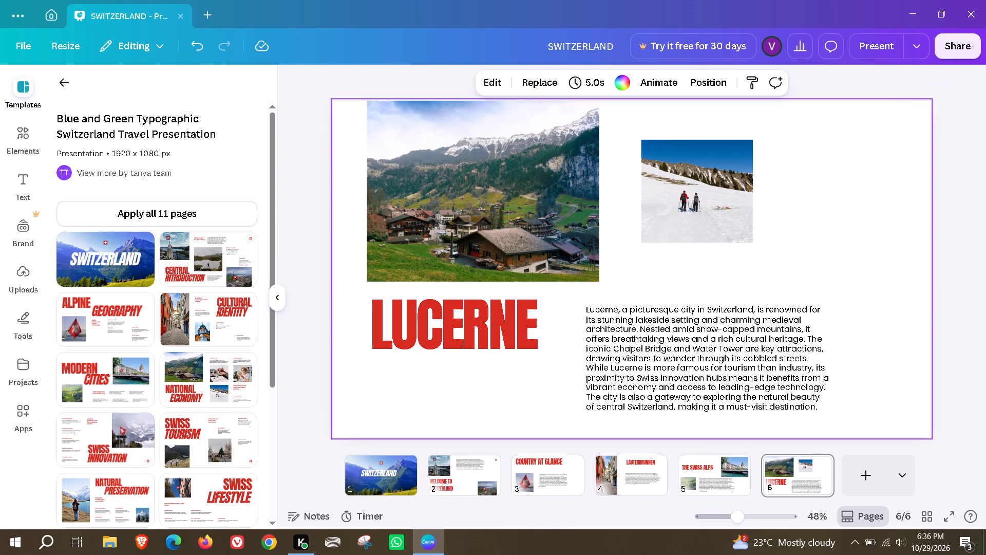
Add the template's Swiss Innovation layout as new page 7.
{"action": "left_click", "coordinate": [131, 432]}
{"action": "left_click", "coordinate": [557, 321]}
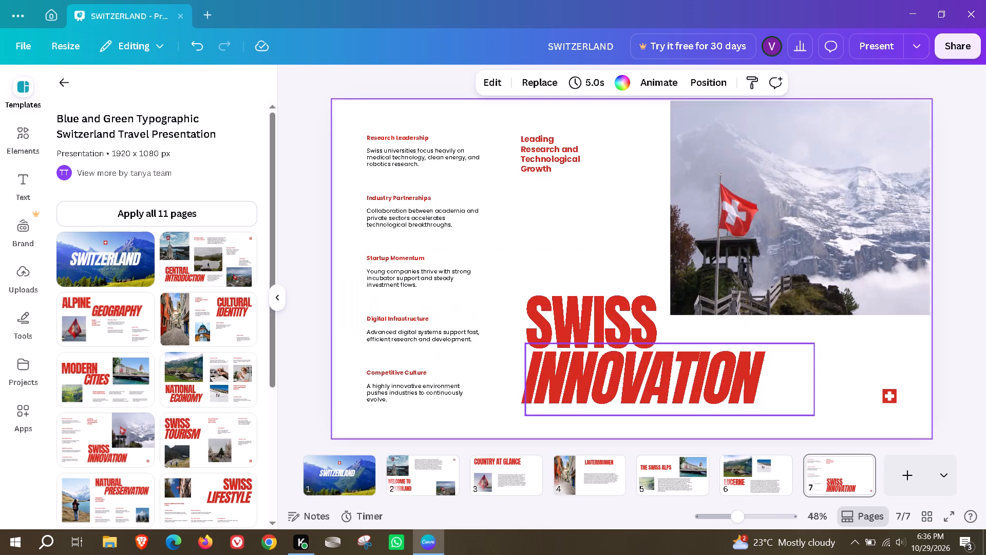
Delete page 7's INNOVATION word, the Leading Research heading and every small text block except Competitive Culture.
{"action": "left_click", "coordinate": [629, 376]}
{"action": "left_click", "coordinate": [684, 319]}
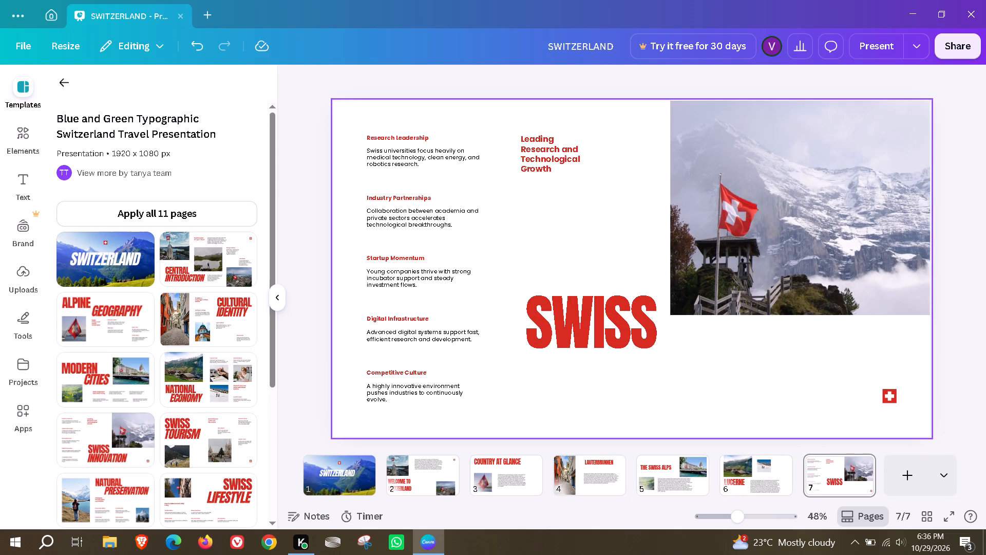
{"action": "left_click_drag", "start_coordinate": [342, 111], "coordinate": [498, 375]}
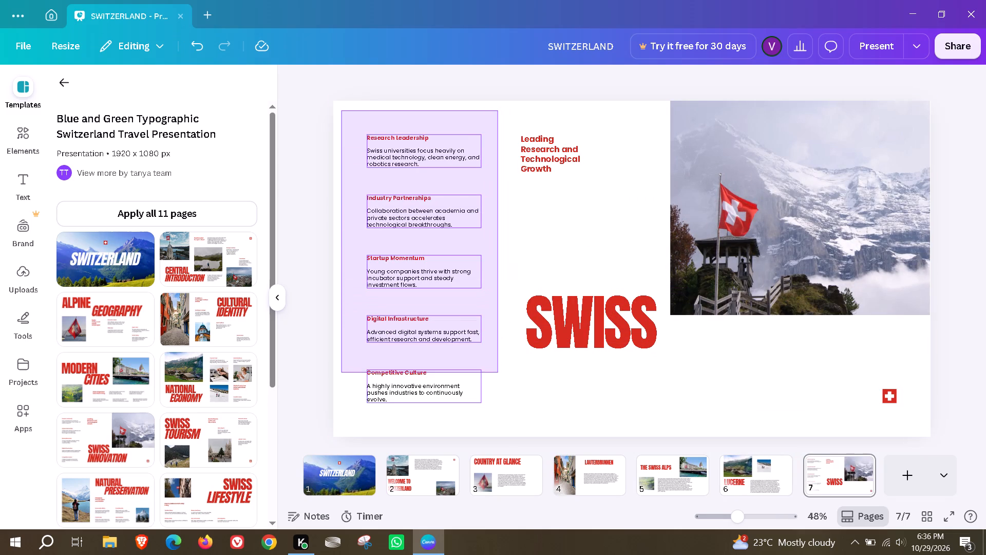
{"action": "left_click", "coordinate": [517, 382]}
{"action": "left_click_drag", "start_coordinate": [352, 127], "coordinate": [462, 370]}
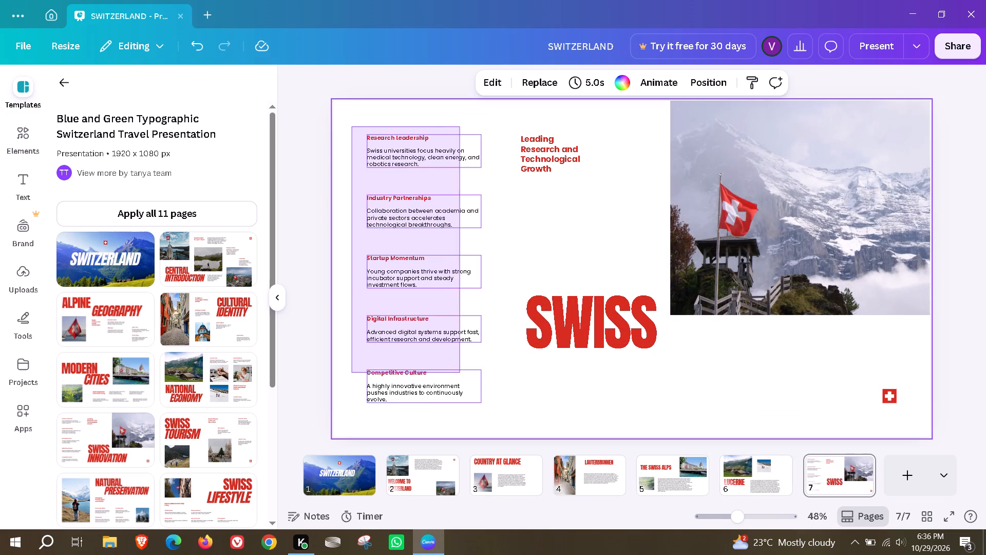
{"action": "left_click_drag", "start_coordinate": [462, 370], "coordinate": [464, 356]}
{"action": "left_click", "coordinate": [482, 371]}
{"action": "left_click", "coordinate": [540, 142]}
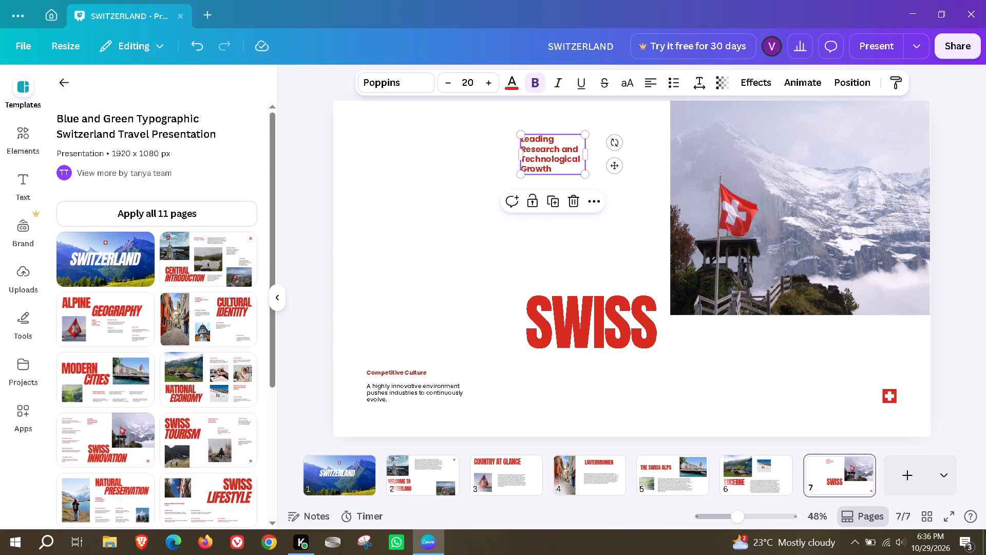
{"action": "left_click", "coordinate": [573, 202]}
{"action": "left_click", "coordinate": [418, 375]}
{"action": "left_click", "coordinate": [529, 379]}
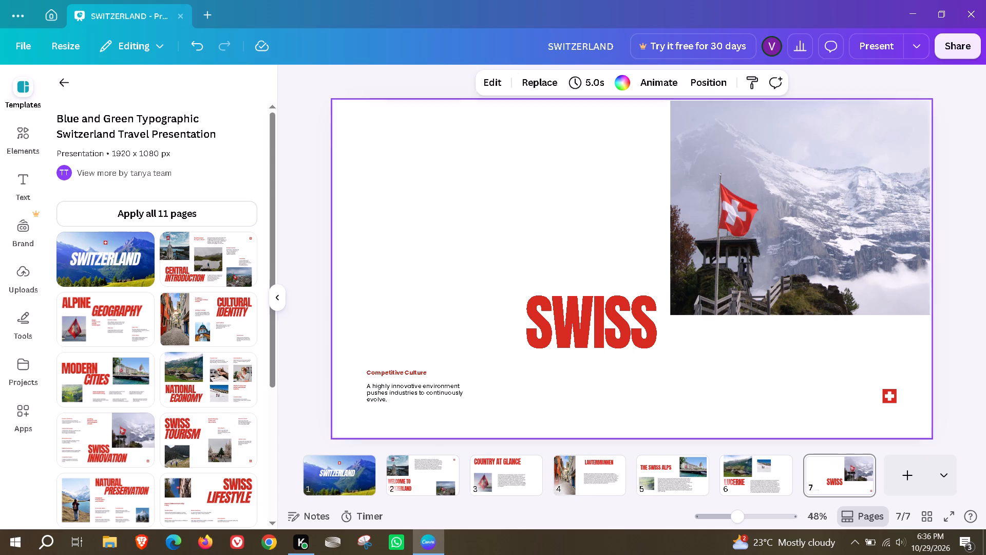
{"action": "left_click", "coordinate": [397, 374]}
{"action": "left_click", "coordinate": [583, 385]}
Move page 7's SWISS title to the upper part, retitle it INTERLAKEN, and fit it on one line at size 105.
{"action": "left_click_drag", "start_coordinate": [594, 314], "coordinate": [467, 158]}
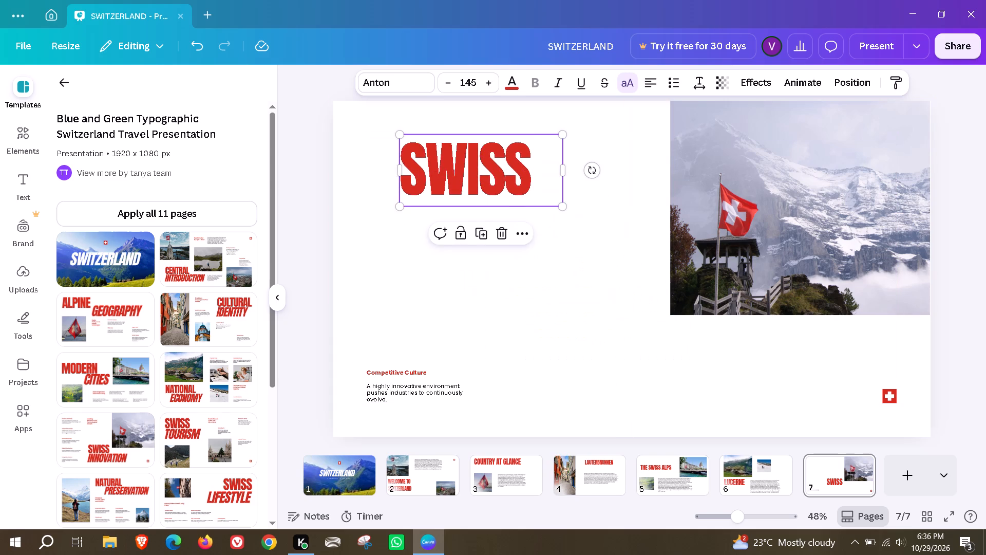
{"action": "double_click", "coordinate": [495, 153]}
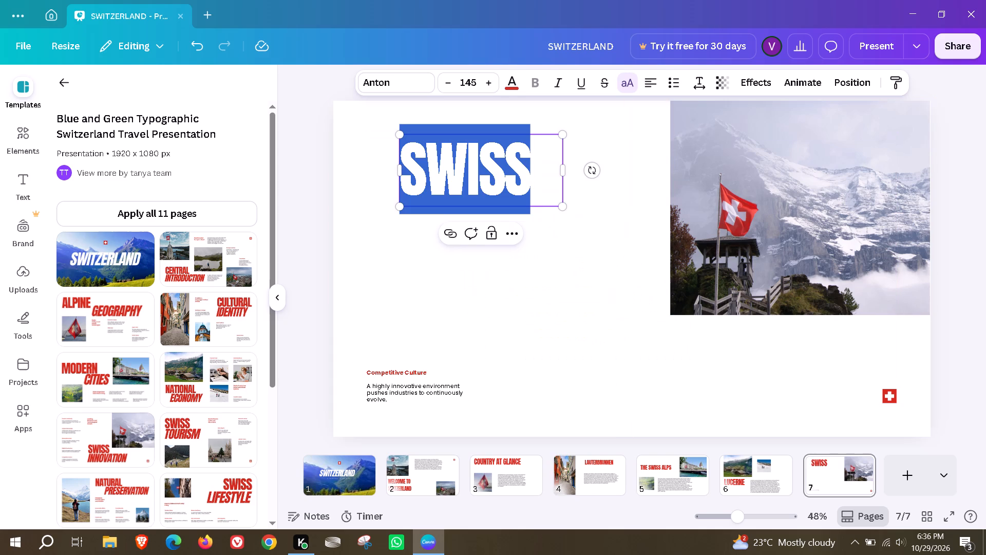
{"action": "type", "text": "INTERLA"}
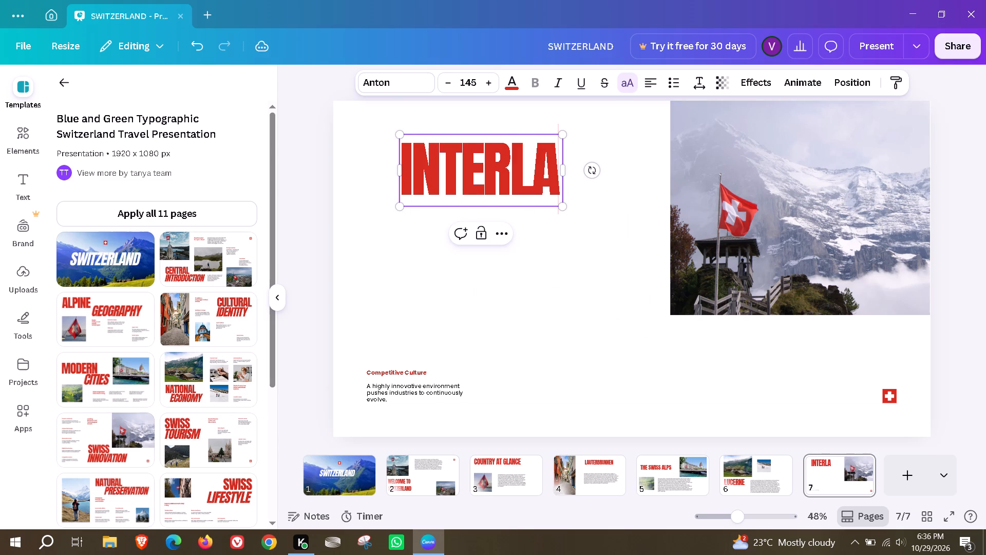
{"action": "type", "text": "KEN"}
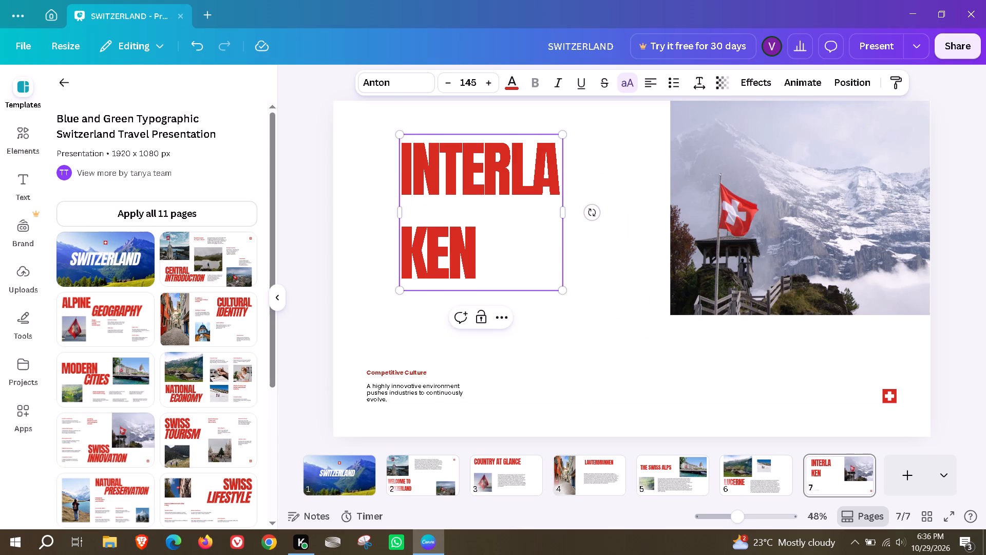
{"action": "left_click_drag", "start_coordinate": [559, 290], "coordinate": [519, 243]}
{"action": "left_click_drag", "start_coordinate": [522, 194], "coordinate": [532, 194]}
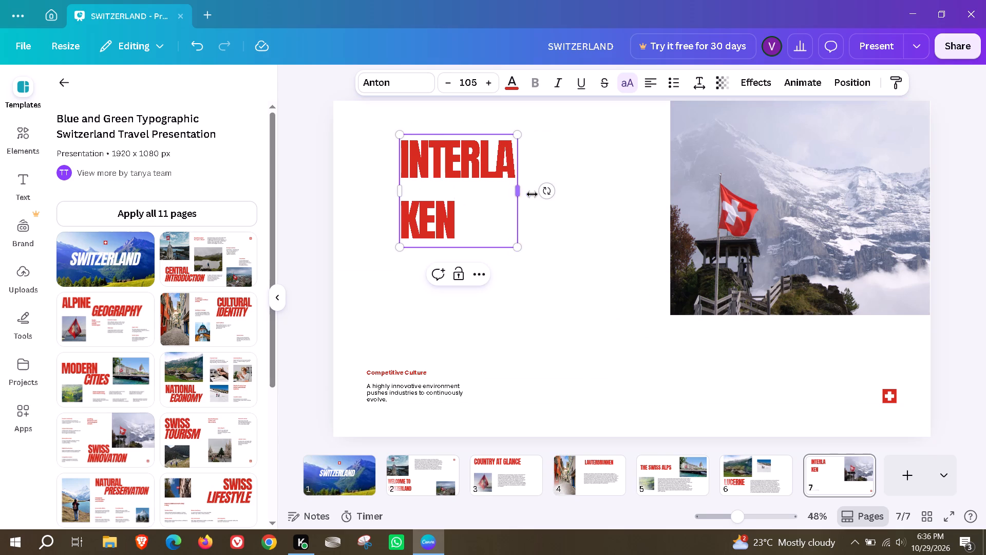
{"action": "left_click_drag", "start_coordinate": [532, 194], "coordinate": [599, 194]}
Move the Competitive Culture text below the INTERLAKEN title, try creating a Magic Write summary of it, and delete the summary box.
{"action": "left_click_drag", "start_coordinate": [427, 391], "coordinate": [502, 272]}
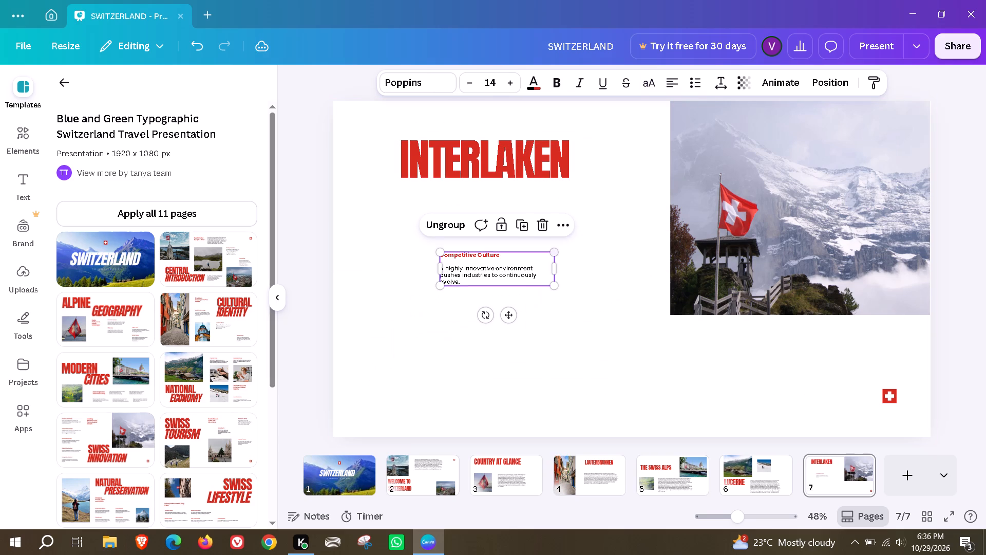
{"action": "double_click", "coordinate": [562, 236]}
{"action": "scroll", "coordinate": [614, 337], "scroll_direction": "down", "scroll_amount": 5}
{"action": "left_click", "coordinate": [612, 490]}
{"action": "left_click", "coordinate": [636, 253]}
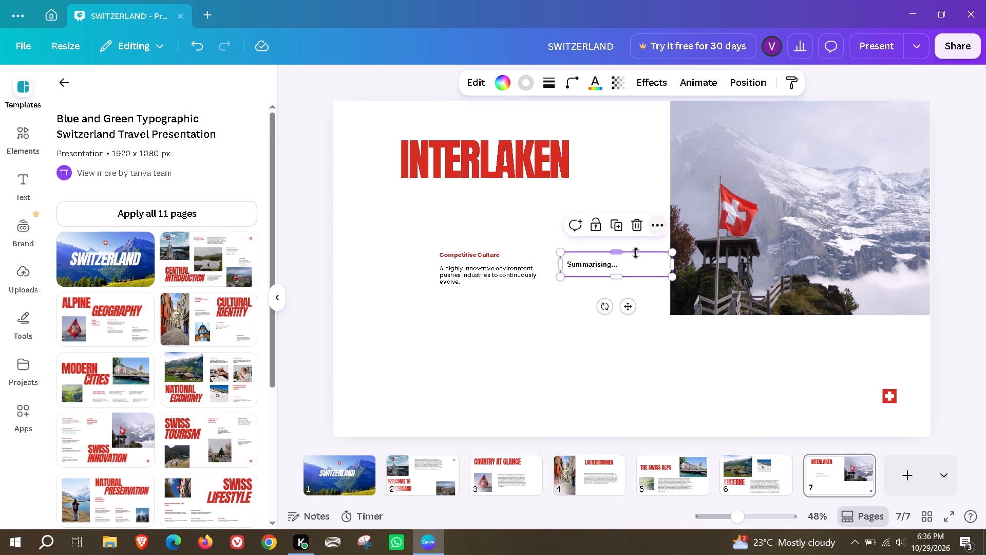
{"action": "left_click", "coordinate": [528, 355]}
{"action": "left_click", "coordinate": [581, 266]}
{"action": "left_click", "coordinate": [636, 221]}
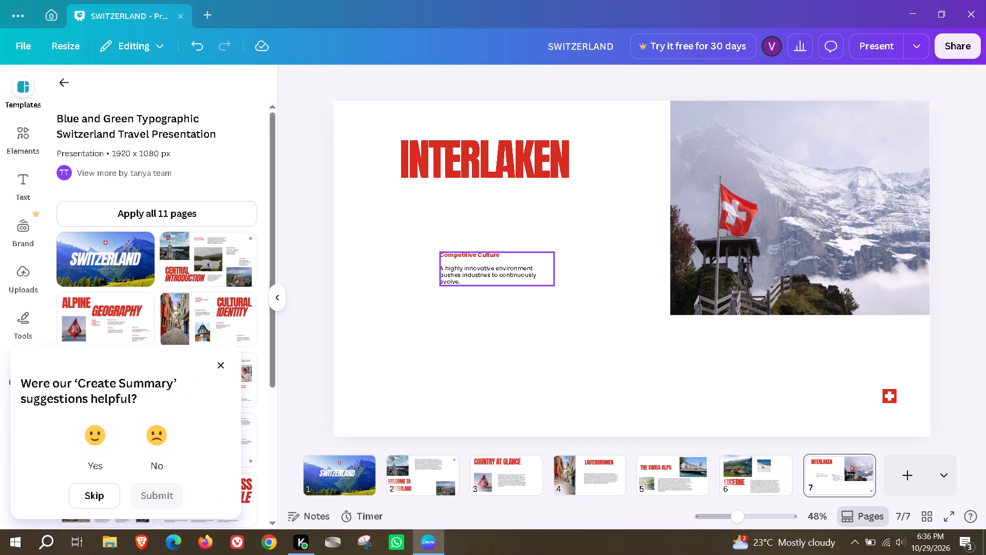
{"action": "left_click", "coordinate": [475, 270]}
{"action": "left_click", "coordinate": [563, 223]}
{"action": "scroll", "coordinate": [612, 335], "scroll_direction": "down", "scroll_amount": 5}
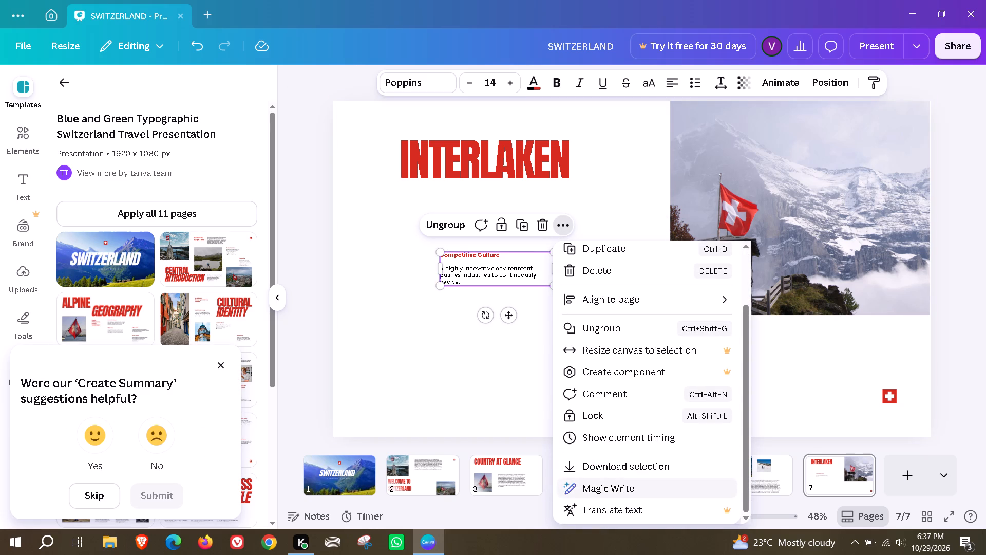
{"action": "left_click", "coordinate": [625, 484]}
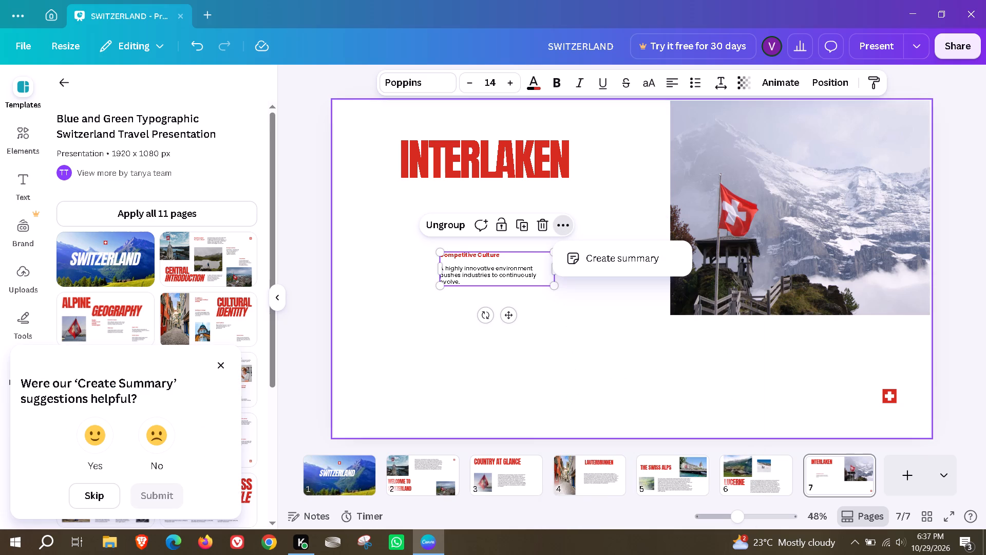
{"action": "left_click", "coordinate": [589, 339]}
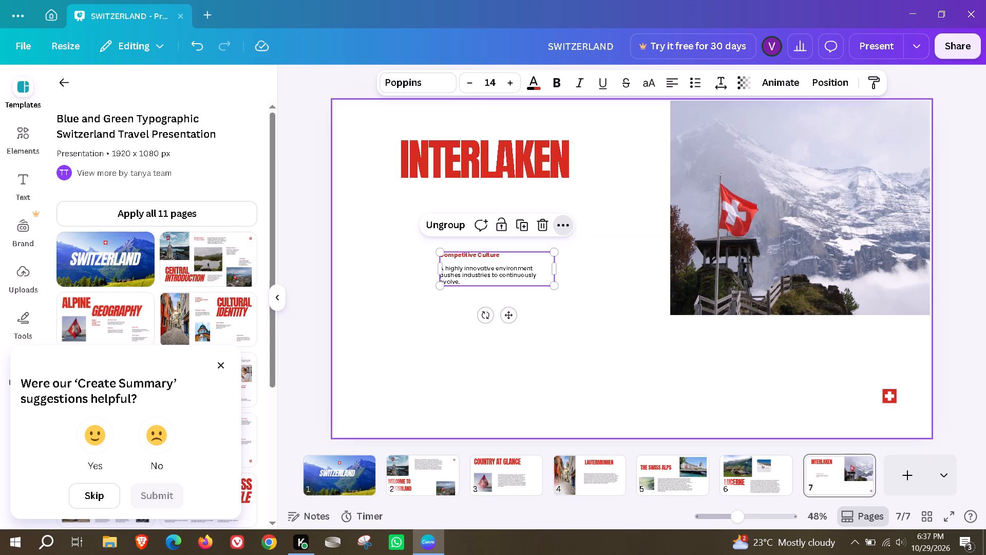
Delete the Competitive Culture text block from page 7.
{"action": "left_click", "coordinate": [513, 271]}
{"action": "right_click", "coordinate": [513, 271]}
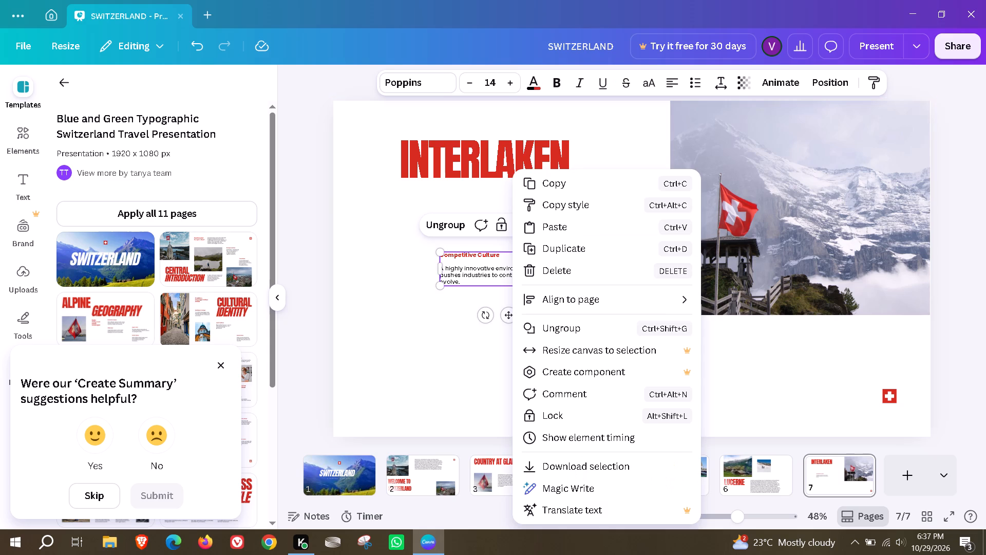
{"action": "left_click", "coordinate": [459, 321]}
{"action": "right_click", "coordinate": [505, 276]}
{"action": "double_click", "coordinate": [564, 281]}
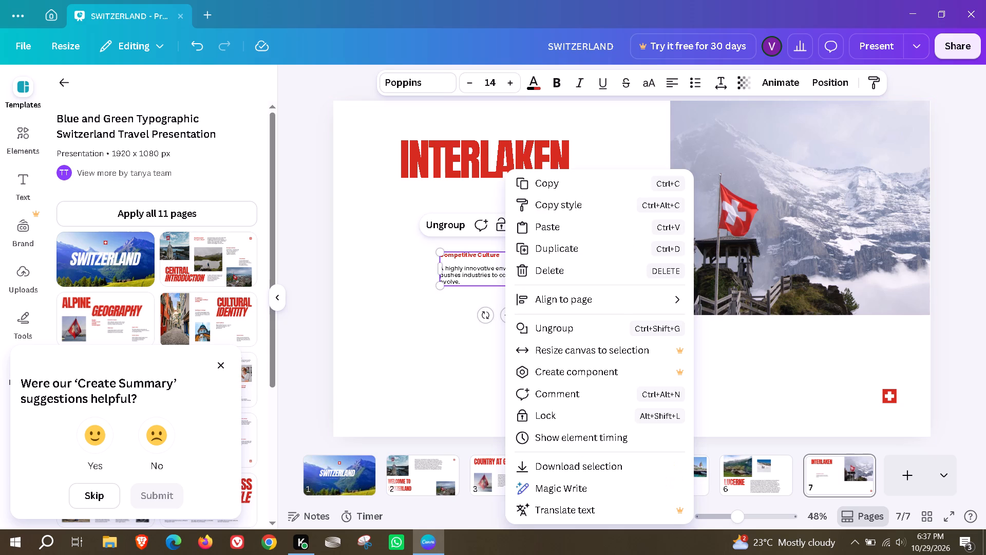
Add a body text box to page 7 and place it below the INTERLAKEN title.
{"action": "left_click", "coordinate": [21, 199]}
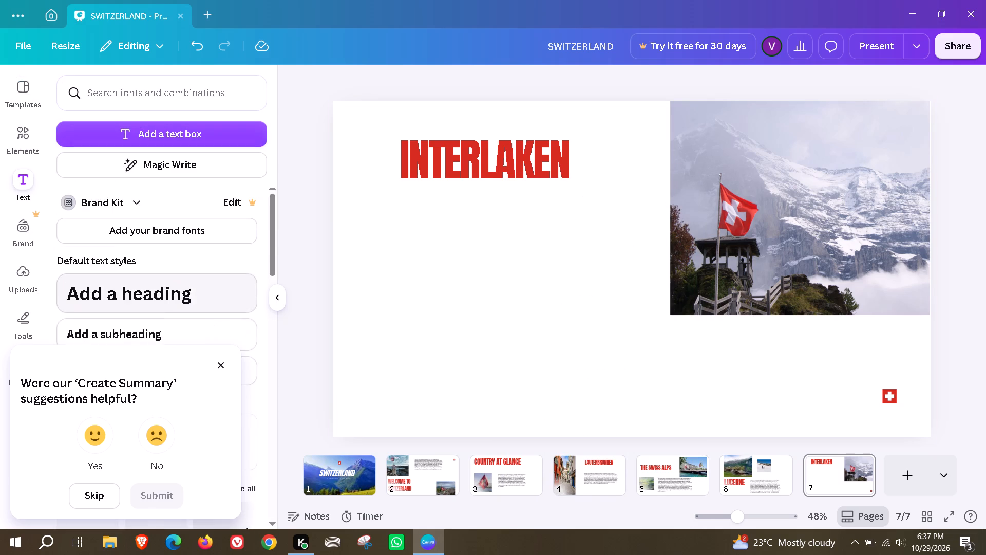
{"action": "scroll", "coordinate": [179, 304], "scroll_direction": "down", "scroll_amount": 3}
{"action": "scroll", "coordinate": [183, 239], "scroll_direction": "up", "scroll_amount": 1}
{"action": "left_click", "coordinate": [184, 242]}
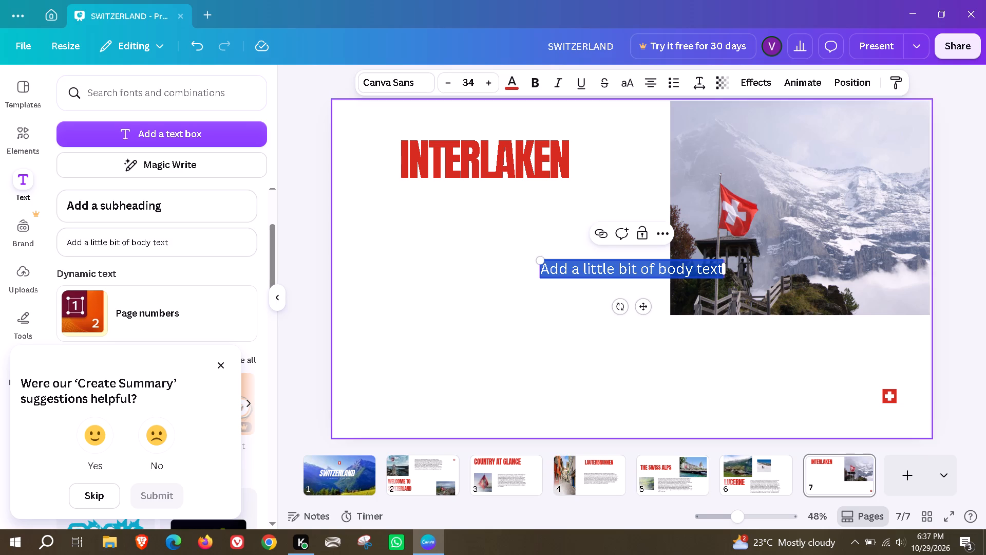
{"action": "left_click", "coordinate": [505, 344]}
{"action": "left_click_drag", "start_coordinate": [562, 276], "coordinate": [467, 258]}
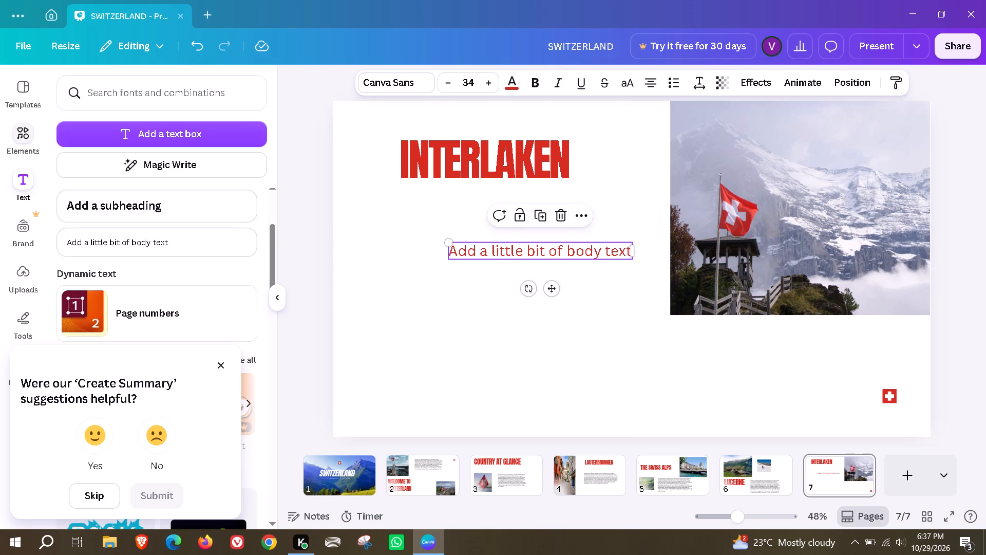
Replace page 7's placeholder body text with Magic Write output for "generate 5-6 lines on interlaken an adventure lover's paradise".
{"action": "left_click", "coordinate": [21, 140]}
{"action": "left_click", "coordinate": [35, 94]}
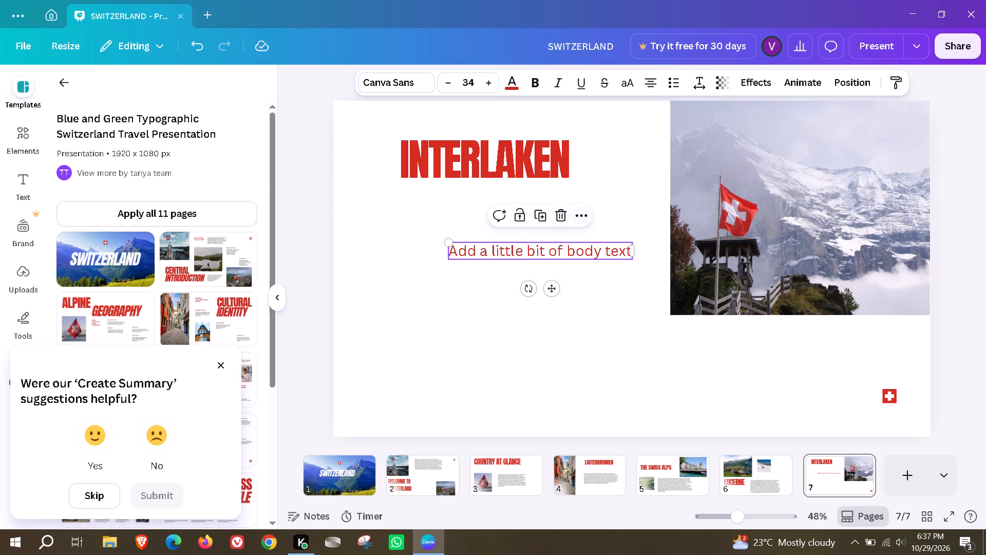
{"action": "left_click", "coordinate": [580, 218]}
{"action": "scroll", "coordinate": [655, 430], "scroll_direction": "down", "scroll_amount": 2}
{"action": "left_click", "coordinate": [648, 488]}
{"action": "left_click", "coordinate": [624, 245]}
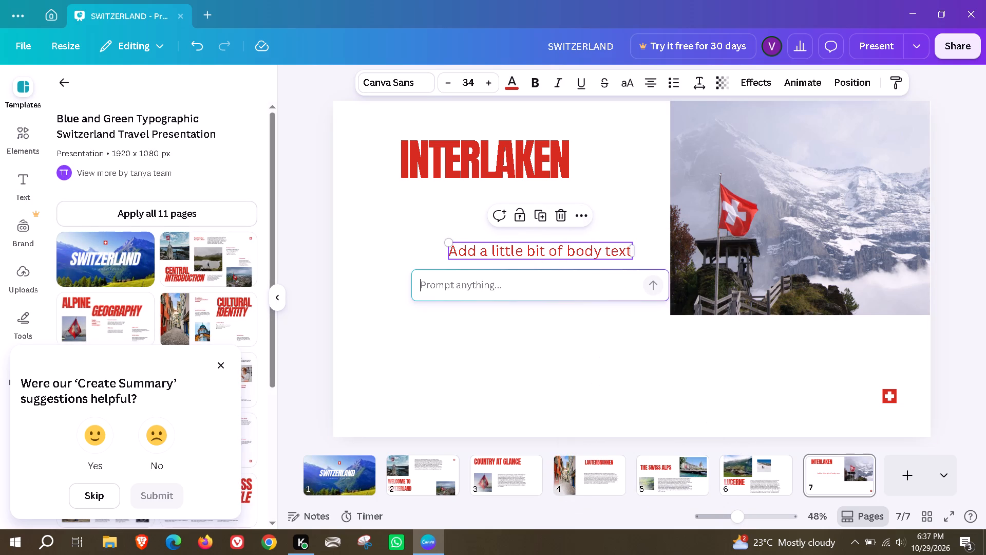
{"action": "type", "text": "generate"}
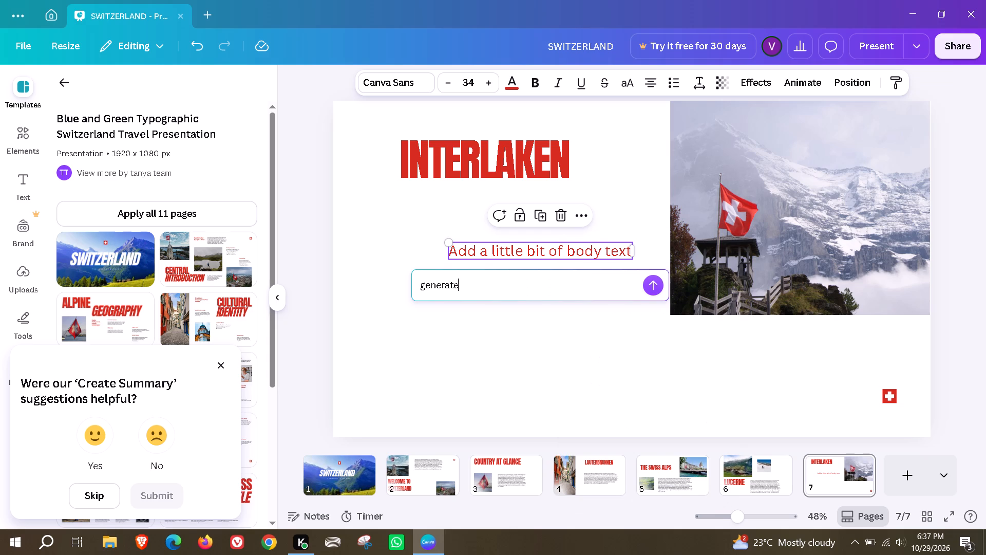
{"action": "key", "text": "space"}
{"action": "type", "text": "5-6 lines o"}
{"action": "type", "text": "n"}
{"action": "key", "text": "space"}
{"action": "type", "text": "inet"}
{"action": "key", "text": "BackSpace"}
{"action": "key", "text": "BackSpace"}
{"action": "type", "text": "terla"}
{"action": "type", "text": "ken"}
{"action": "key", "text": "space"}
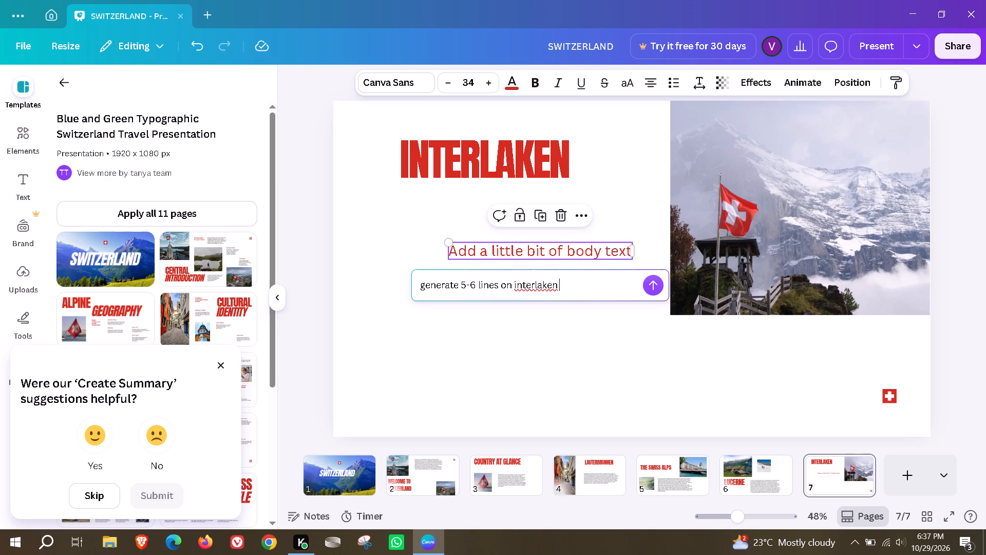
{"action": "type", "text": "an adventure"}
{"action": "key", "text": "space"}
{"action": "type", "text": "lover's paradise"}
{"action": "key", "text": "Return"}
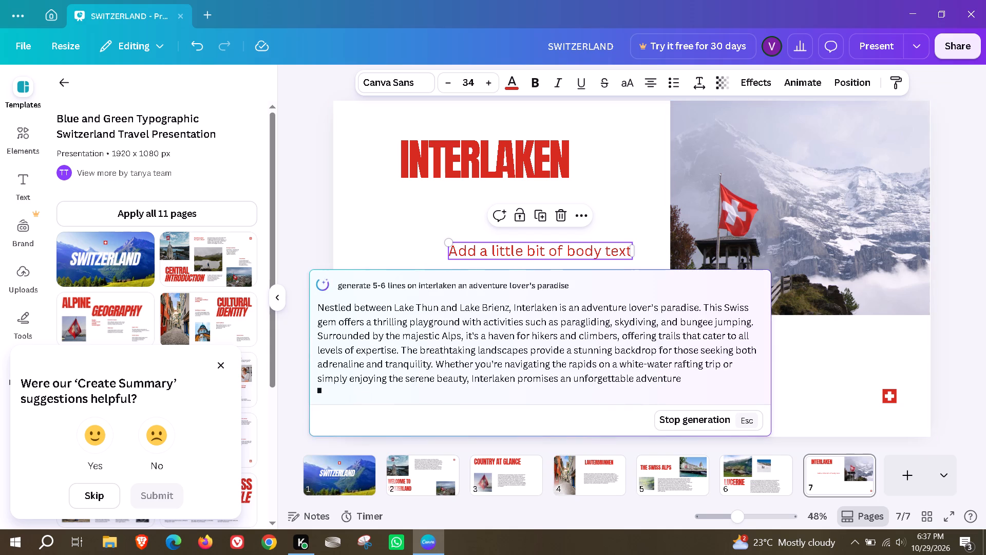
{"action": "left_click", "coordinate": [699, 430]}
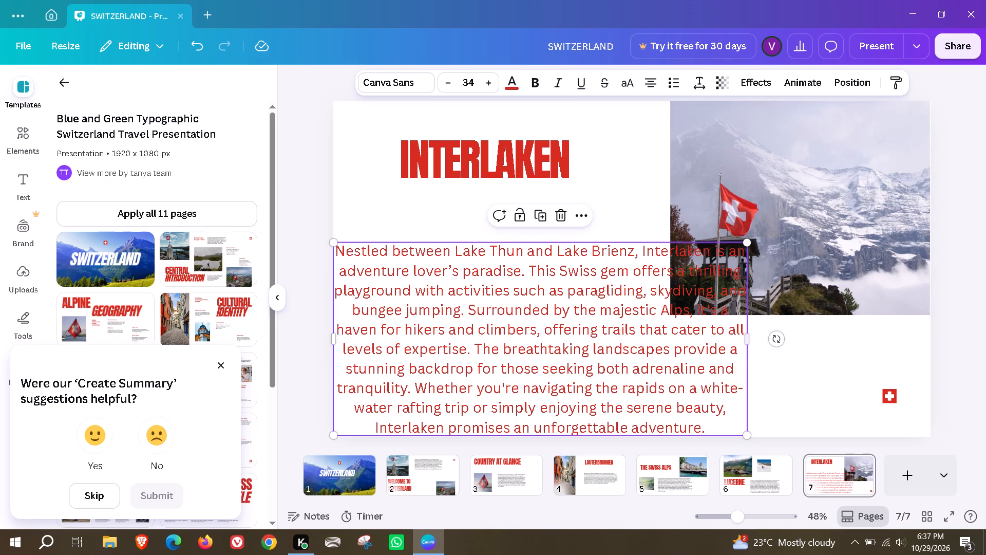
Scale the Interlaken paragraph down to size 26.8 so it clears the photo, and colour it black.
{"action": "left_click_drag", "start_coordinate": [745, 438], "coordinate": [656, 400]}
{"action": "left_click", "coordinate": [521, 91]}
{"action": "left_click", "coordinate": [514, 90]}
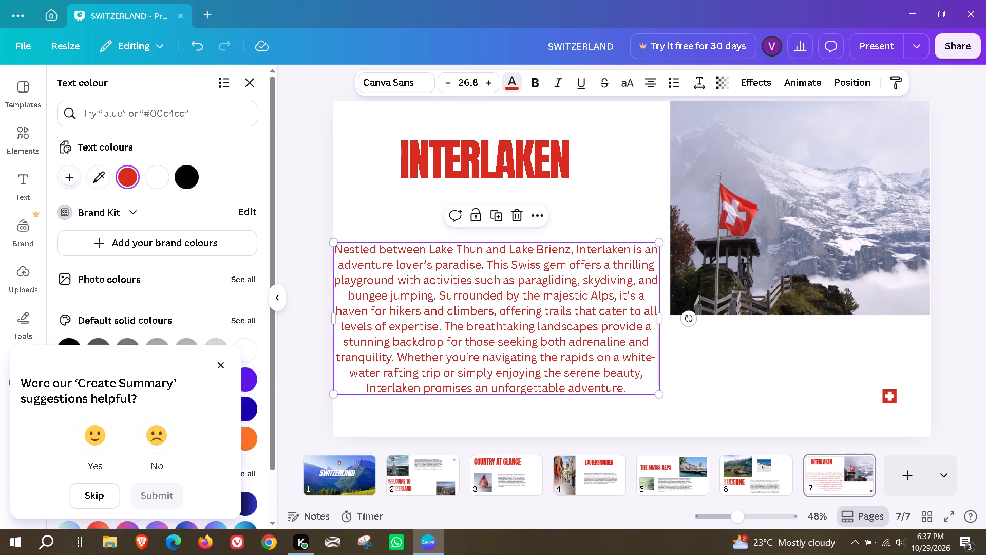
{"action": "left_click", "coordinate": [519, 90]}
{"action": "left_click", "coordinate": [519, 90]}
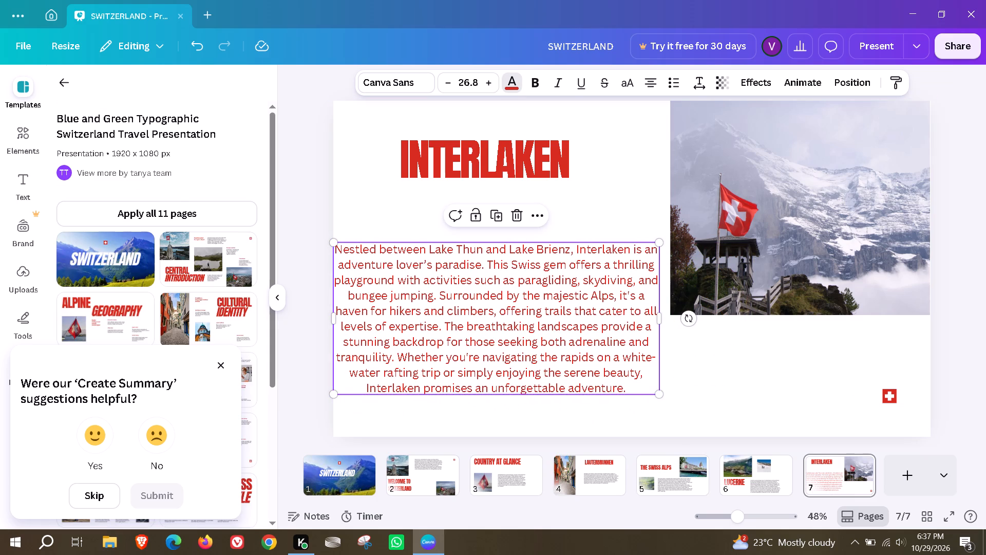
{"action": "left_click", "coordinate": [183, 177]}
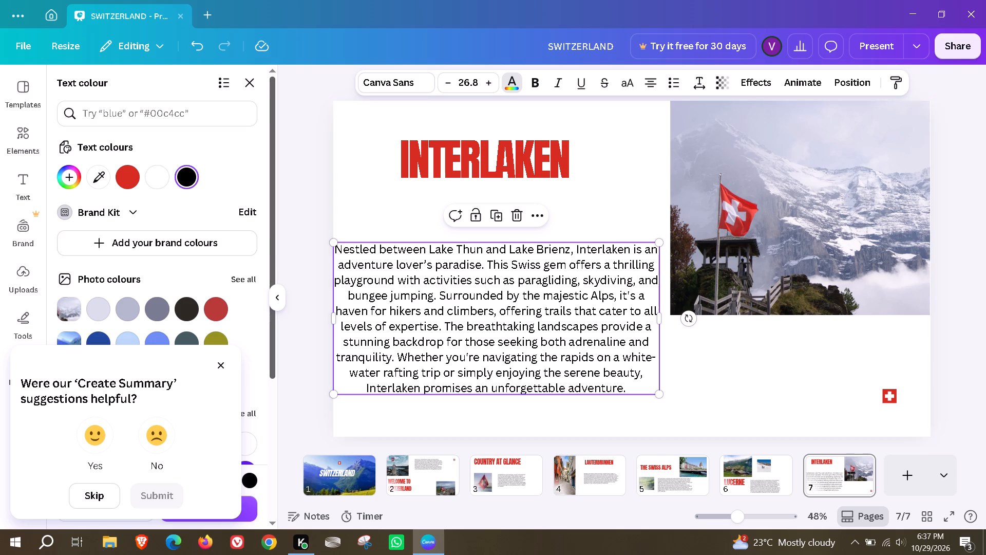
{"action": "left_click", "coordinate": [27, 105]}
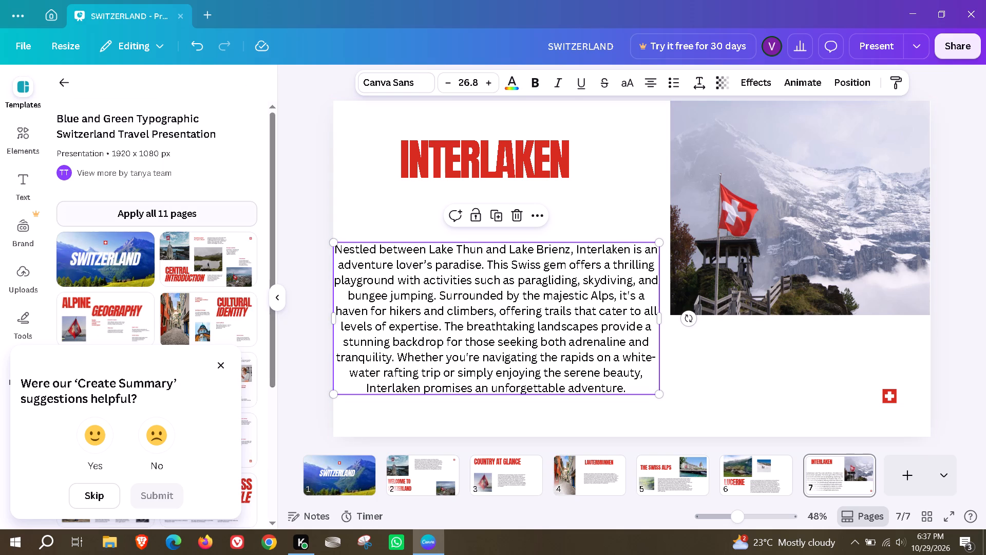
Dismiss the feedback survey, reduce the Interlaken paragraph to size 23.7 and centre it below the INTERLAKEN title.
{"action": "left_click", "coordinate": [214, 369]}
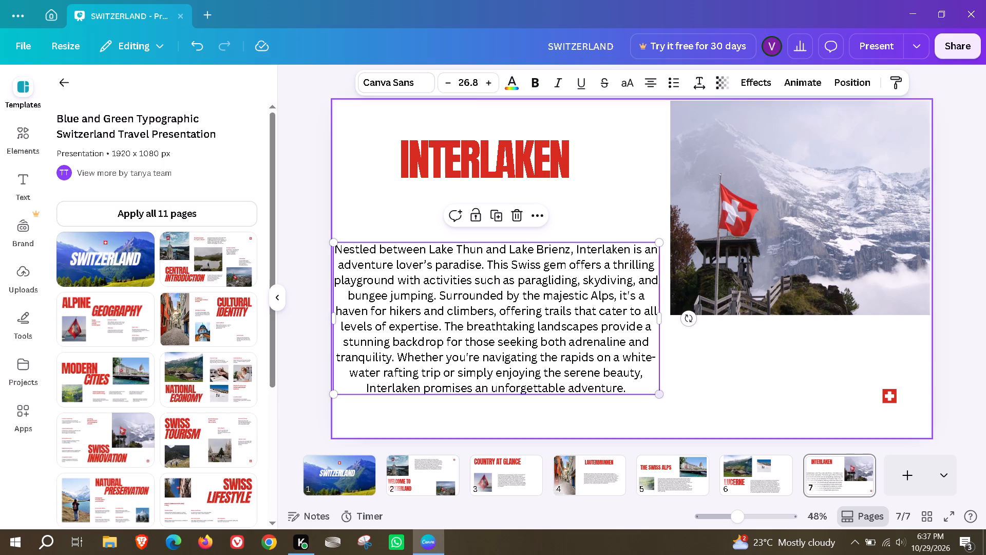
{"action": "left_click", "coordinate": [694, 397]}
{"action": "left_click_drag", "start_coordinate": [558, 358], "coordinate": [562, 332]}
{"action": "left_click_drag", "start_coordinate": [665, 374], "coordinate": [632, 347]}
{"action": "left_click_drag", "start_coordinate": [541, 306], "coordinate": [564, 310]}
Add the template's Swiss Lifestyle page as a new page 8.
{"action": "scroll", "coordinate": [770, 480], "scroll_direction": "down", "scroll_amount": 3}
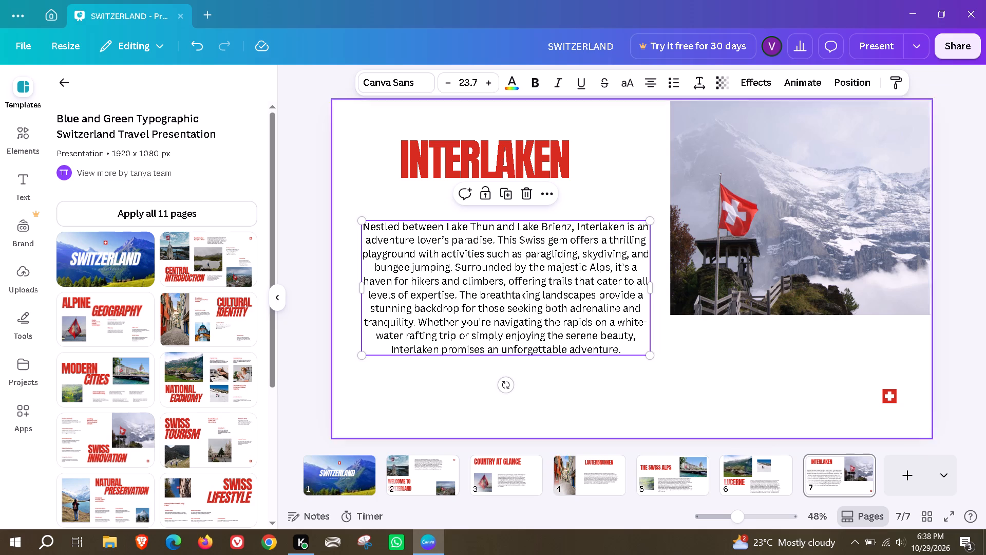
{"action": "scroll", "coordinate": [198, 422], "scroll_direction": "down", "scroll_amount": 2}
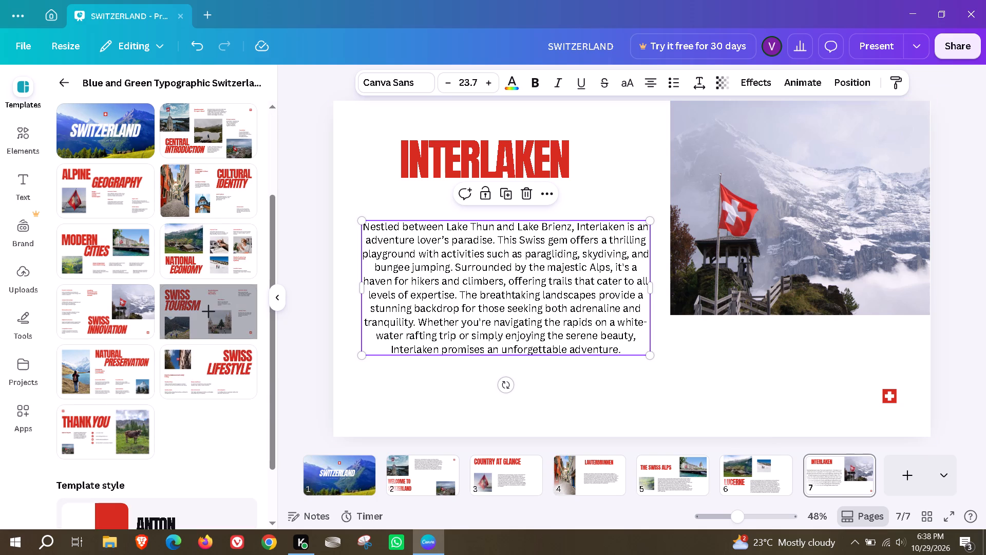
{"action": "left_click", "coordinate": [192, 359]}
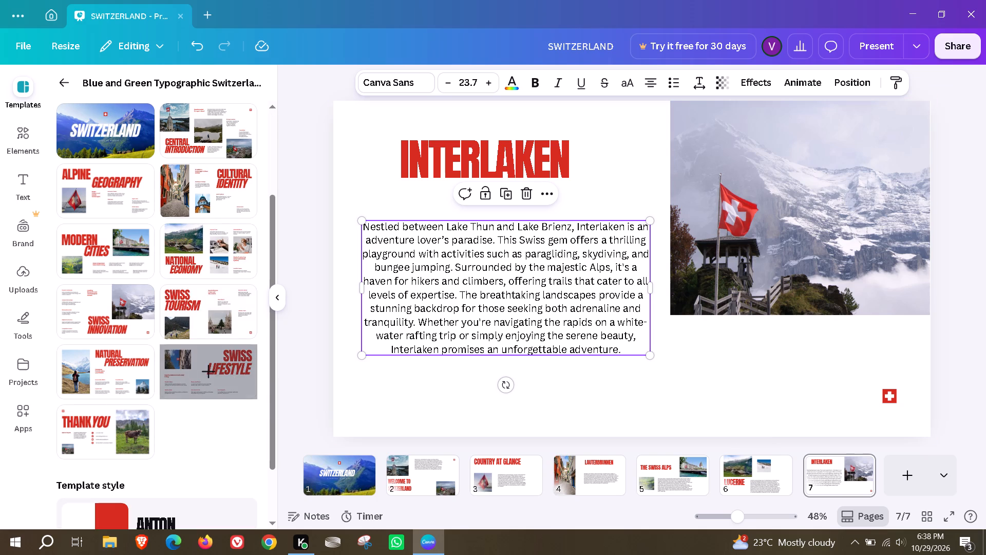
{"action": "left_click", "coordinate": [574, 314]}
Delete the LIFESTYLE title from page 8.
{"action": "left_click", "coordinate": [766, 233]}
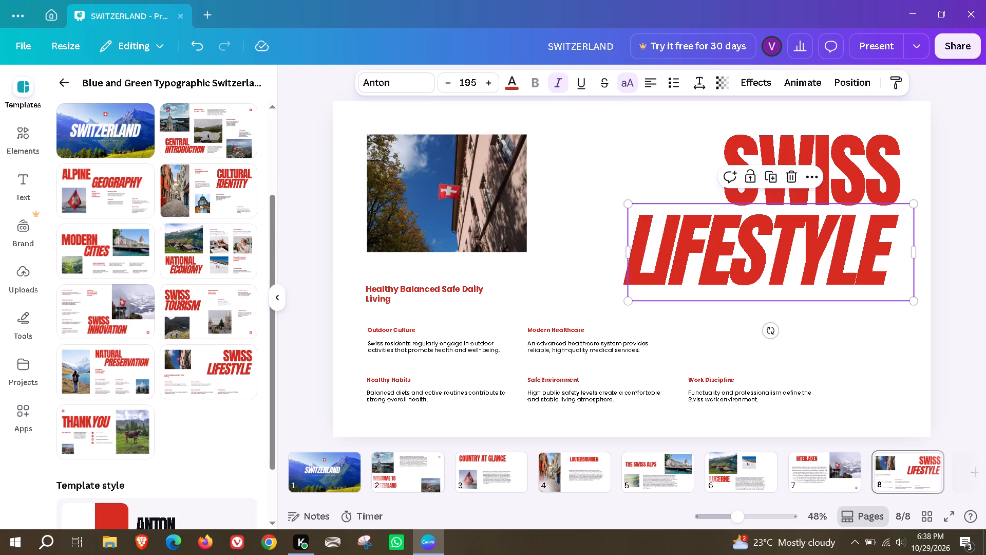
{"action": "left_click", "coordinate": [797, 173]}
Move page 8's SWISS title closer to the photo and replace its text with LAKE BRIENZ AND LAKE GENEVA.
{"action": "left_click_drag", "start_coordinate": [803, 173], "coordinate": [705, 180]}
{"action": "double_click", "coordinate": [705, 180]}
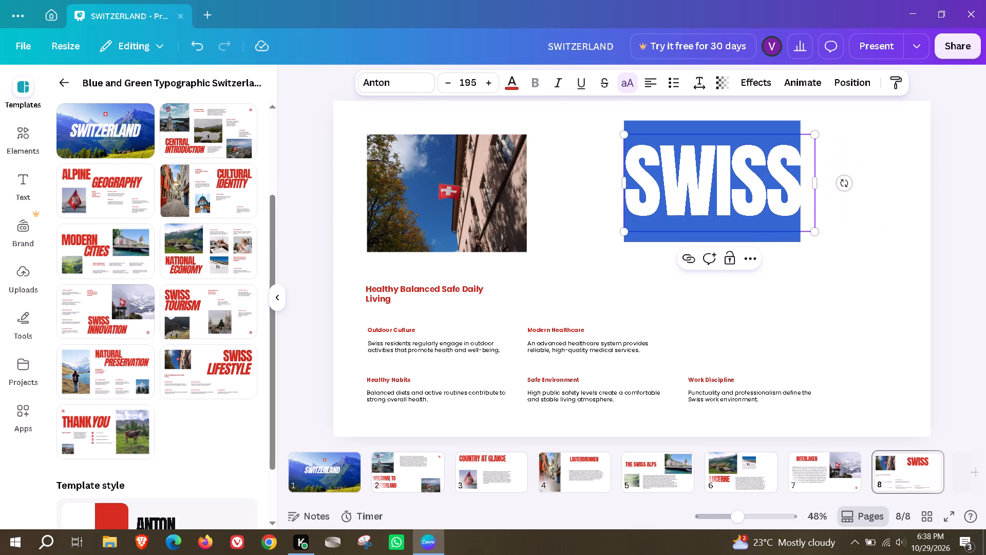
{"action": "key", "text": "shift+l"}
{"action": "type", "text": "Ake"}
{"action": "key", "text": "space"}
{"action": "type", "text": "brienz"}
{"action": "key", "text": "space"}
{"action": "type", "text": "and"}
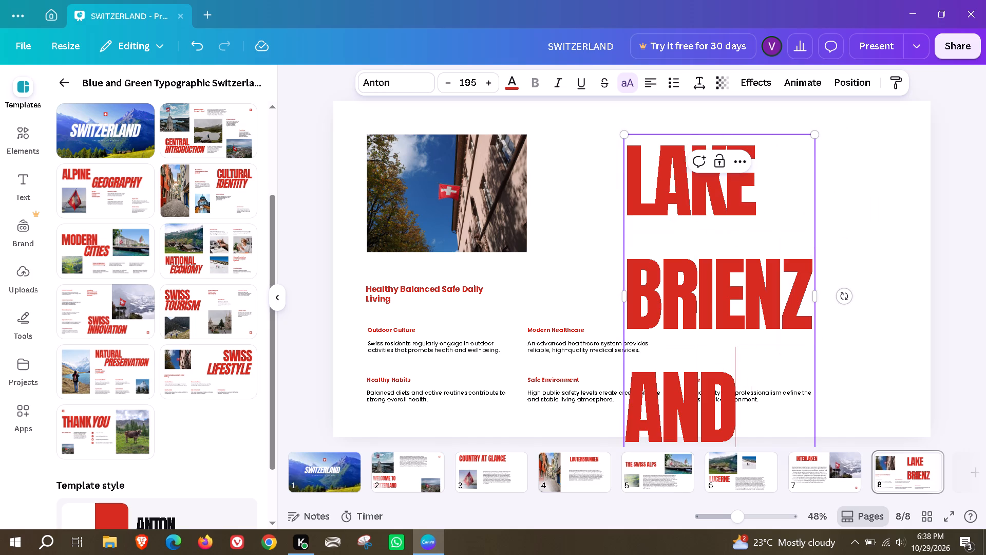
{"action": "key", "text": "space"}
{"action": "type", "text": "LAke"}
{"action": "key", "text": "space"}
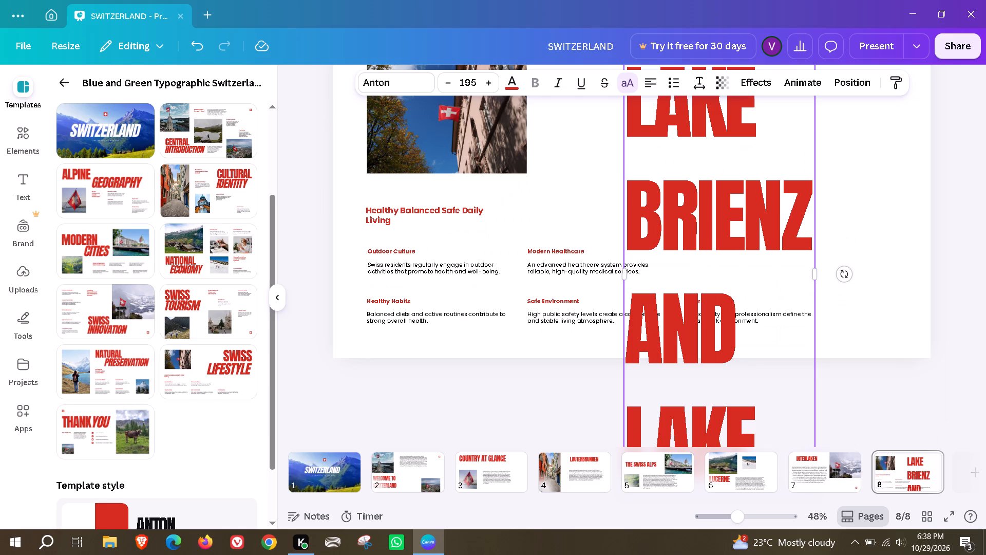
{"action": "type", "text": "geneva"}
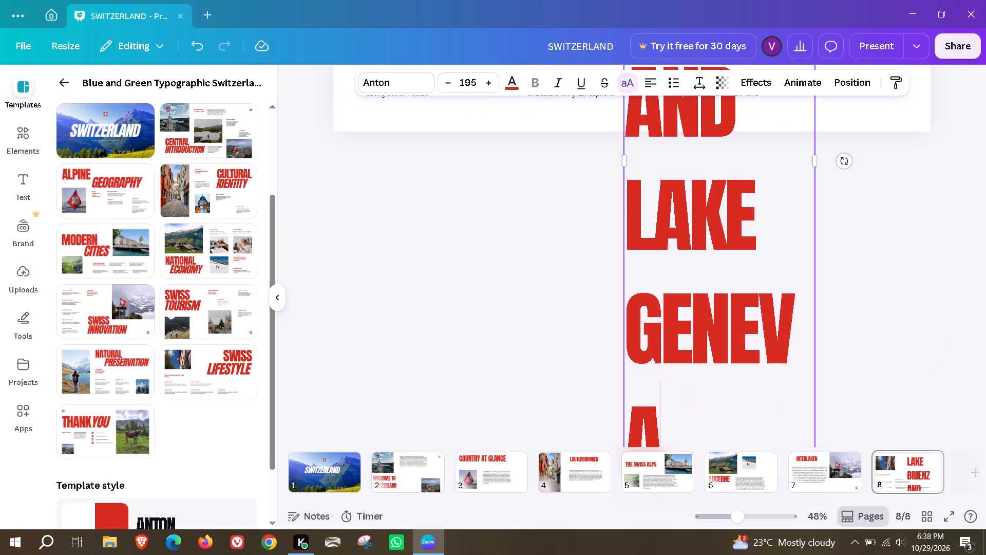
Shrink the LAKE BRIENZ AND LAKE GENEVA title to size 42.6 and widen its box to fit on one line.
{"action": "scroll", "coordinate": [725, 173], "scroll_direction": "up", "scroll_amount": 8}
{"action": "left_click_drag", "start_coordinate": [818, 133], "coordinate": [740, 239]}
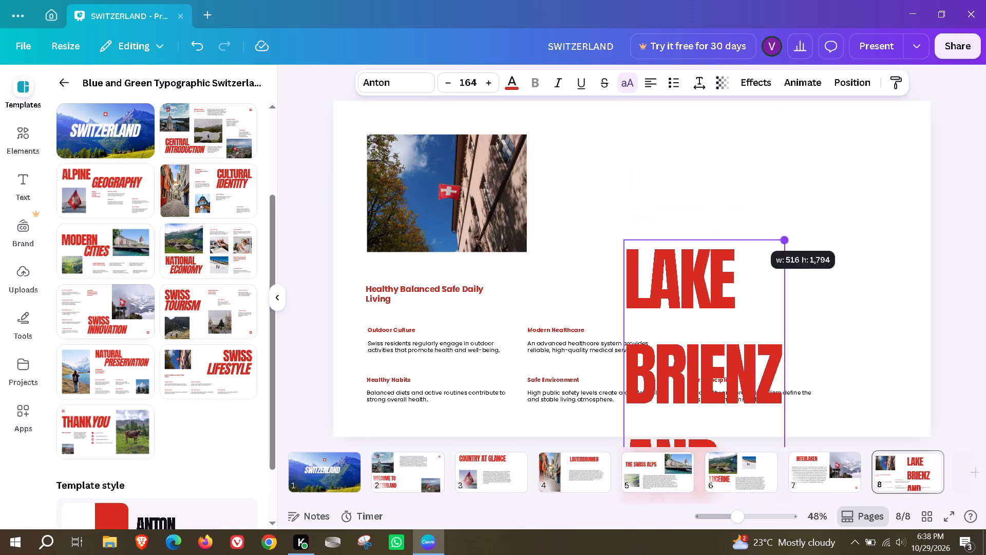
{"action": "left_click_drag", "start_coordinate": [740, 239], "coordinate": [686, 359]}
{"action": "left_click", "coordinate": [813, 338]}
{"action": "left_click_drag", "start_coordinate": [686, 414], "coordinate": [723, 132]}
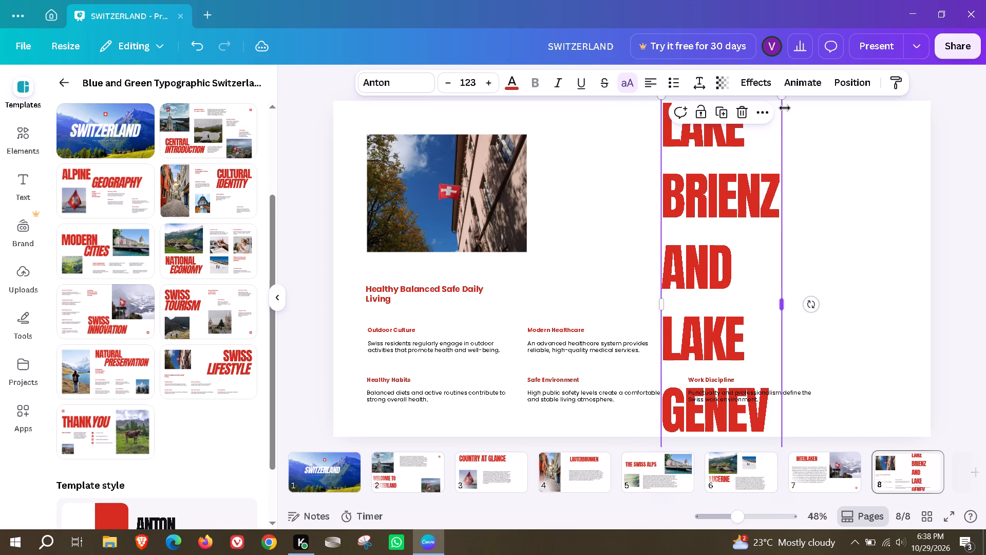
{"action": "left_click_drag", "start_coordinate": [781, 99], "coordinate": [707, 288]}
{"action": "left_click_drag", "start_coordinate": [670, 363], "coordinate": [636, 198]}
{"action": "left_click_drag", "start_coordinate": [694, 238], "coordinate": [883, 240]}
{"action": "left_click_drag", "start_coordinate": [875, 195], "coordinate": [783, 181]}
{"action": "left_click_drag", "start_coordinate": [794, 146], "coordinate": [837, 152]}
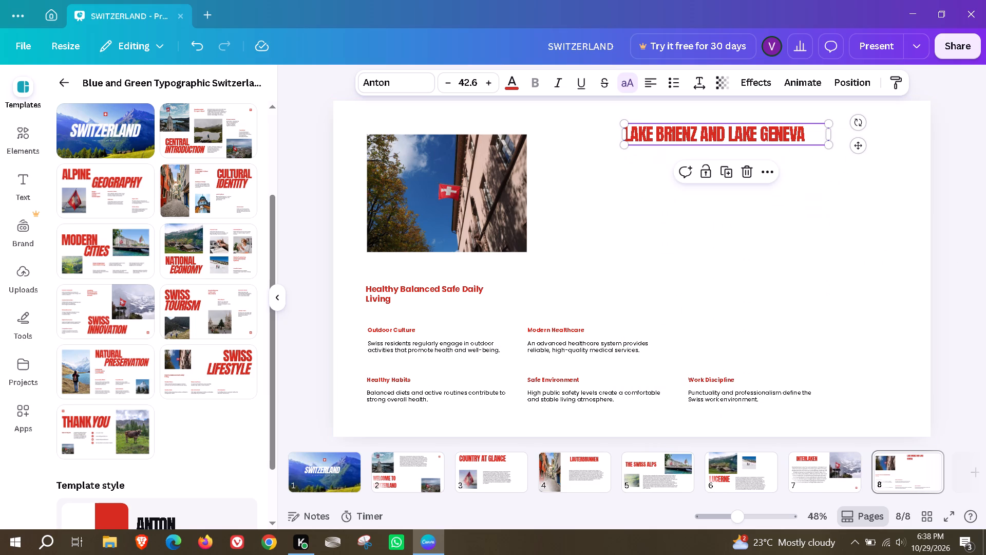
Enlarge the lakes title to size 51.9 and position it beside the photo on page 8.
{"action": "left_click_drag", "start_coordinate": [831, 145], "coordinate": [850, 170]}
{"action": "left_click_drag", "start_coordinate": [766, 132], "coordinate": [767, 132]}
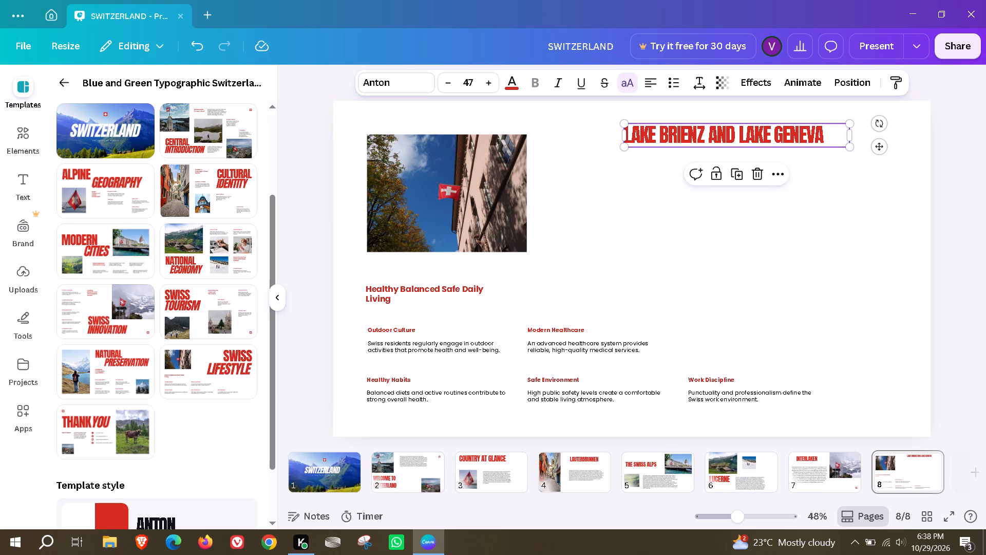
{"action": "left_click_drag", "start_coordinate": [767, 132], "coordinate": [755, 170]}
{"action": "left_click_drag", "start_coordinate": [839, 188], "coordinate": [859, 221]}
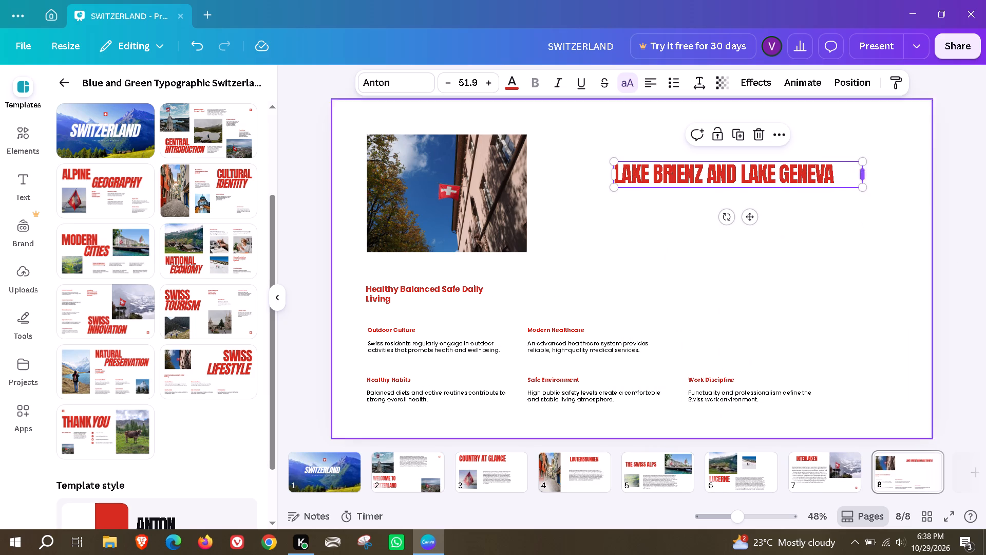
{"action": "left_click", "coordinate": [861, 175]}
{"action": "left_click_drag", "start_coordinate": [862, 175], "coordinate": [846, 174]}
{"action": "left_click", "coordinate": [840, 226]}
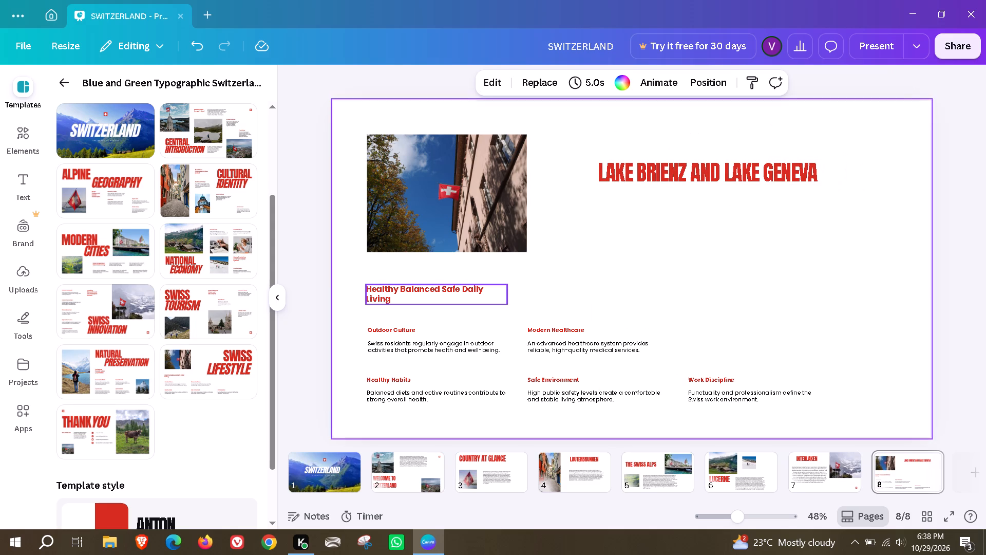
Delete the Healthy Balanced Safe Daily Living heading and all the lifestyle text blocks beneath it on page 8.
{"action": "left_click_drag", "start_coordinate": [376, 269], "coordinate": [742, 411]}
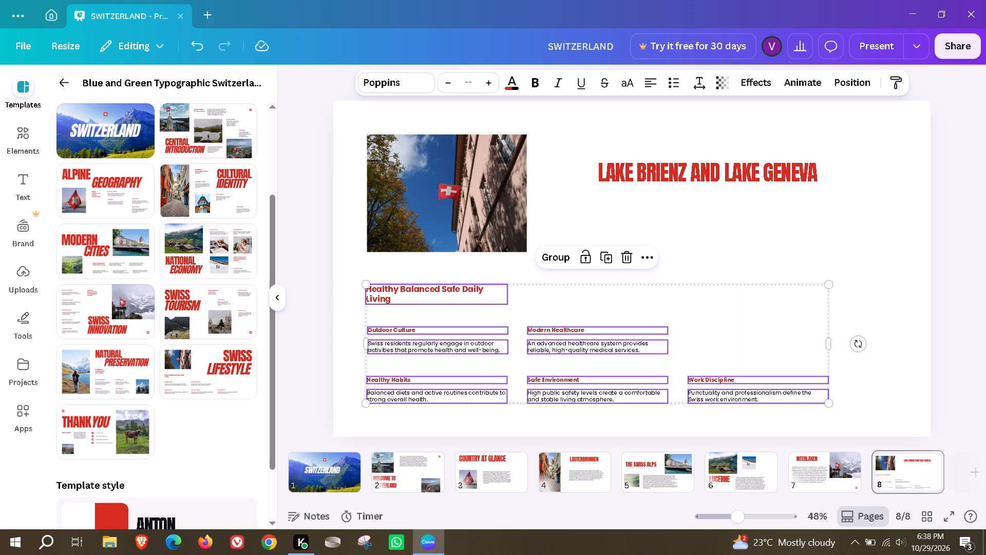
{"action": "left_click", "coordinate": [635, 258]}
Add a body text box to page 8.
{"action": "left_click", "coordinate": [10, 185]}
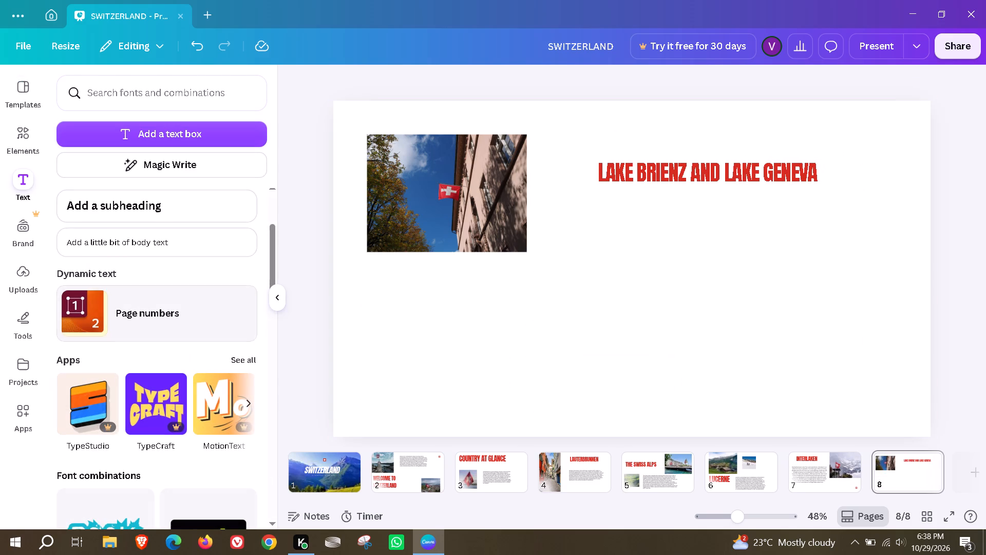
{"action": "left_click", "coordinate": [141, 250]}
{"action": "left_click", "coordinate": [19, 95]}
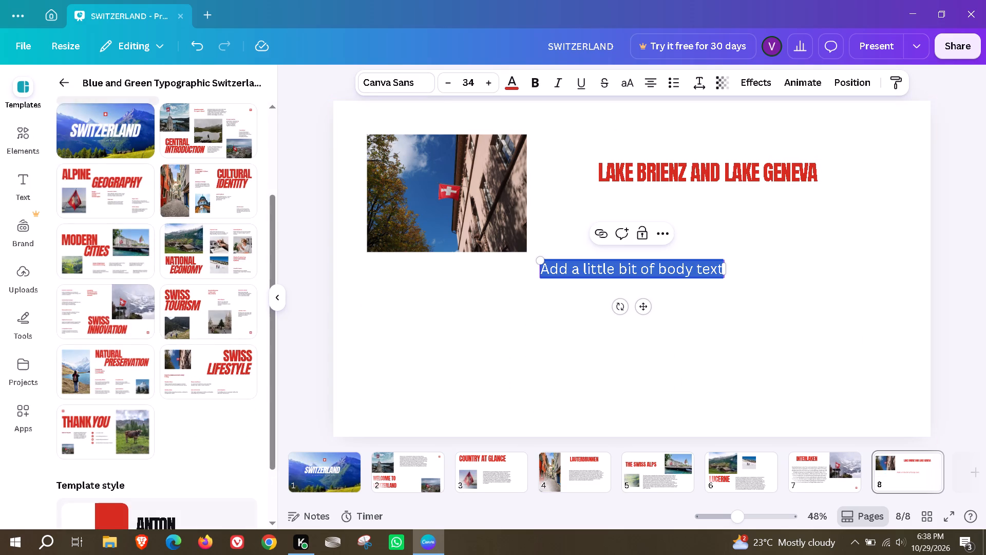
Replace page 8's placeholder body text with Magic Write output for 5-6 lines on Lake Brienz and Lake Geneva.
{"action": "left_click", "coordinate": [661, 234]}
{"action": "scroll", "coordinate": [747, 412], "scroll_direction": "down", "scroll_amount": 4}
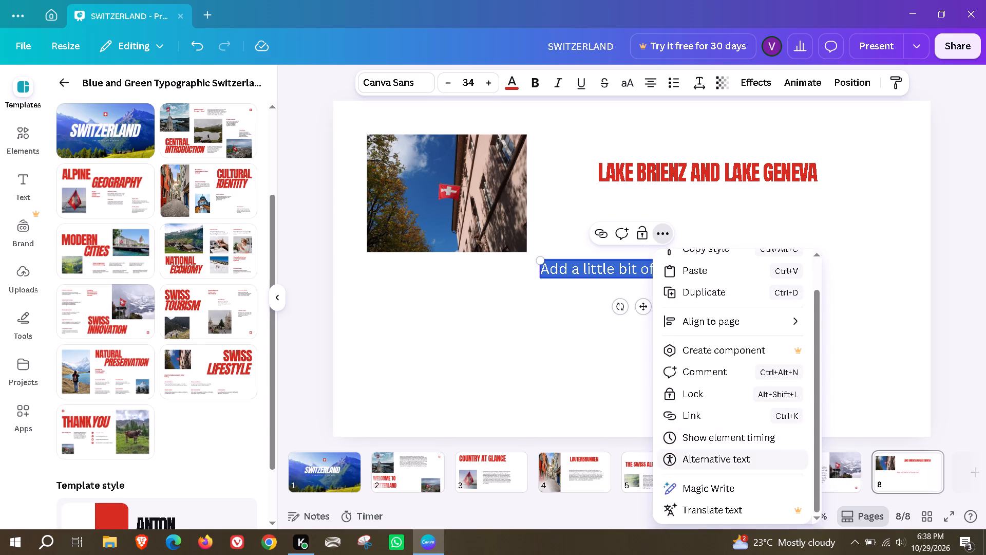
{"action": "left_click", "coordinate": [747, 483]}
{"action": "left_click", "coordinate": [729, 265]}
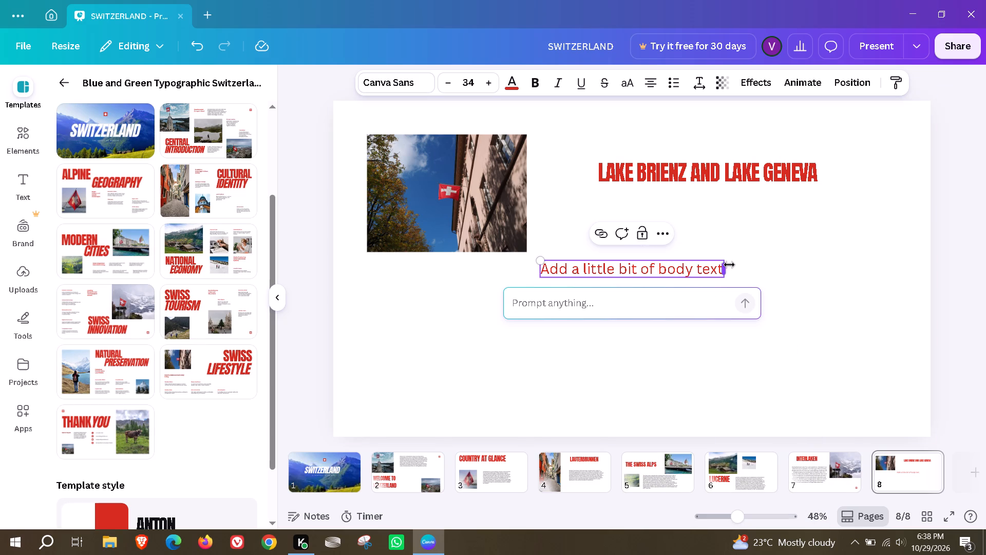
{"action": "type", "text": "generate 50"}
{"action": "key", "text": "BackSpace"}
{"action": "type", "text": "-6 lineso"}
{"action": "key", "text": "space"}
{"action": "key", "text": "BackSpace"}
{"action": "key", "text": "BackSpace"}
{"action": "key", "text": "space"}
{"action": "type", "text": "on lake r"}
{"action": "key", "text": "BackSpace"}
{"action": "type", "text": "brienz and lake genenva"}
{"action": "key", "text": "Return"}
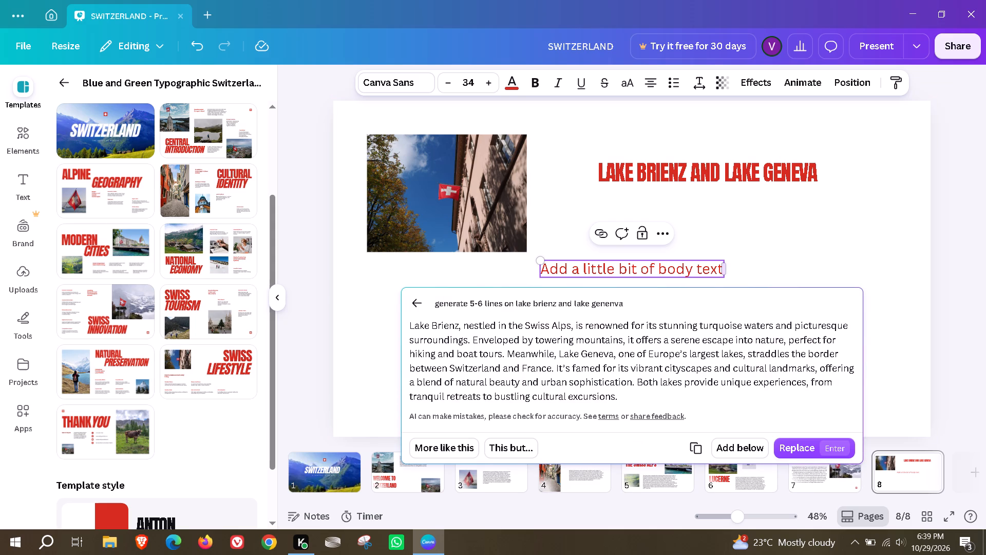
{"action": "left_click", "coordinate": [790, 445]}
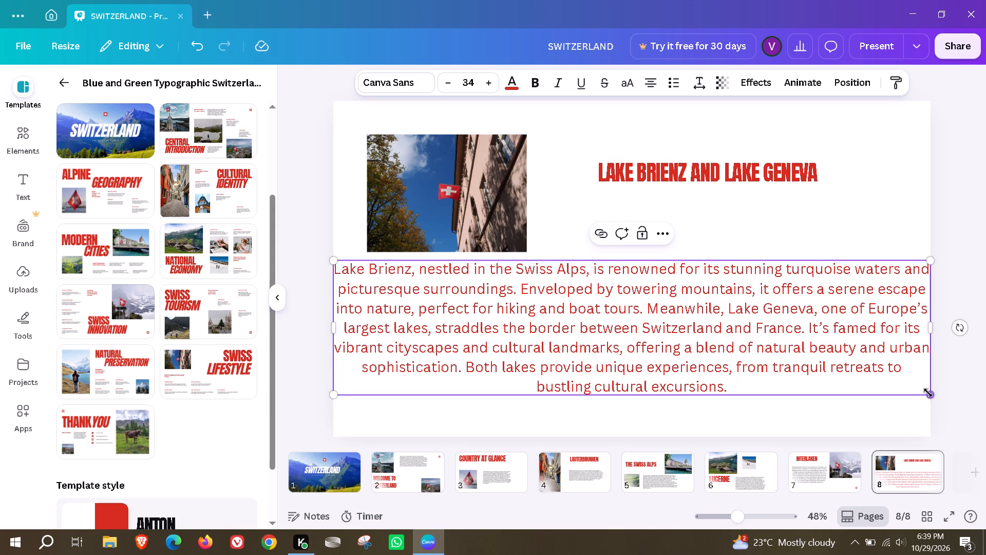
Shrink page 8's lakes paragraph to size 26.5 in a narrower box and position it beneath the title.
{"action": "left_click_drag", "start_coordinate": [928, 393], "coordinate": [794, 378]}
{"action": "left_click_drag", "start_coordinate": [801, 309], "coordinate": [650, 326]}
{"action": "left_click_drag", "start_coordinate": [584, 330], "coordinate": [746, 292]}
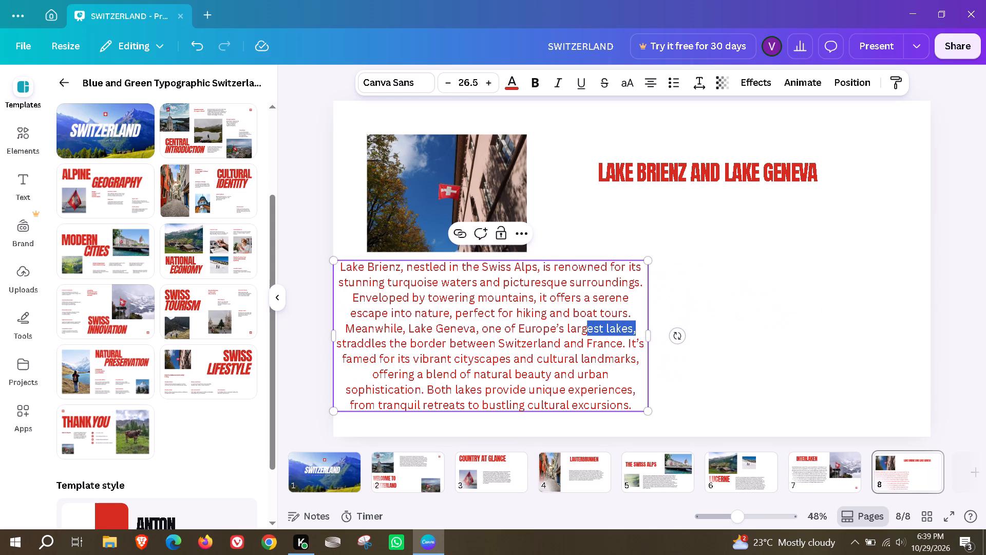
{"action": "left_click_drag", "start_coordinate": [746, 292], "coordinate": [816, 280]}
{"action": "left_click_drag", "start_coordinate": [761, 303], "coordinate": [748, 305]}
{"action": "left_click_drag", "start_coordinate": [566, 328], "coordinate": [791, 294]}
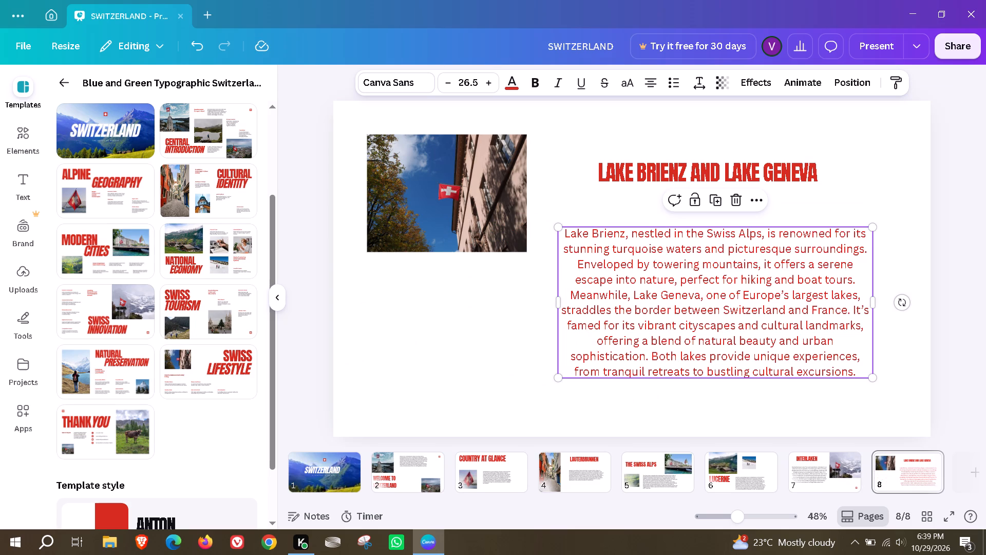
Change the text colour of page 8's lakes paragraph to black.
{"action": "left_click", "coordinate": [509, 85]}
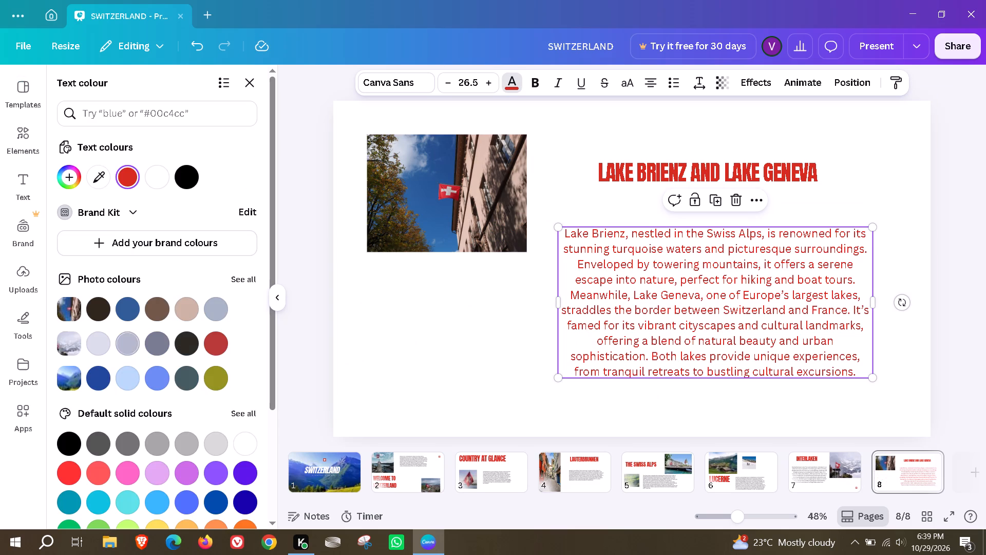
{"action": "left_click", "coordinate": [127, 307]}
{"action": "left_click", "coordinate": [189, 179]}
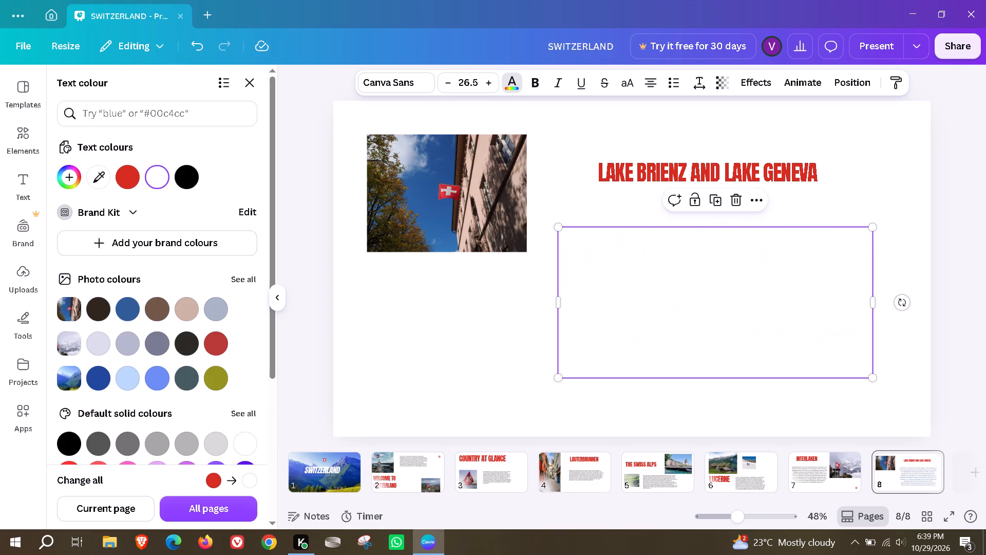
{"action": "left_click", "coordinate": [215, 178]}
{"action": "left_click", "coordinate": [197, 178]}
{"action": "left_click", "coordinate": [25, 93]}
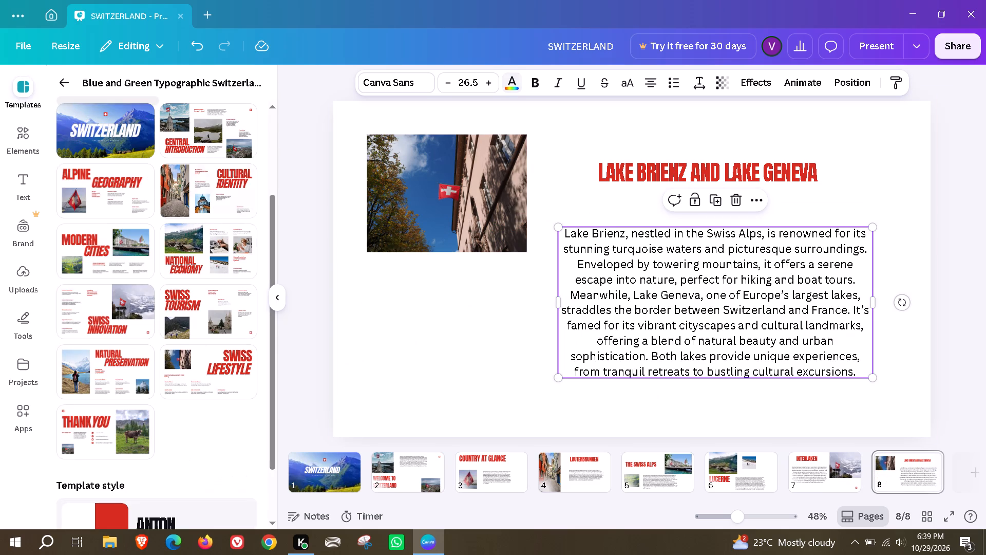
Move page 8's flag photo down so it sits beside the lakes paragraph.
{"action": "left_click_drag", "start_coordinate": [439, 216], "coordinate": [450, 306]}
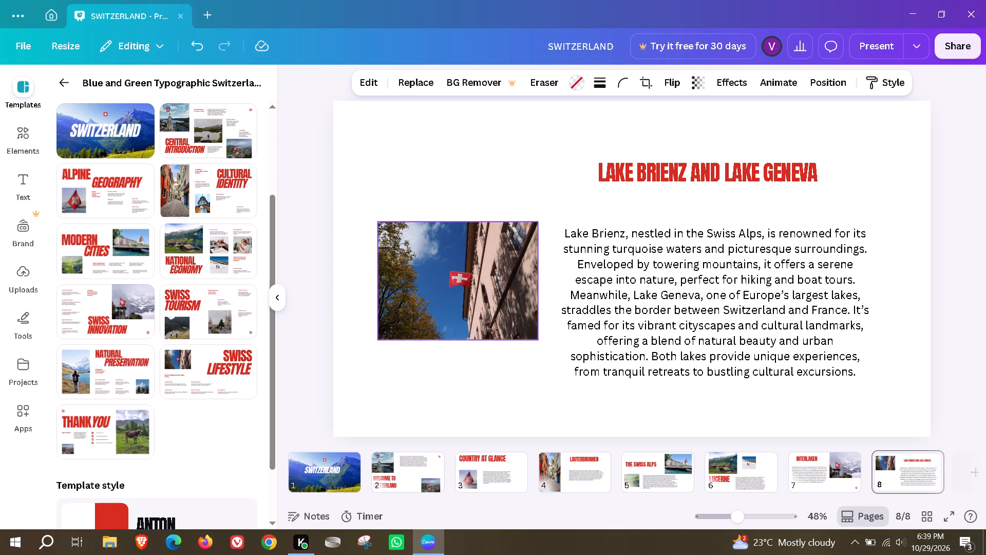
{"action": "left_click_drag", "start_coordinate": [450, 306], "coordinate": [445, 319]}
Add the Swiss Innovation template layout as new page 9.
{"action": "scroll", "coordinate": [839, 492], "scroll_direction": "down", "scroll_amount": 4}
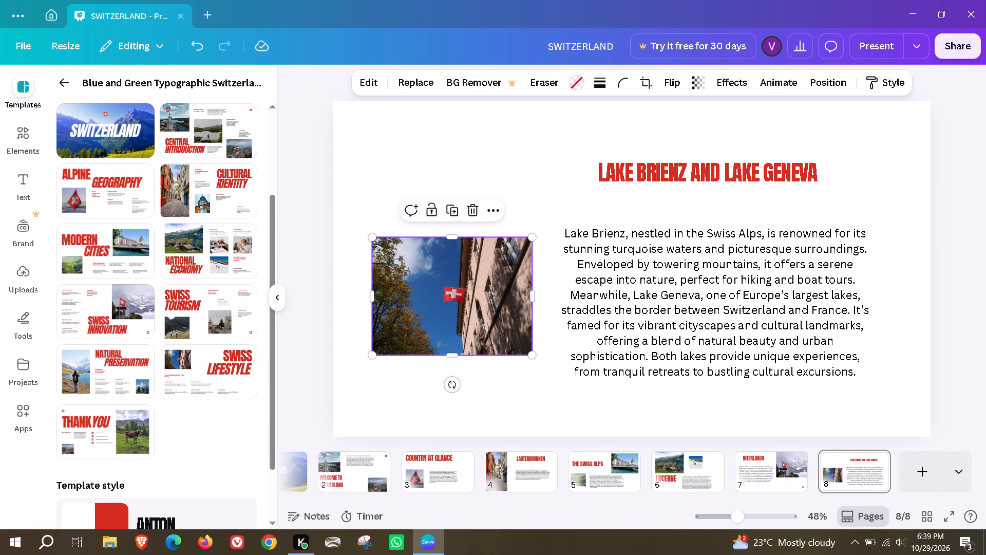
{"action": "left_click", "coordinate": [190, 429]}
{"action": "left_click", "coordinate": [126, 307]}
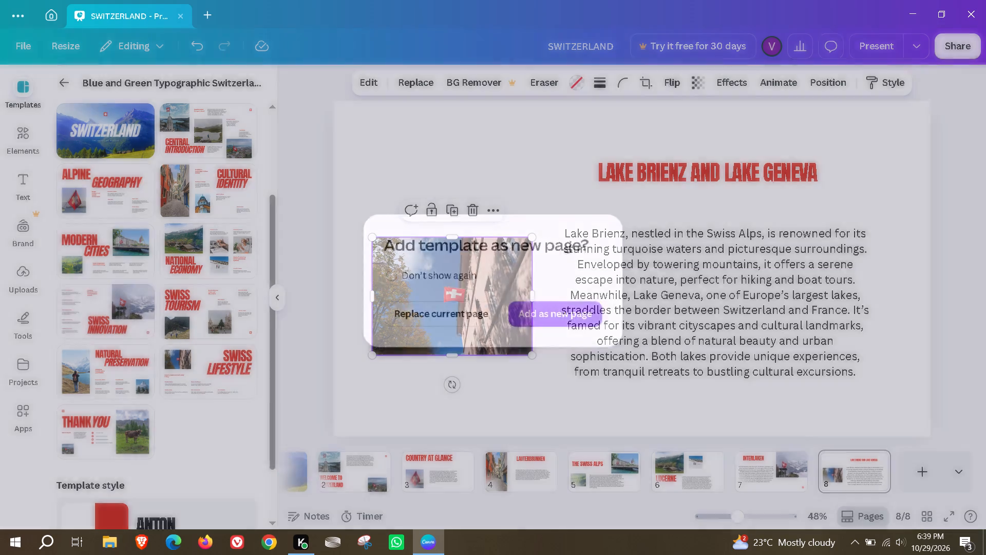
{"action": "left_click", "coordinate": [573, 305]}
Delete the word INNOVATION on page 9 and change the remaining SWISS title to THE JUNGFRAU REGION.
{"action": "left_click", "coordinate": [666, 377]}
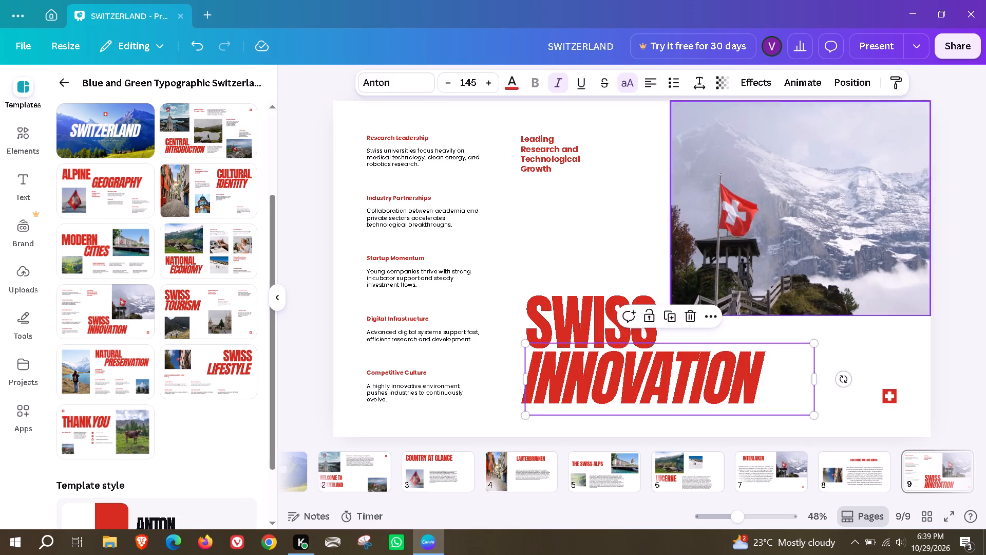
{"action": "left_click", "coordinate": [686, 313]}
{"action": "double_click", "coordinate": [602, 319]}
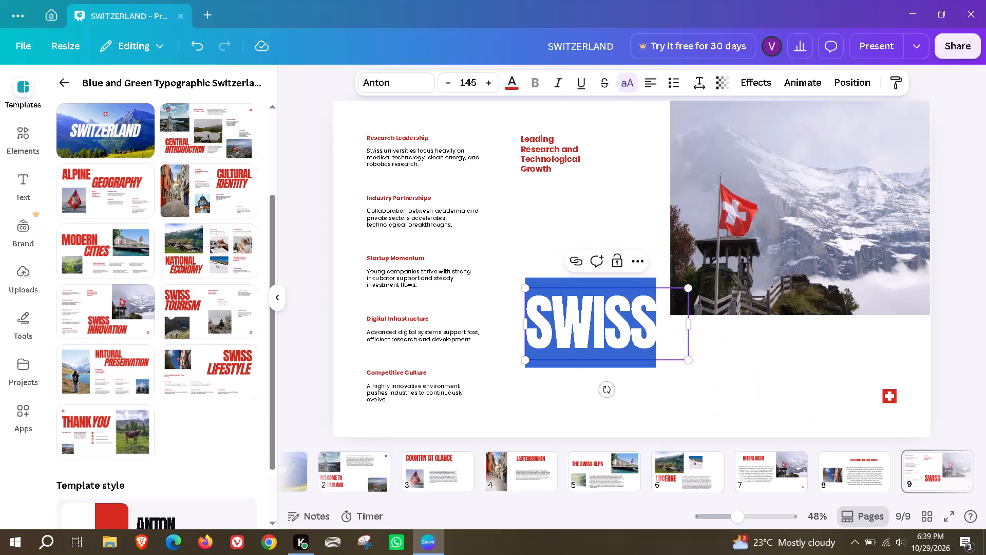
{"action": "type", "text": "THE"}
{"action": "key", "text": "space"}
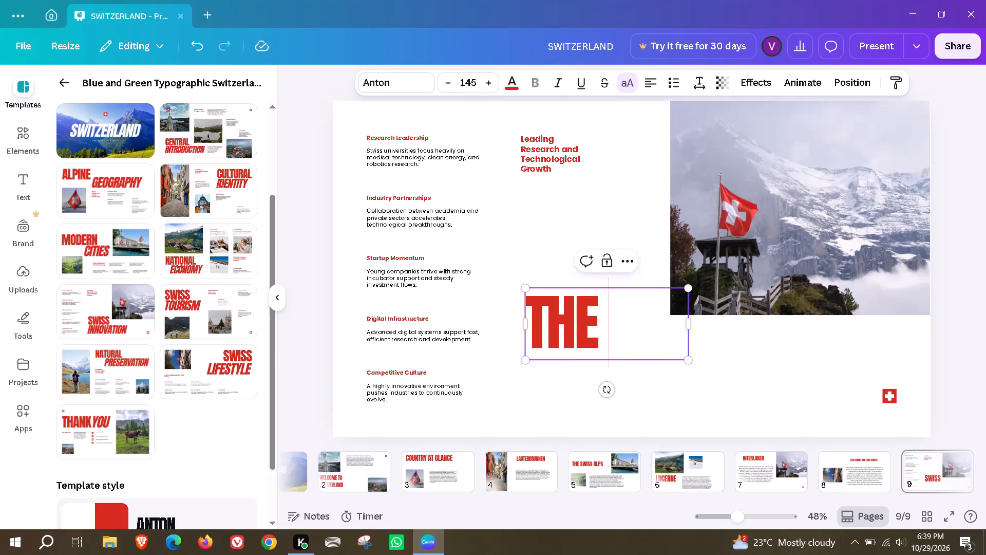
{"action": "type", "text": "JUNGFRAU REGION"}
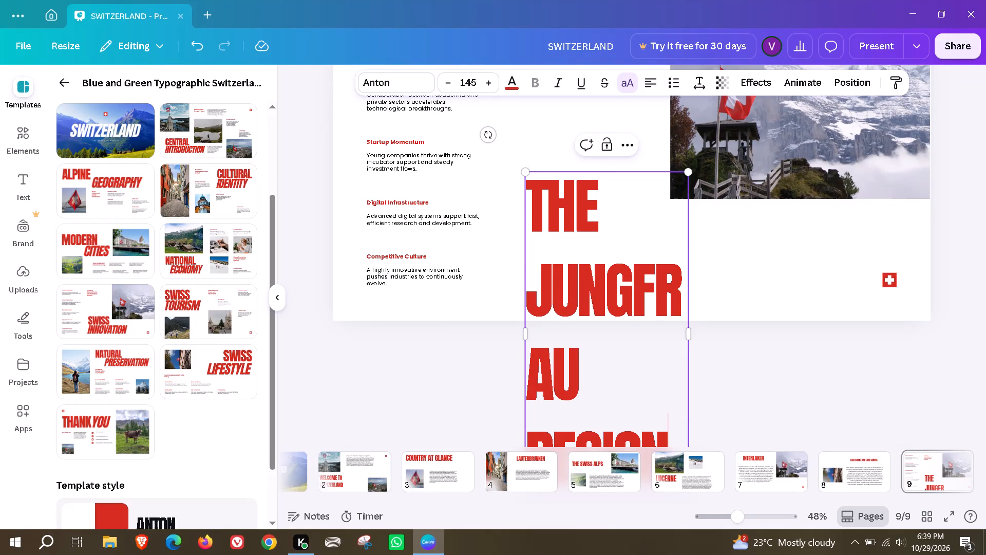
Reshape the Jungfrau title to two lines at size 85.6 and position it in the lower part of page 9.
{"action": "left_click_drag", "start_coordinate": [692, 336], "coordinate": [855, 323]}
{"action": "left_click_drag", "start_coordinate": [854, 285], "coordinate": [714, 337]}
{"action": "left_click", "coordinate": [804, 373]}
{"action": "left_click_drag", "start_coordinate": [628, 395], "coordinate": [616, 365]}
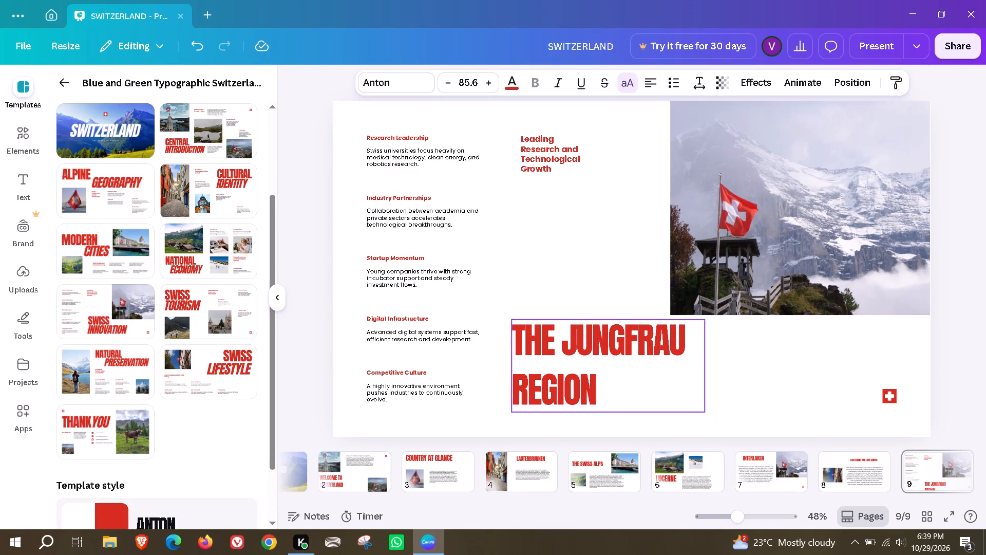
{"action": "left_click_drag", "start_coordinate": [616, 365], "coordinate": [617, 375]}
Delete the column of five innovation text blocks and the Leading Research and Technological Growth heading on page 9.
{"action": "left_click_drag", "start_coordinate": [410, 121], "coordinate": [424, 409]}
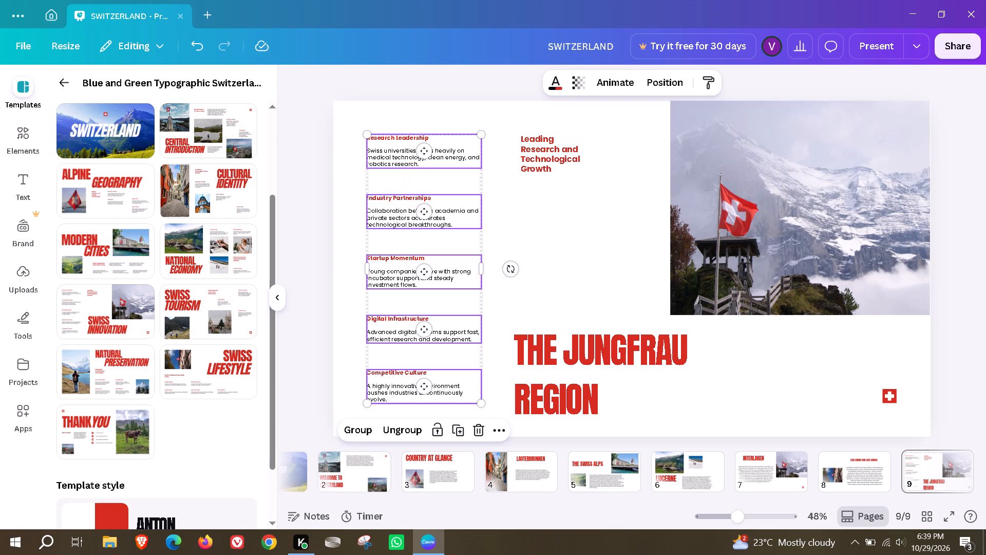
{"action": "left_click", "coordinate": [482, 423]}
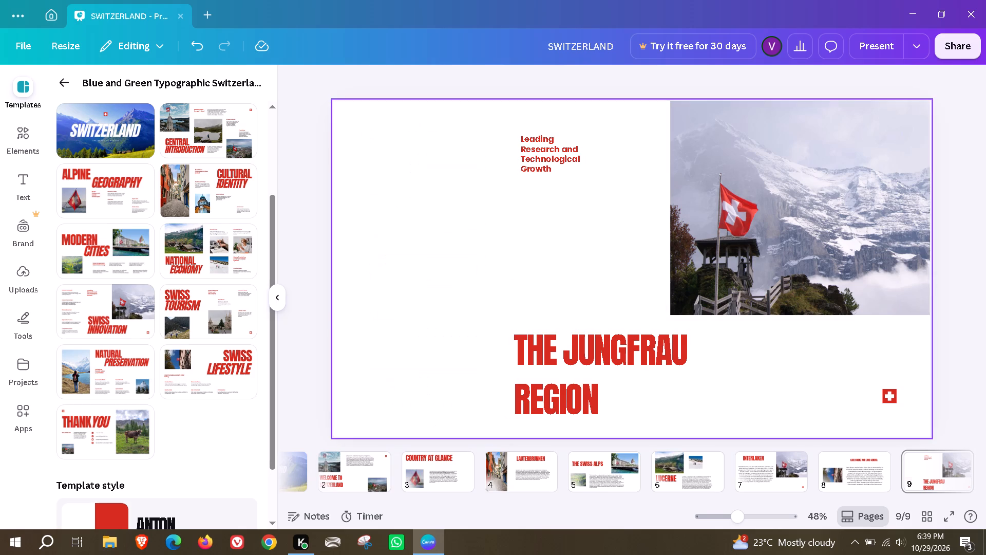
{"action": "left_click_drag", "start_coordinate": [542, 180], "coordinate": [554, 126]}
{"action": "left_click", "coordinate": [582, 202]}
Move the Jungfrau title to the top of page 9, beside the mountain photo.
{"action": "left_click_drag", "start_coordinate": [561, 359], "coordinate": [466, 147]}
Add a body text box to page 9.
{"action": "left_click", "coordinate": [21, 191]}
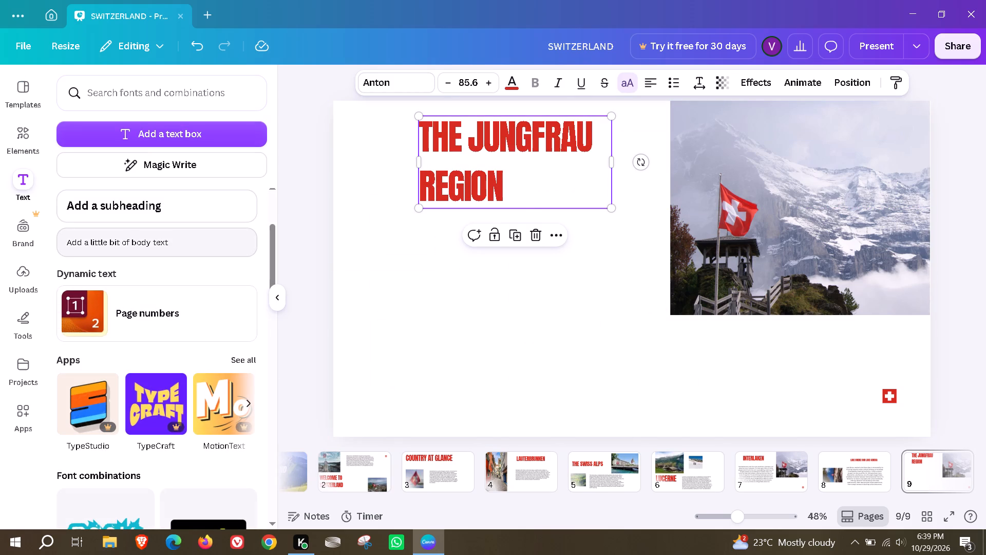
{"action": "left_click", "coordinate": [146, 243]}
{"action": "left_click", "coordinate": [15, 98]}
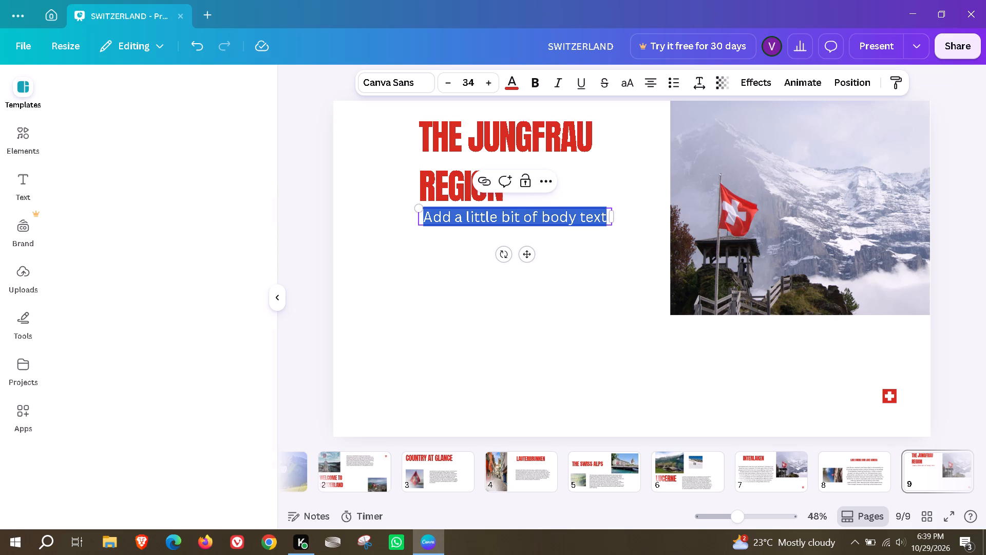
Replace page 9's placeholder body text with Magic Write output for 4-5 lines on the Jungfrau region.
{"action": "left_click", "coordinate": [543, 177]}
{"action": "scroll", "coordinate": [620, 425], "scroll_direction": "down", "scroll_amount": 4}
{"action": "left_click", "coordinate": [613, 480]}
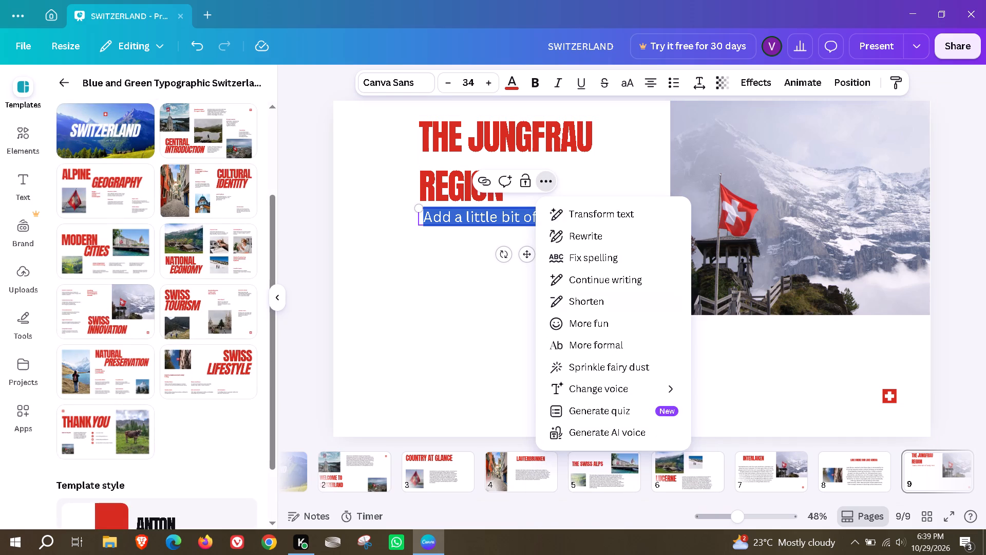
{"action": "left_click", "coordinate": [602, 208]}
{"action": "type", "text": "generate"}
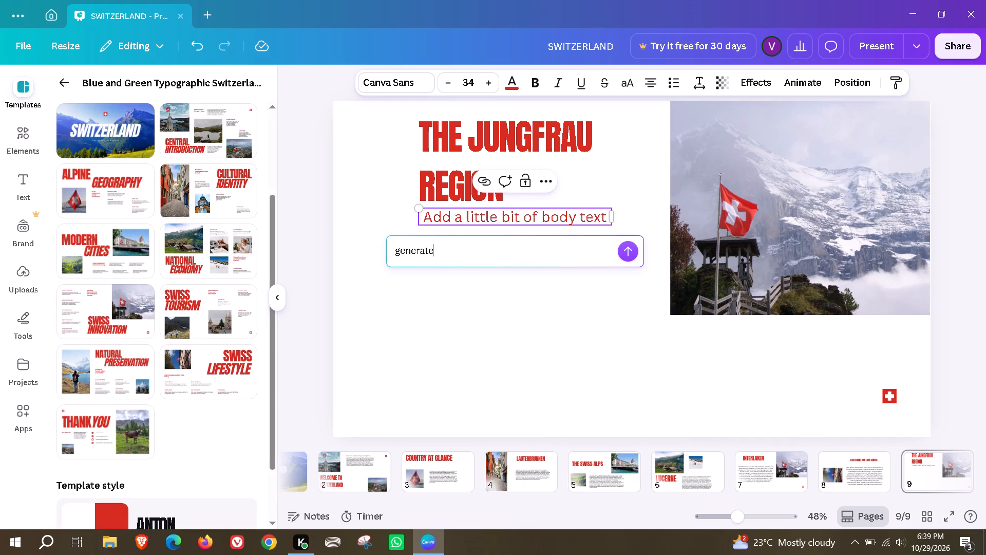
{"action": "key", "text": "space"}
{"action": "type", "text": "4-5 liens"}
{"action": "key", "text": "space"}
{"action": "key", "text": "BackSpace"}
{"action": "key", "text": "BackSpace"}
{"action": "key", "text": "BackSpace"}
{"action": "key", "text": "BackSpace"}
{"action": "type", "text": "nes on the u"}
{"action": "key", "text": "BackSpace"}
{"action": "type", "text": "jung"}
{"action": "type", "text": "frau region"}
{"action": "key", "text": "Return"}
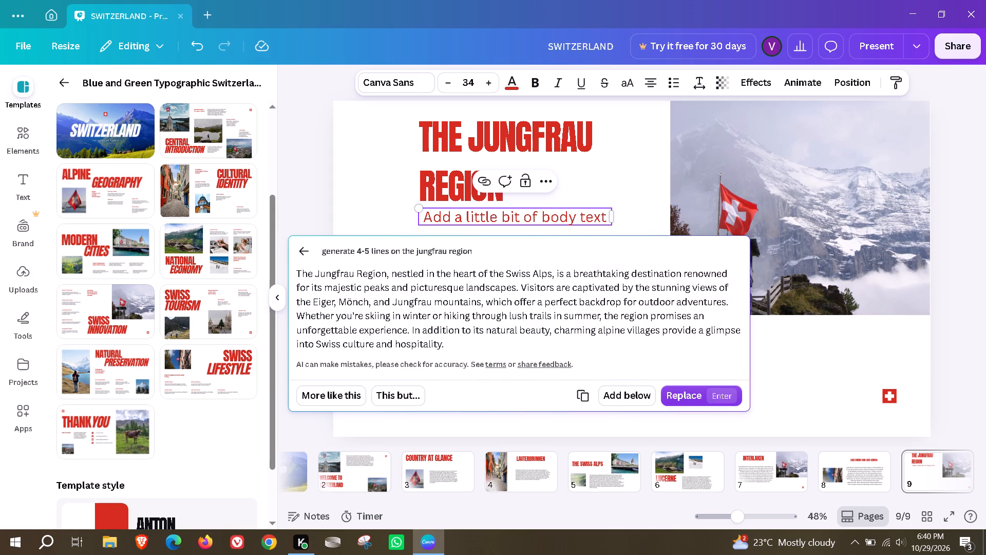
{"action": "left_click", "coordinate": [672, 401]}
Resize the Jungfrau paragraph to size 23.7 and position it beneath the title, clear of the mountain photo.
{"action": "left_click_drag", "start_coordinate": [612, 419], "coordinate": [752, 428]}
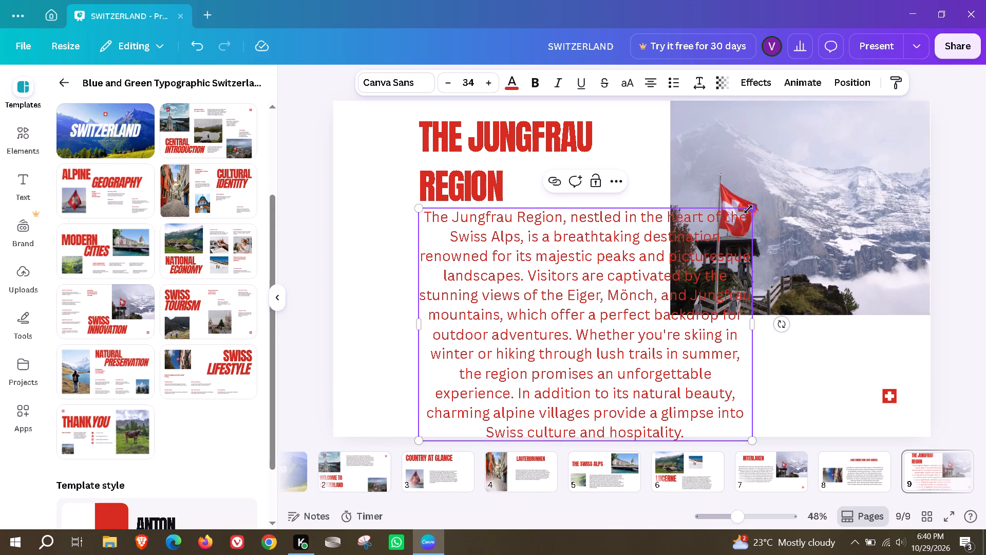
{"action": "left_click_drag", "start_coordinate": [748, 209], "coordinate": [645, 276]}
{"action": "left_click", "coordinate": [708, 363]}
{"action": "left_click_drag", "start_coordinate": [553, 363], "coordinate": [537, 305]}
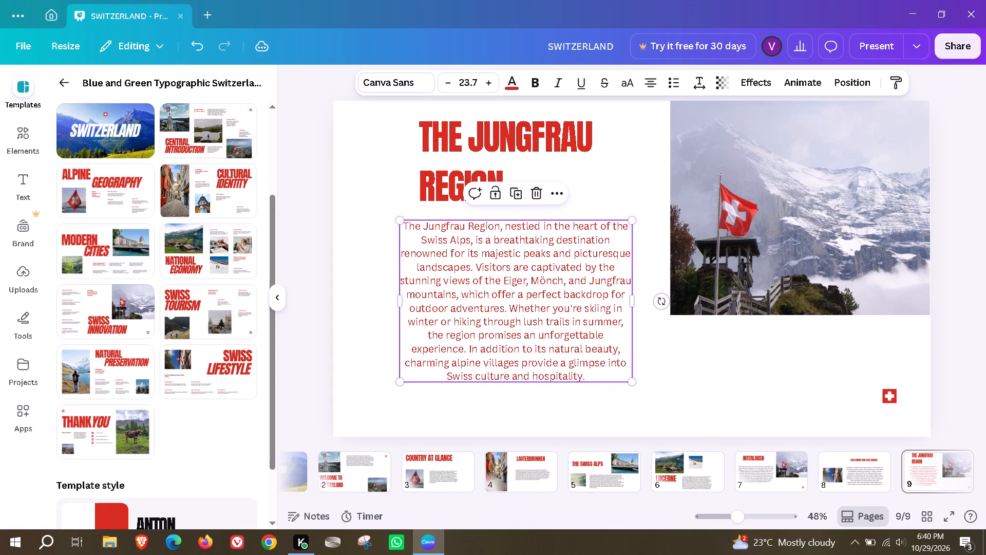
Add the Swiss Lifestyle template layout as new page 10.
{"action": "scroll", "coordinate": [786, 459], "scroll_direction": "down", "scroll_amount": 4}
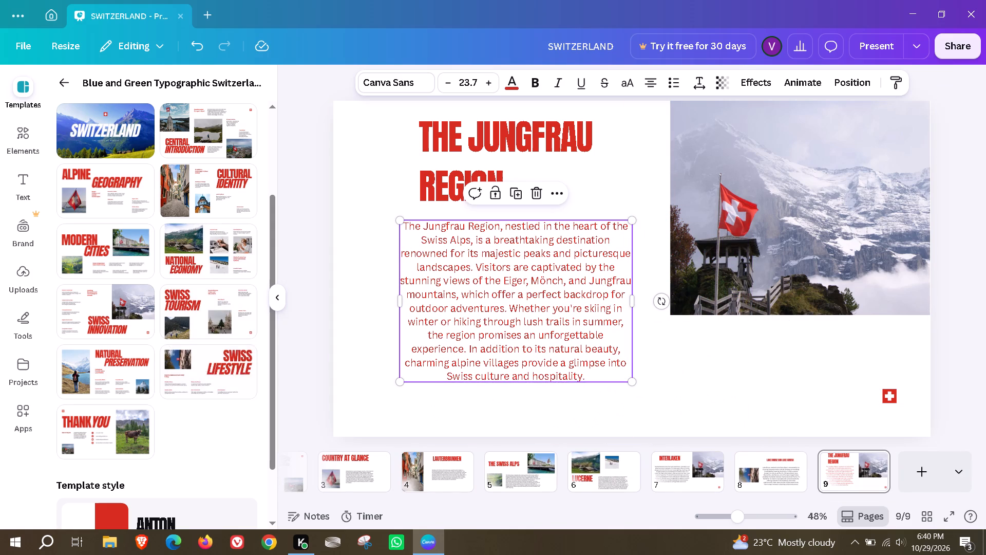
{"action": "left_click", "coordinate": [197, 369]}
{"action": "left_click", "coordinate": [580, 309]}
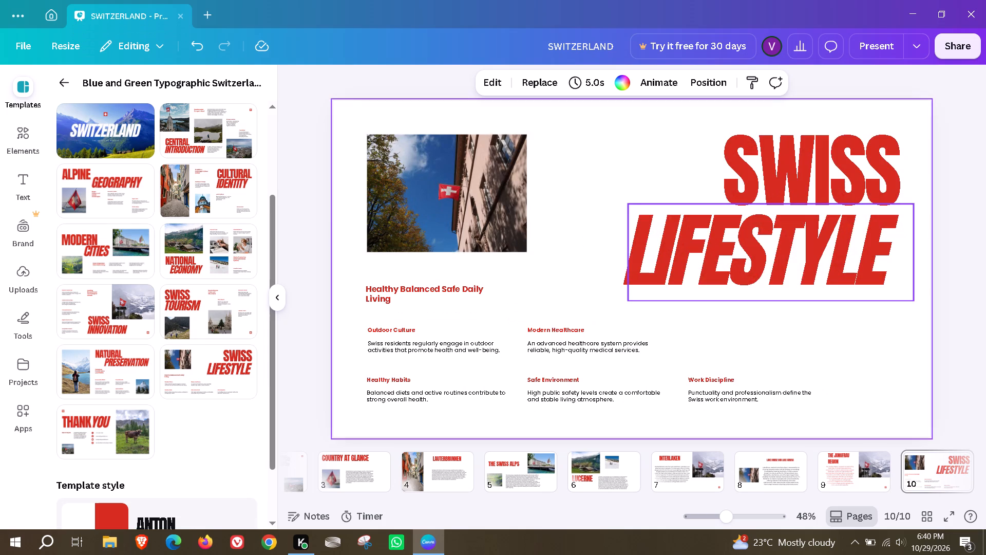
Delete the word LIFESTYLE, the Healthy Balanced Safe Daily Living heading and all the lifestyle text blocks on page 10.
{"action": "left_click", "coordinate": [787, 241]}
{"action": "left_click", "coordinate": [786, 179]}
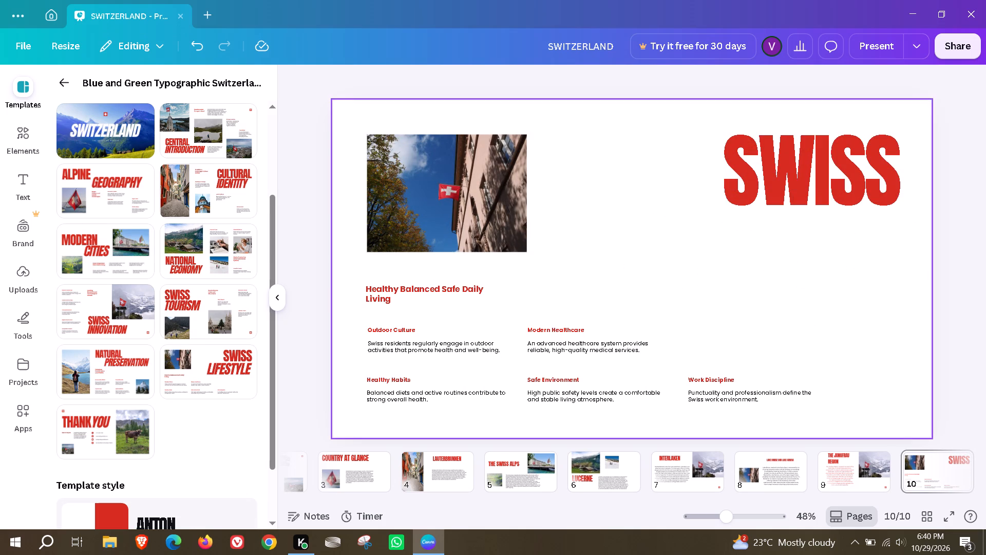
{"action": "left_click_drag", "start_coordinate": [361, 284], "coordinate": [726, 409]}
{"action": "left_click", "coordinate": [628, 254]}
Move page 10's SWISS title closer to the photo and change it to SCENIC TRAINS.
{"action": "left_click_drag", "start_coordinate": [776, 197], "coordinate": [654, 194]}
{"action": "double_click", "coordinate": [654, 194]}
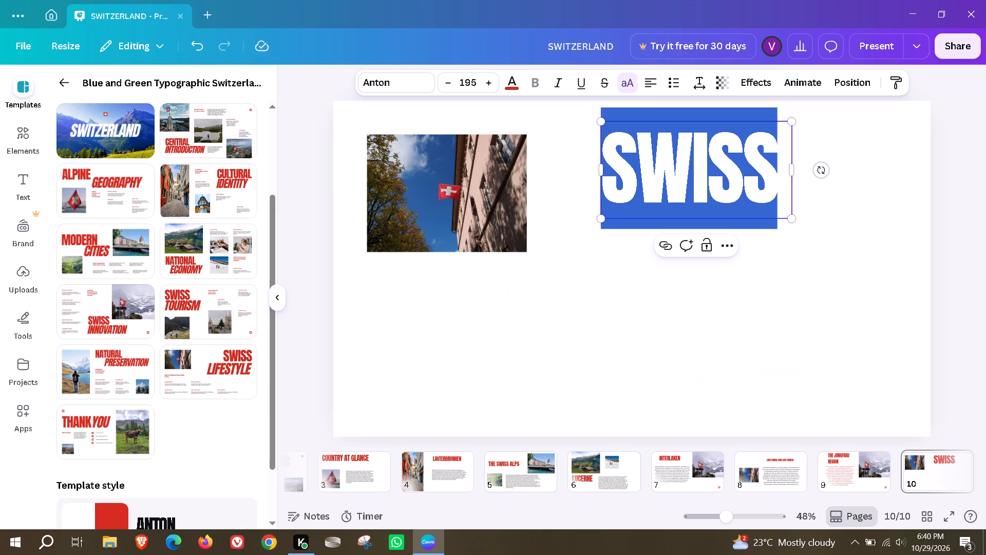
{"action": "type", "text": "SCENIC TRAIN"}
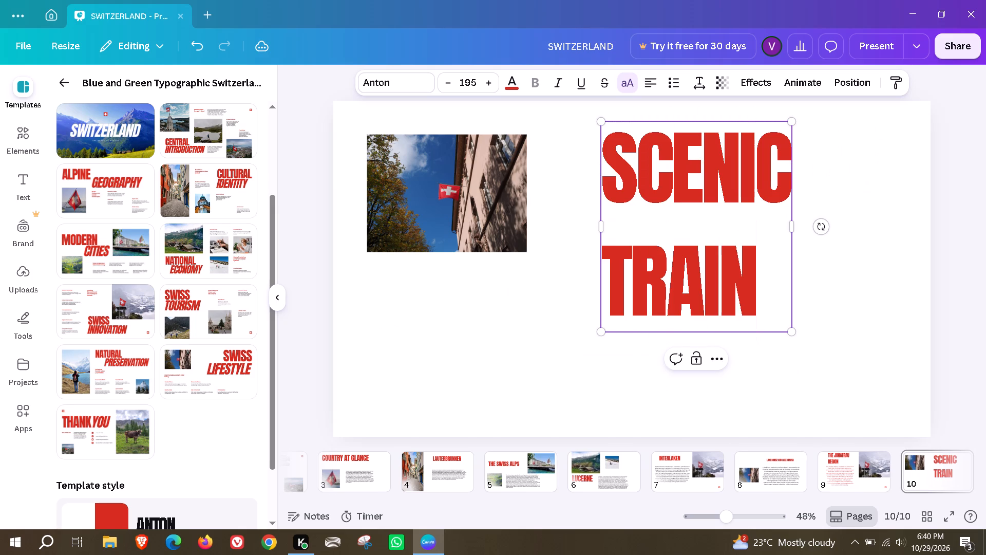
{"action": "key", "text": "shift+s"}
Shrink the SCENIC TRAINS title and widen its text box so it fits on one line.
{"action": "left_click_drag", "start_coordinate": [792, 224], "coordinate": [879, 225]}
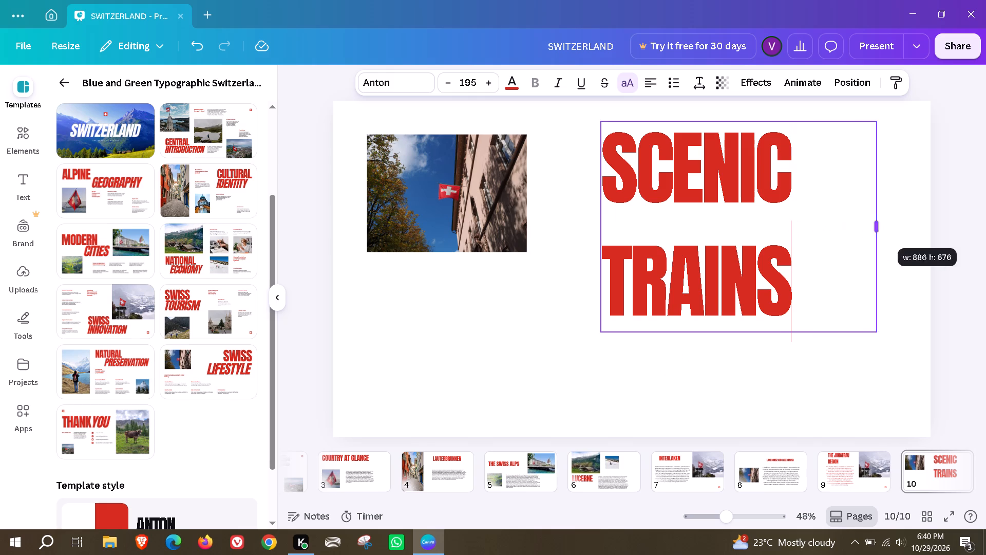
{"action": "left_click_drag", "start_coordinate": [879, 225], "coordinate": [924, 212]}
{"action": "left_click_drag", "start_coordinate": [924, 333], "coordinate": [770, 242]}
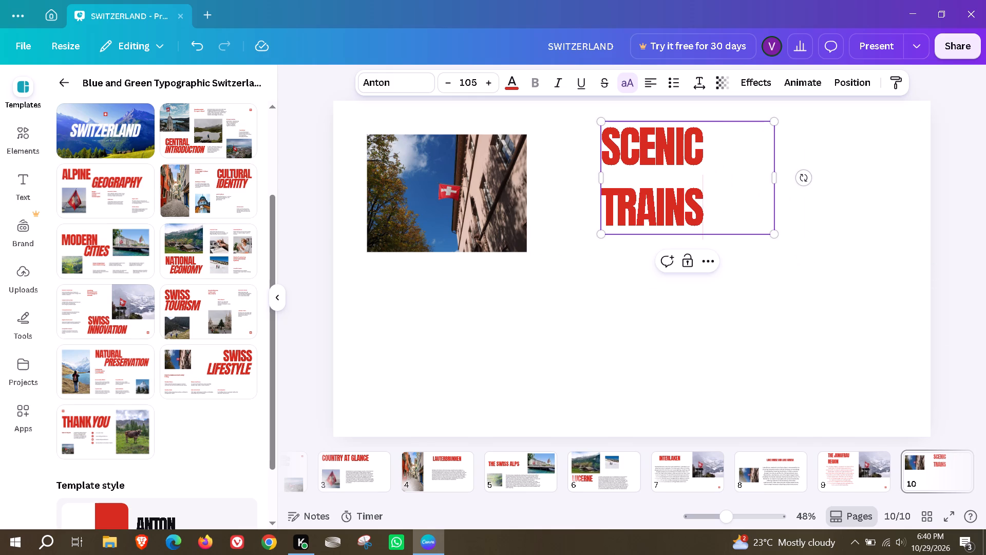
{"action": "left_click_drag", "start_coordinate": [774, 179], "coordinate": [845, 178]}
{"action": "left_click_drag", "start_coordinate": [845, 178], "coordinate": [820, 178]}
{"action": "left_click", "coordinate": [820, 231]}
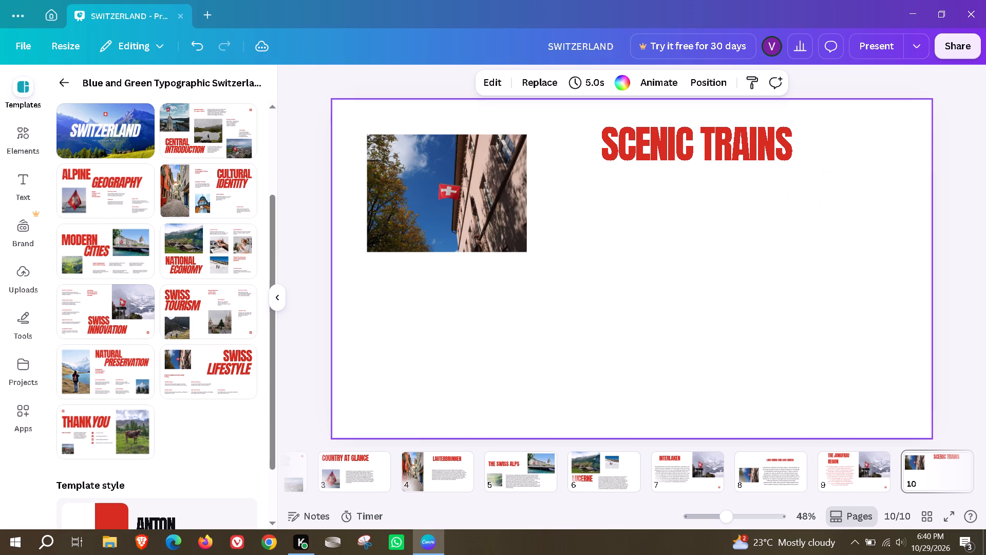
Add a body text box to page 10.
{"action": "left_click", "coordinate": [31, 189]}
{"action": "left_click", "coordinate": [134, 248]}
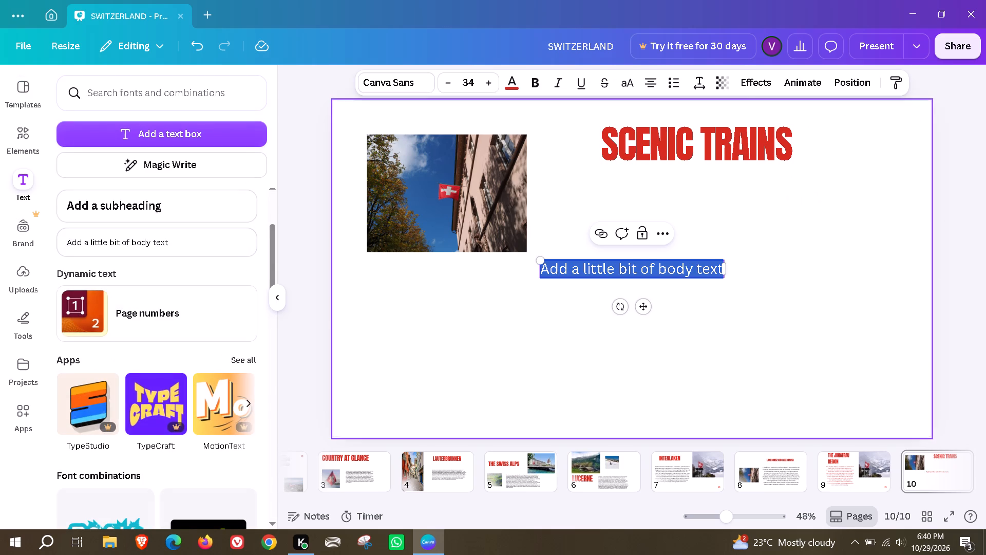
{"action": "left_click", "coordinate": [21, 84]}
Replace page 10's body text with a Magic Write result for "generate 5-6 lines on scenic train journeys through switzerland".
{"action": "left_click", "coordinate": [666, 233]}
{"action": "scroll", "coordinate": [753, 415], "scroll_direction": "down", "scroll_amount": 4}
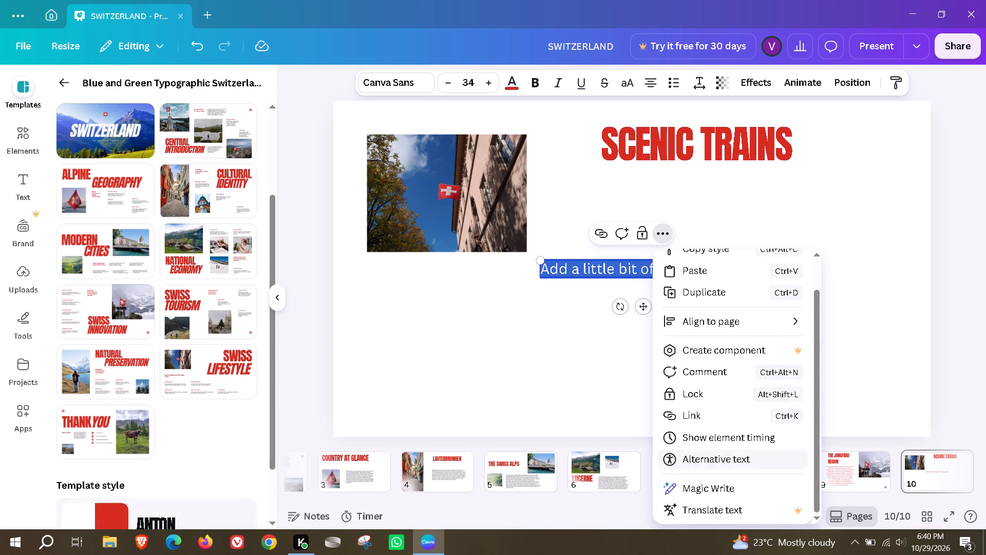
{"action": "left_click", "coordinate": [751, 489]}
{"action": "left_click", "coordinate": [744, 263]}
{"action": "type", "text": "generate"}
{"action": "key", "text": "5"}
{"action": "key", "text": "BackSpace"}
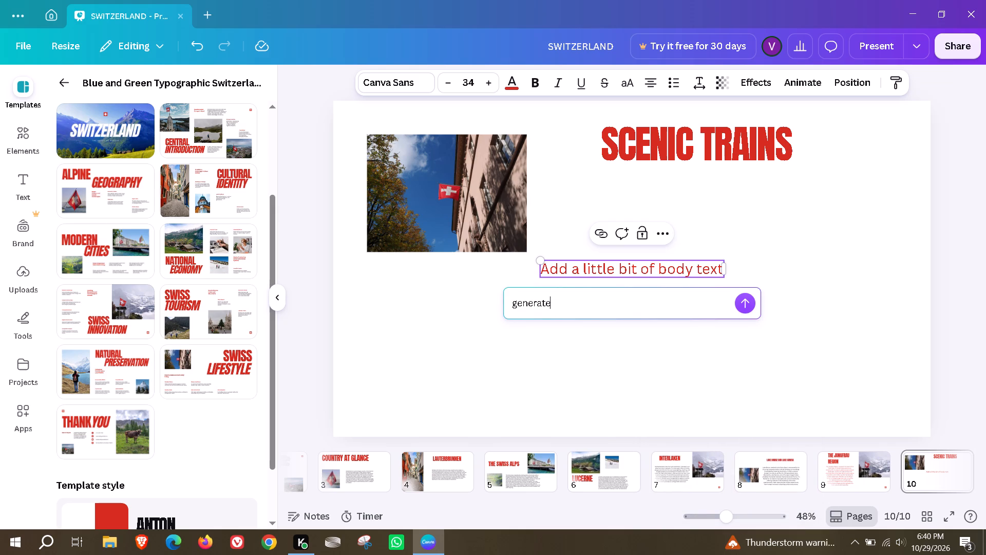
{"action": "key", "text": "space"}
{"action": "type", "text": "5-6 lie"}
{"action": "key", "text": "BackSpace"}
{"action": "type", "text": "nes on scenic trai"}
{"action": "key", "text": "space"}
{"action": "key", "text": "BackSpace"}
{"action": "type", "text": "n j"}
{"action": "type", "text": "ourneys"}
{"action": "key", "text": "space"}
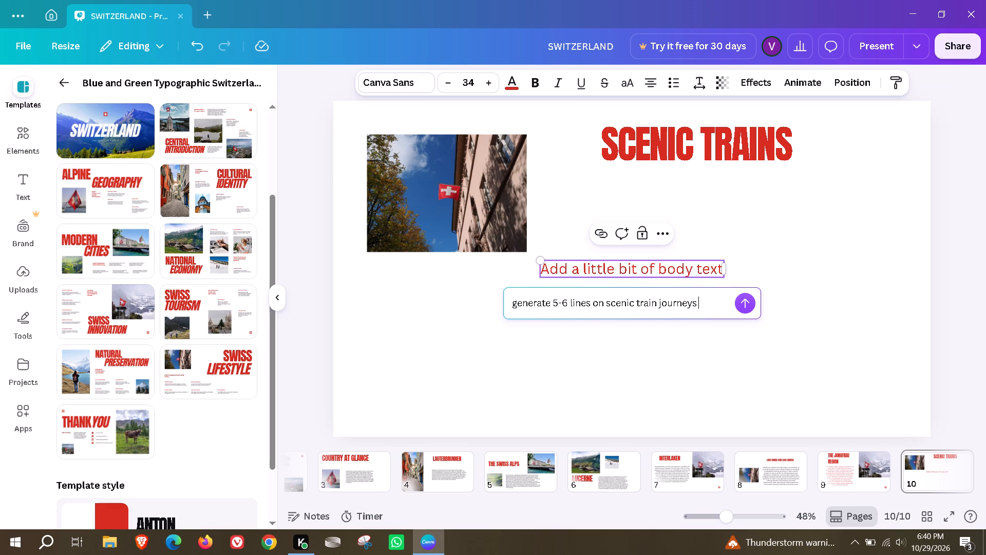
{"action": "type", "text": "through switz"}
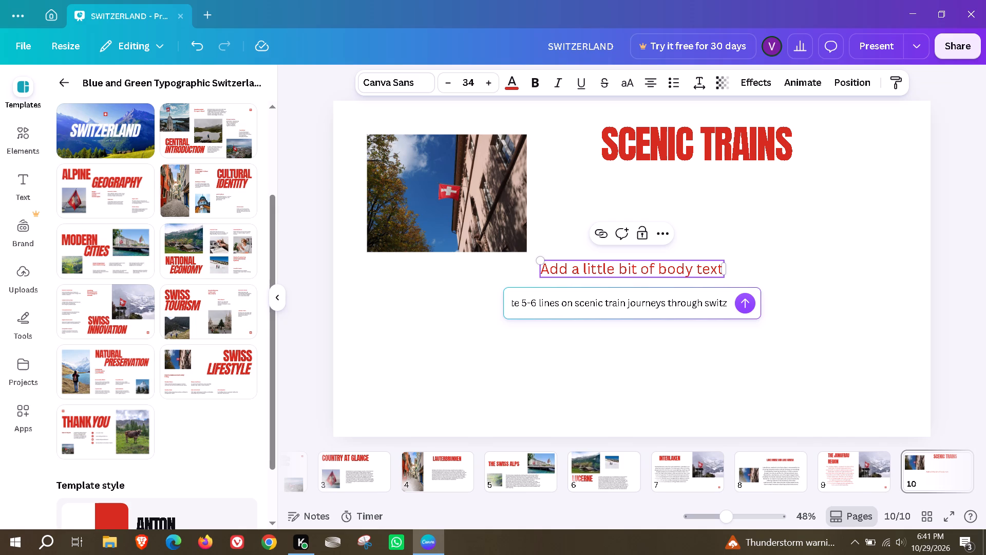
{"action": "type", "text": "erland"}
{"action": "key", "text": "Return"}
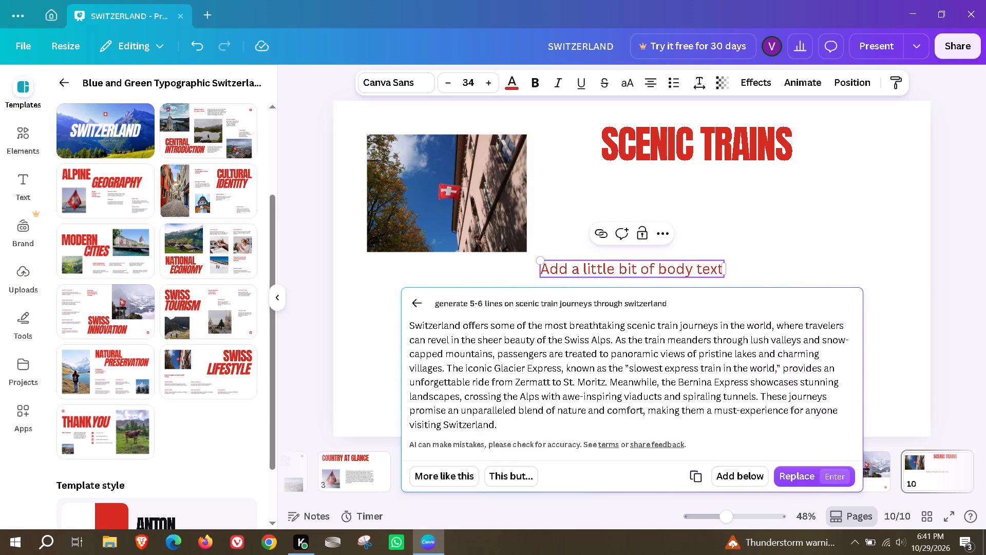
{"action": "left_click", "coordinate": [793, 472]}
Scale page 10's paragraph to about size 25.2, place it beside the photo under SCENIC TRAINS and widen its box.
{"action": "left_click_drag", "start_coordinate": [934, 355], "coordinate": [772, 354]}
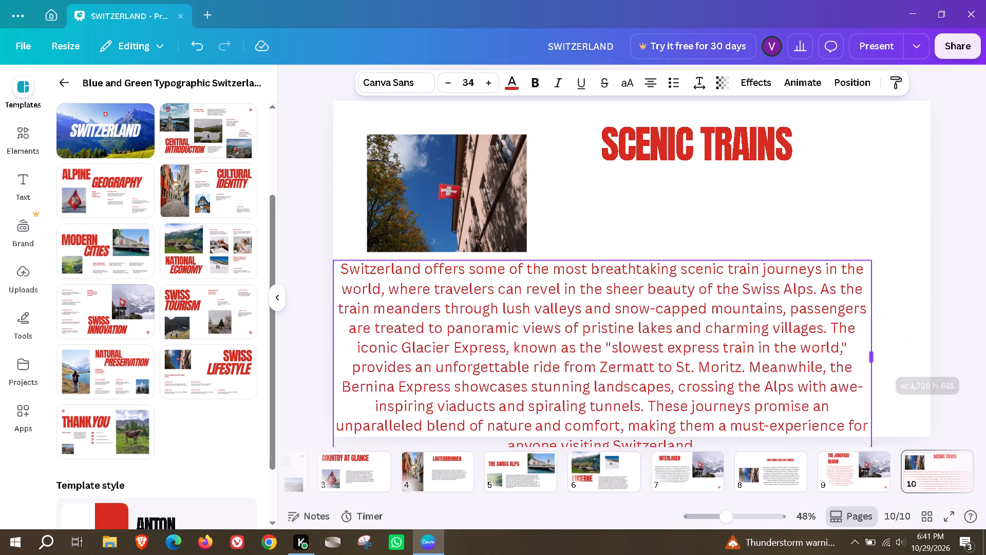
{"action": "left_click_drag", "start_coordinate": [772, 354], "coordinate": [698, 345]}
{"action": "left_click_drag", "start_coordinate": [559, 345], "coordinate": [718, 266]}
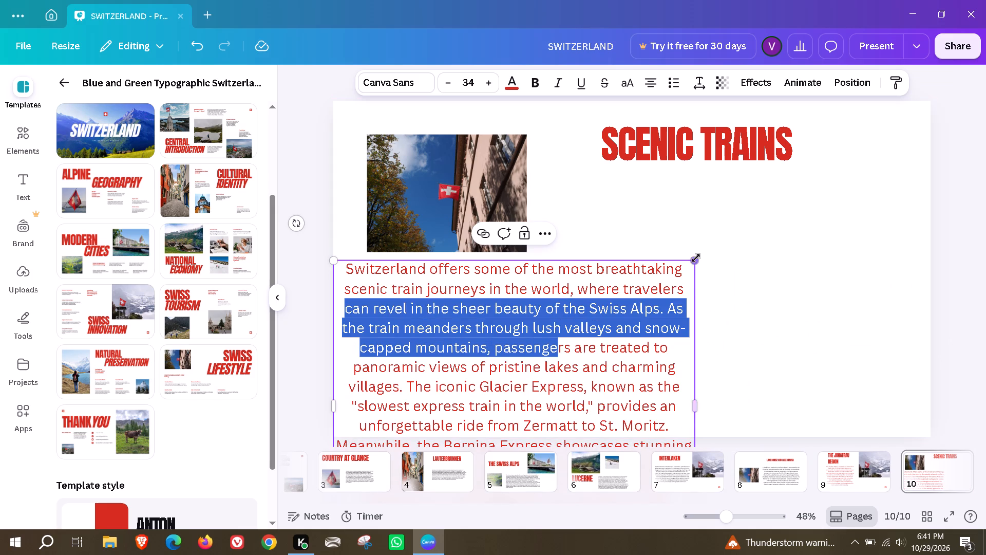
{"action": "left_click_drag", "start_coordinate": [696, 258], "coordinate": [594, 324]}
{"action": "left_click", "coordinate": [731, 326]}
{"action": "left_click_drag", "start_coordinate": [534, 380], "coordinate": [757, 228]}
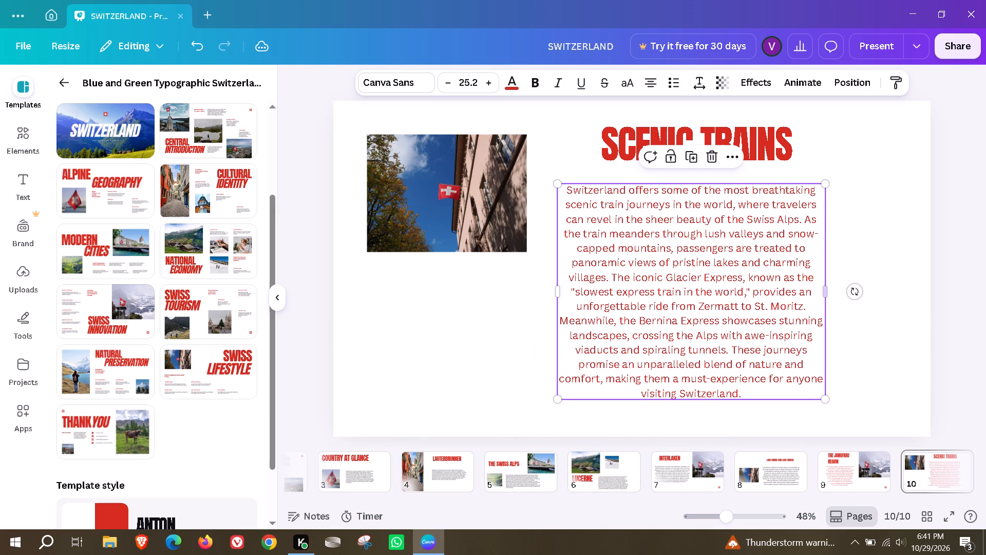
{"action": "left_click_drag", "start_coordinate": [827, 294], "coordinate": [908, 284]}
Move page 10's photo down level with the paragraph and shift the paragraph slightly lower.
{"action": "left_click_drag", "start_coordinate": [439, 225], "coordinate": [438, 304]}
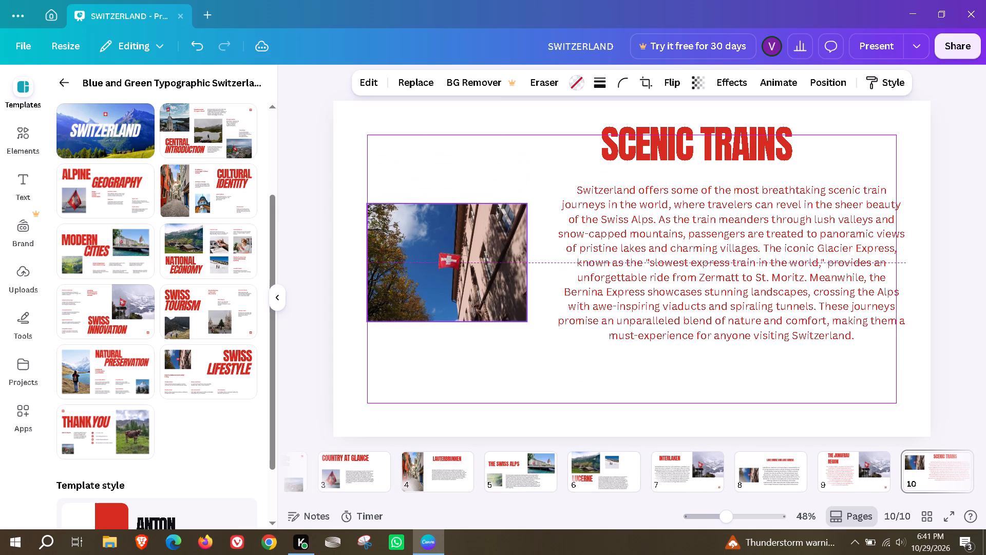
{"action": "left_click_drag", "start_coordinate": [438, 304], "coordinate": [452, 308]}
{"action": "left_click_drag", "start_coordinate": [759, 284], "coordinate": [751, 300]}
Add the template's SWISS TOURISM page as page 11.
{"action": "scroll", "coordinate": [862, 475], "scroll_direction": "down", "scroll_amount": 4}
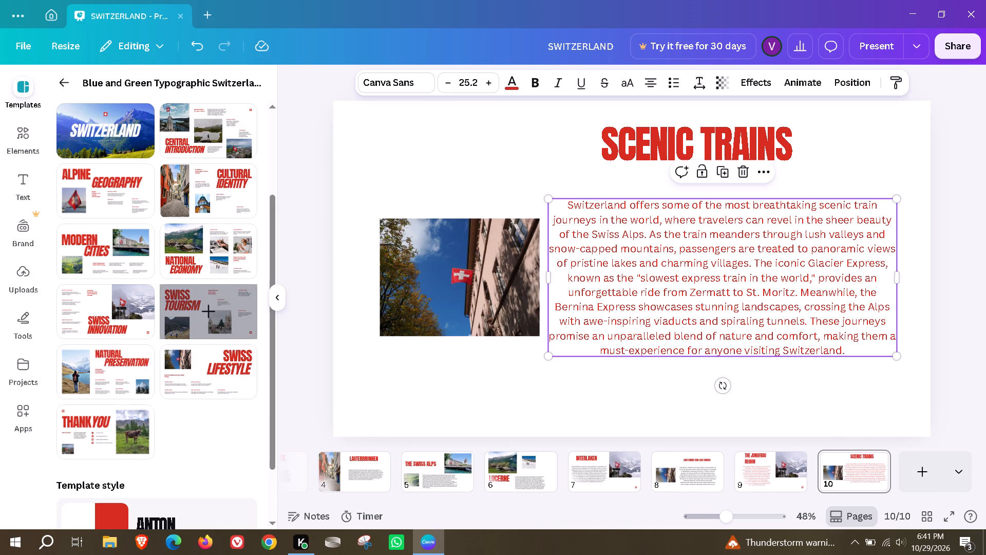
{"action": "left_click", "coordinate": [197, 316]}
{"action": "left_click", "coordinate": [580, 317]}
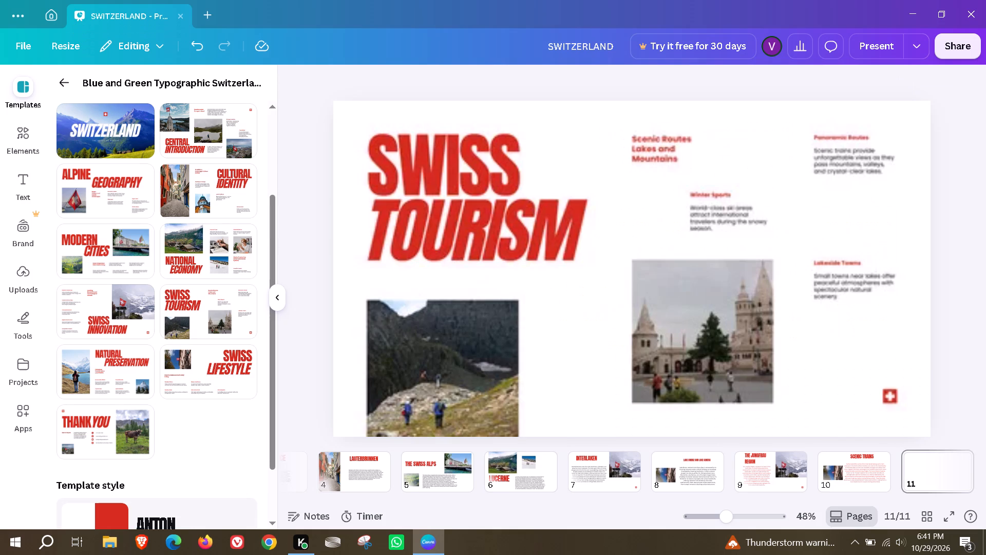
Delete the word TOURISM on page 11 and change the SWISS title to SWISS VILLAGES.
{"action": "left_click", "coordinate": [485, 251]}
{"action": "left_click", "coordinate": [521, 163]}
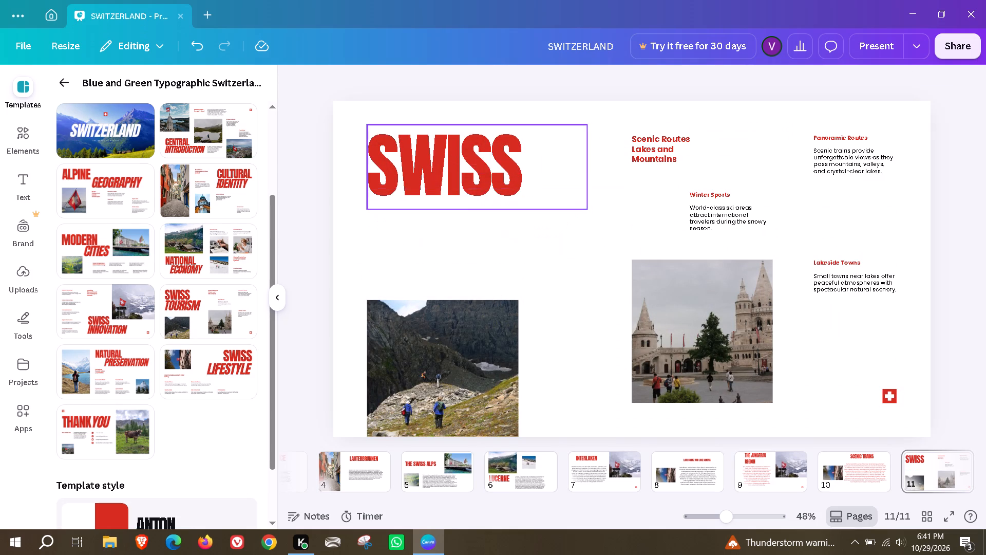
{"action": "double_click", "coordinate": [464, 174]}
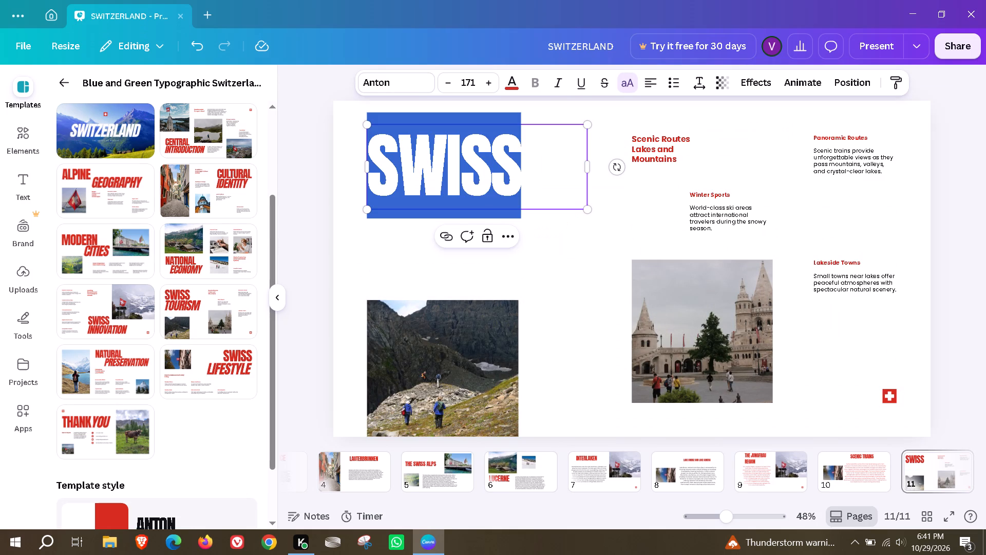
{"action": "type", "text": "SWISS VILLA"}
{"action": "type", "text": "GES"}
Shrink the SWISS VILLAGES title to about size 113 and widen its box so it fits on one line.
{"action": "left_click_drag", "start_coordinate": [589, 311], "coordinate": [540, 217]}
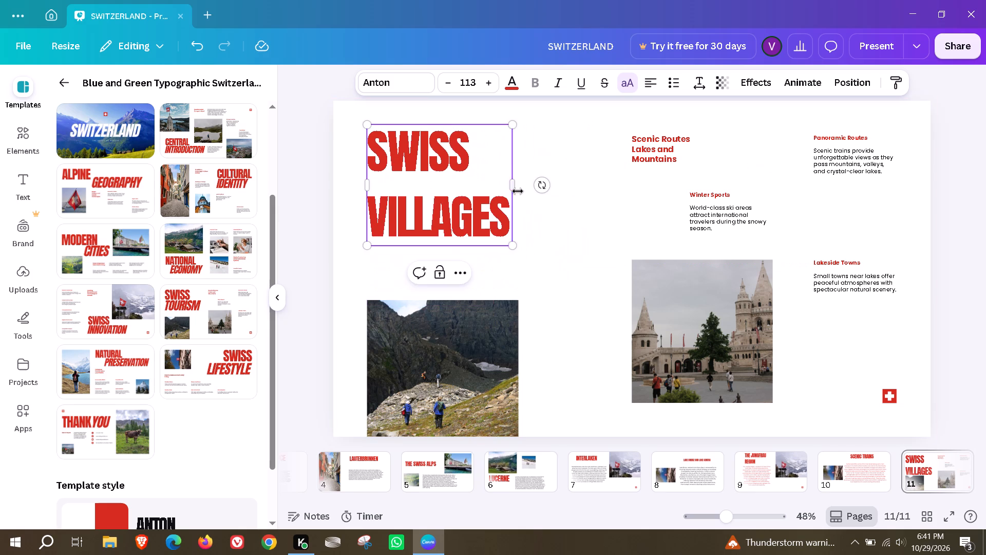
{"action": "left_click_drag", "start_coordinate": [518, 191], "coordinate": [627, 193]}
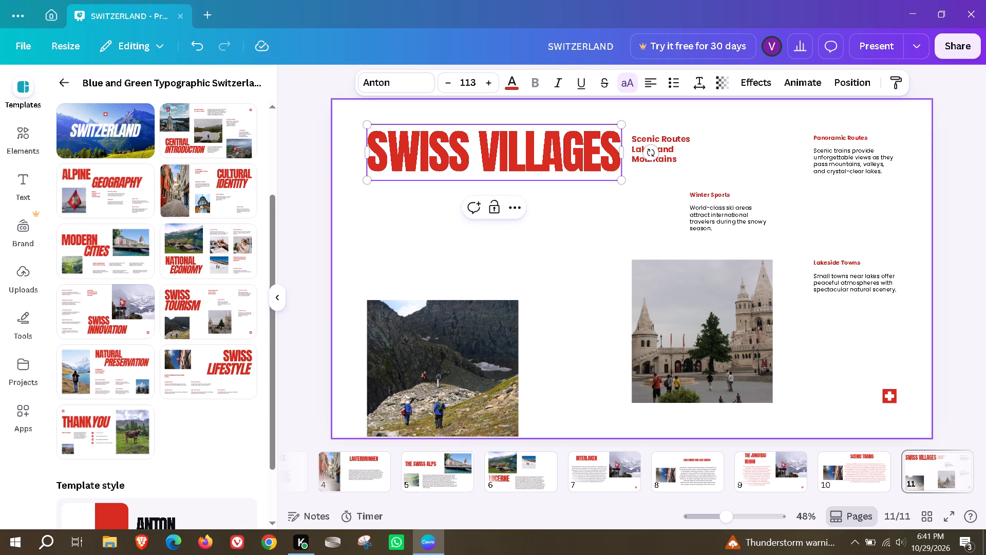
Delete page 11's tourism headings and text blocks, keeping only the paragraph about small towns near lakes.
{"action": "left_click_drag", "start_coordinate": [675, 109], "coordinate": [867, 217]}
{"action": "left_click", "coordinate": [803, 264]}
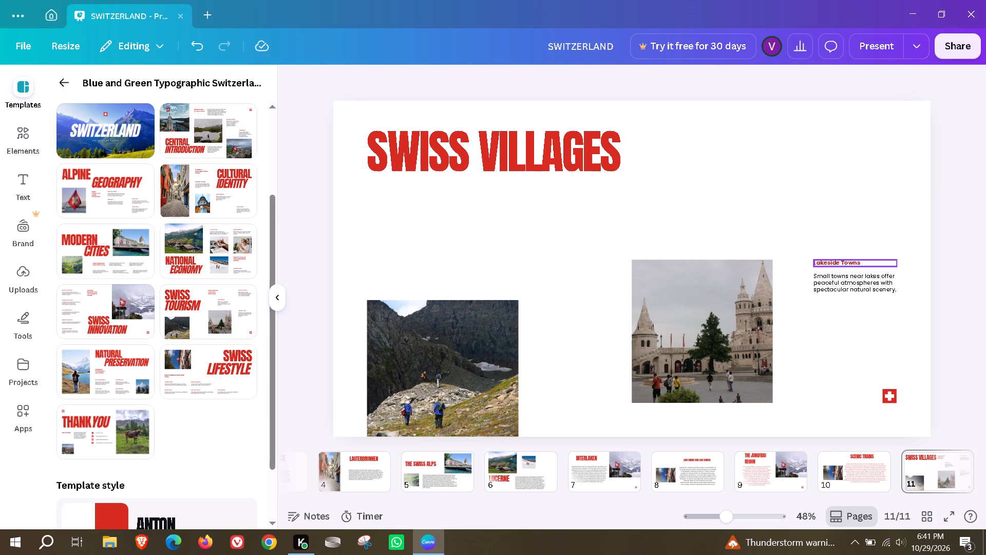
{"action": "left_click_drag", "start_coordinate": [828, 237], "coordinate": [848, 291]}
{"action": "left_click_drag", "start_coordinate": [848, 339], "coordinate": [848, 335]}
{"action": "left_click", "coordinate": [841, 260]}
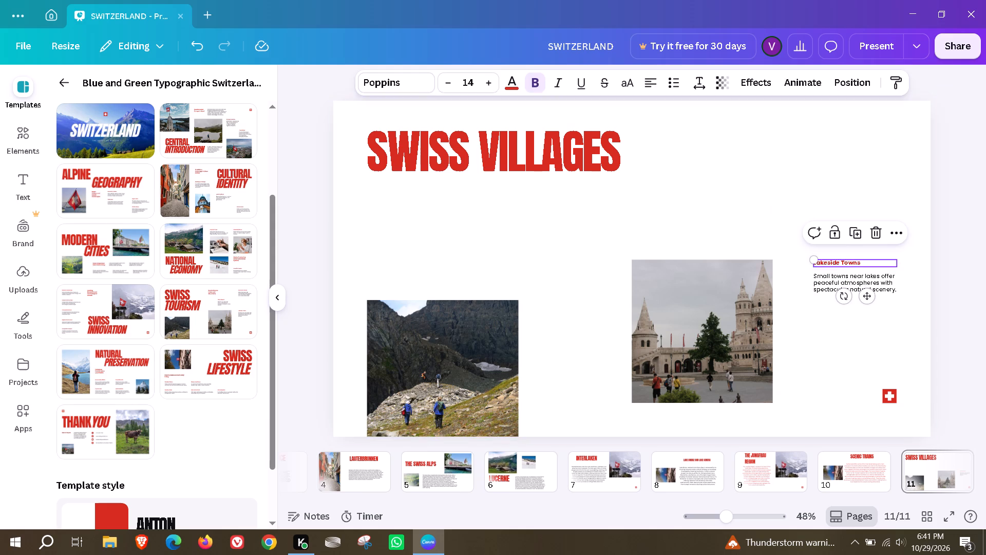
{"action": "left_click", "coordinate": [874, 235]}
Move the small-towns paragraph under the SWISS VILLAGES title and shift the castle photo lower and further from the hiking photo.
{"action": "left_click_drag", "start_coordinate": [860, 287], "coordinate": [510, 237]}
{"action": "left_click_drag", "start_coordinate": [719, 331], "coordinate": [726, 337]}
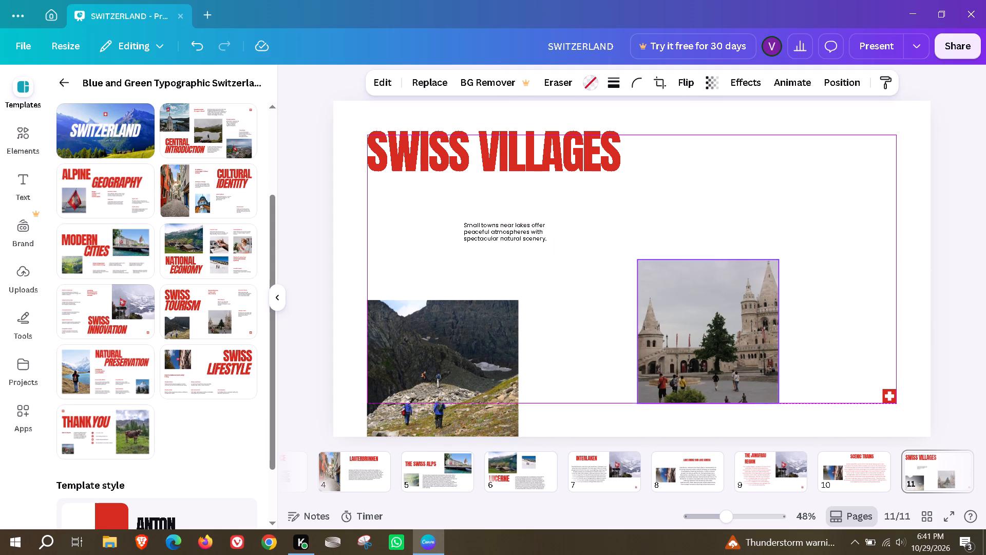
{"action": "left_click_drag", "start_coordinate": [726, 337], "coordinate": [753, 357]}
Replace the small-towns paragraph with a Magic Write result for "generate in 5-6 lines on swiss villages and traditional culture".
{"action": "double_click", "coordinate": [529, 231]}
{"action": "left_click", "coordinate": [541, 193]}
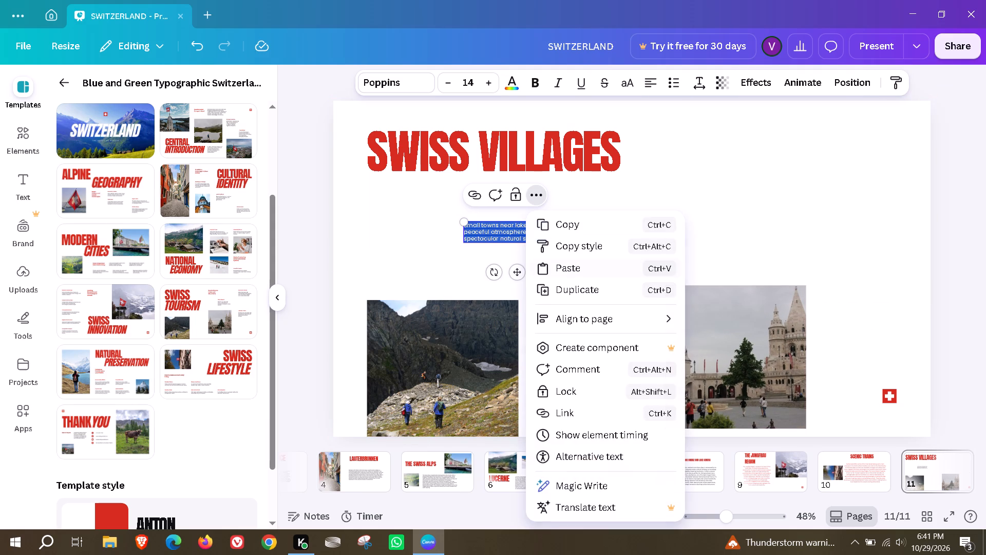
{"action": "scroll", "coordinate": [594, 323], "scroll_direction": "down", "scroll_amount": 4}
{"action": "left_click", "coordinate": [608, 478]}
{"action": "left_click", "coordinate": [587, 227]}
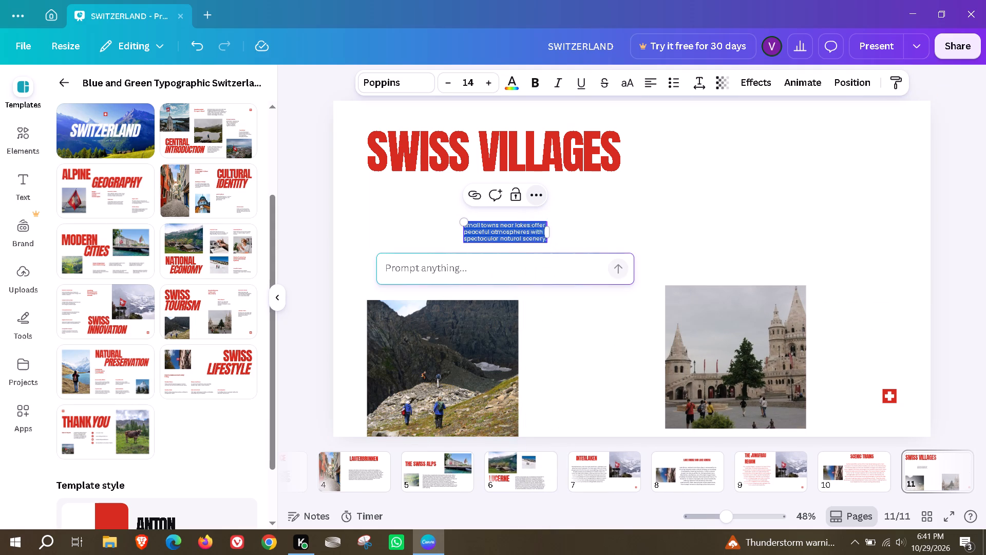
{"action": "type", "text": "veg"}
{"action": "key", "text": "BackSpace"}
{"action": "key", "text": "BackSpace"}
{"action": "type", "text": "generta"}
{"action": "key", "text": "BackSpace"}
{"action": "key", "text": "BackSpace"}
{"action": "key", "text": "BackSpace"}
{"action": "key", "text": "BackSpace"}
{"action": "key", "text": "BackSpace"}
{"action": "key", "text": "BackSpace"}
{"action": "key", "text": "BackSpace"}
{"action": "key", "text": "BackSpace"}
{"action": "key", "text": "BackSpace"}
{"action": "key", "text": "BackSpace"}
{"action": "key", "text": "BackSpace"}
{"action": "key", "text": "BackSpace"}
{"action": "key", "text": "BackSpace"}
{"action": "type", "text": "generate in 506"}
{"action": "key", "text": "space"}
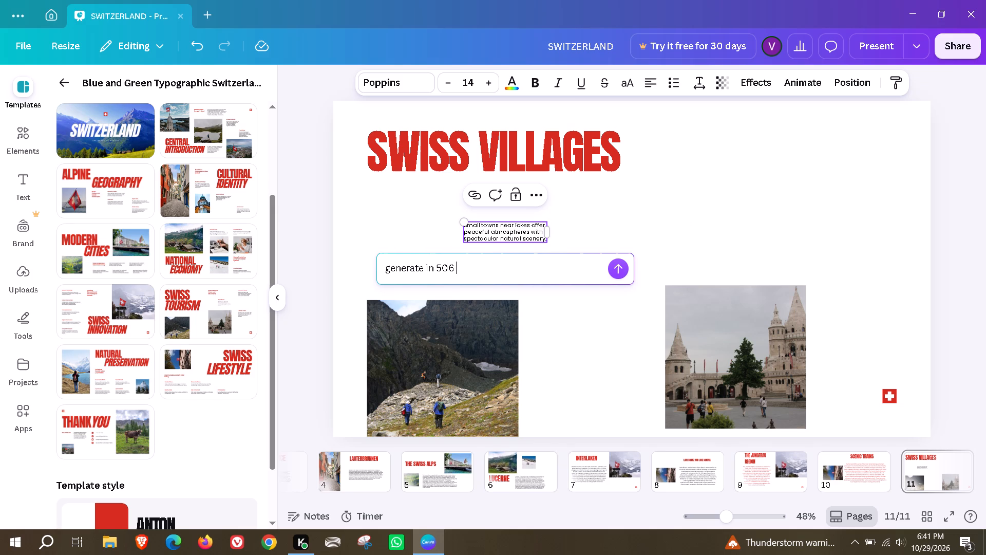
{"action": "key", "text": "BackSpace"}
{"action": "key", "text": "BackSpace"}
{"action": "key", "text": "BackSpace"}
{"action": "type", "text": "-6 lines on swiss villages and t"}
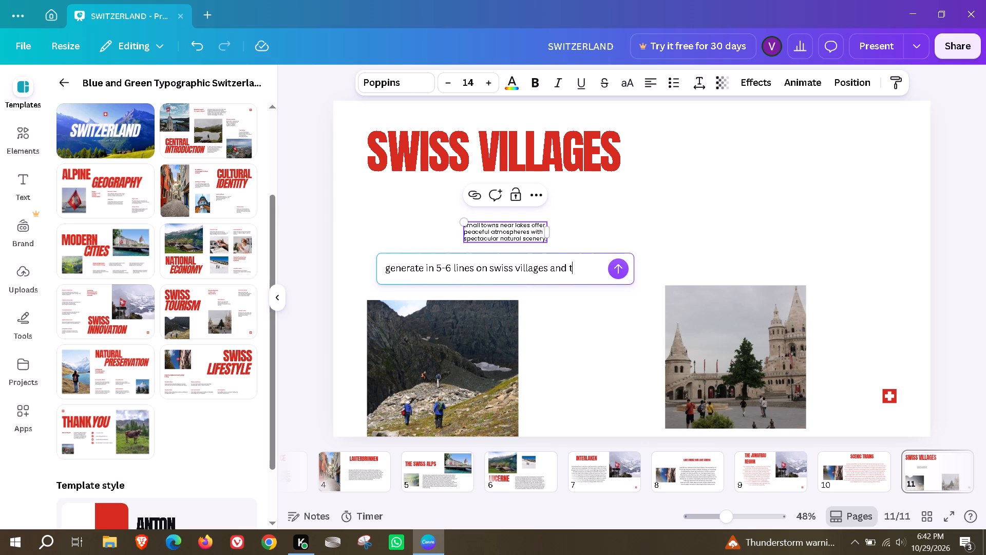
{"action": "type", "text": "raditional culture"}
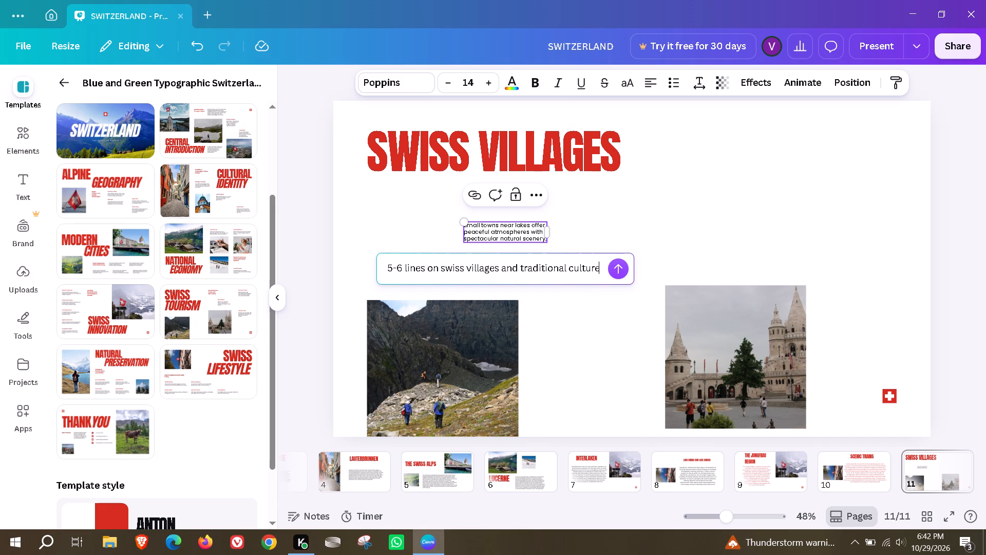
{"action": "key", "text": "Return"}
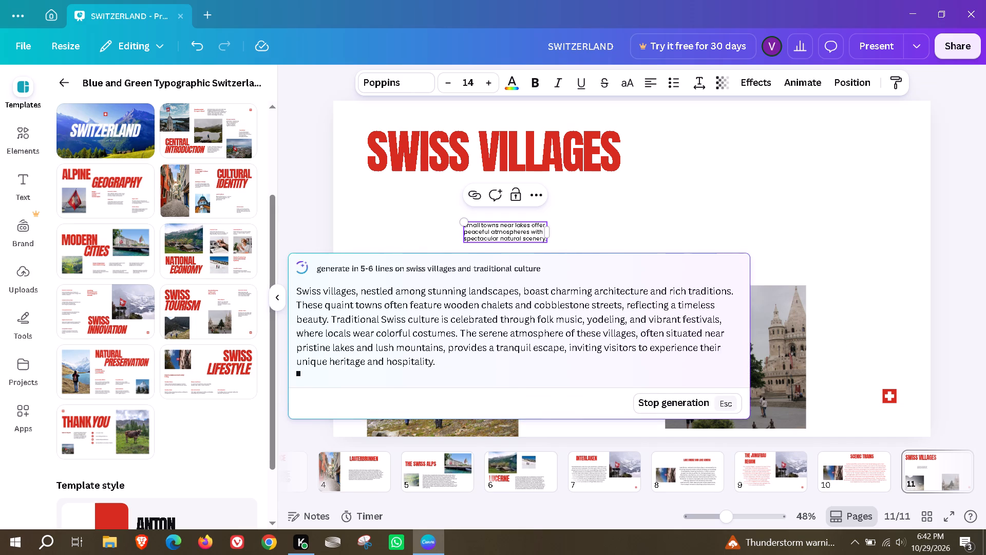
{"action": "left_click", "coordinate": [685, 418]}
Widen the Swiss villages paragraph, enlarge it to about size 19.5 and centre it between the title and the photos.
{"action": "left_click_drag", "start_coordinate": [551, 303], "coordinate": [666, 296]}
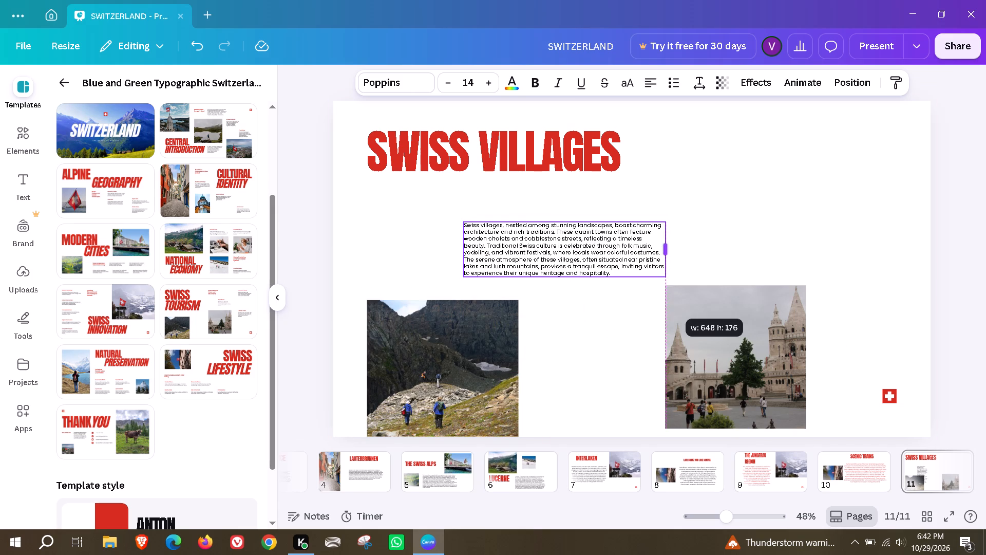
{"action": "left_click_drag", "start_coordinate": [666, 296], "coordinate": [692, 296]}
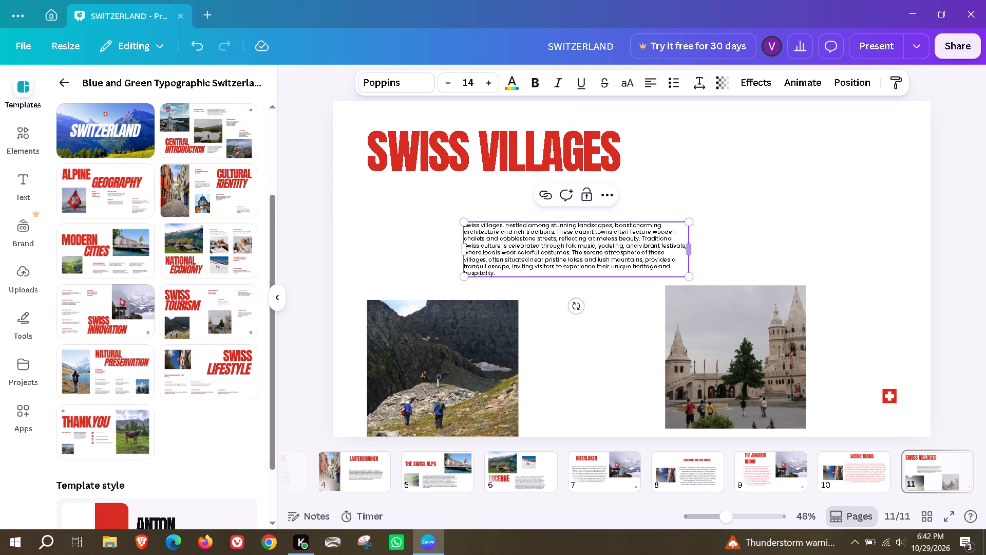
{"action": "left_click_drag", "start_coordinate": [690, 280], "coordinate": [771, 331]}
{"action": "left_click", "coordinate": [653, 331]}
{"action": "left_click_drag", "start_coordinate": [626, 287], "coordinate": [570, 265]}
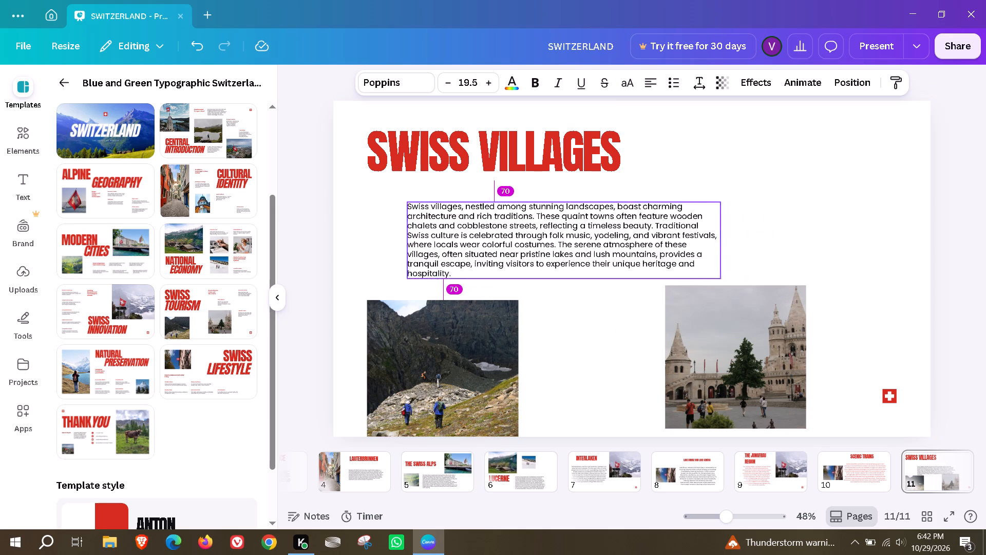
{"action": "left_click_drag", "start_coordinate": [570, 265], "coordinate": [553, 261]}
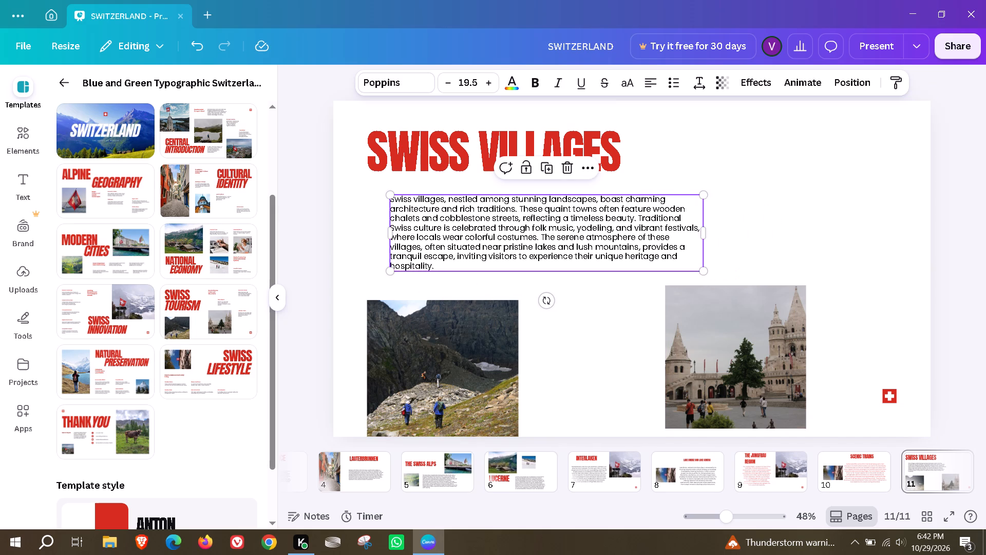
{"action": "left_click", "coordinate": [600, 345]}
Add the template's ALPINE GEOGRAPHY page as page 12.
{"action": "scroll", "coordinate": [838, 467], "scroll_direction": "down", "scroll_amount": 5}
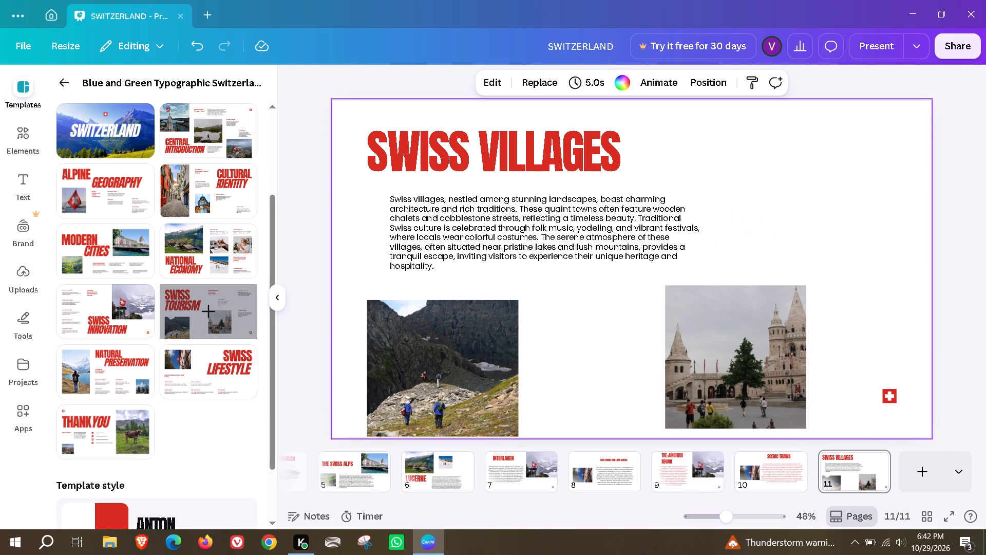
{"action": "scroll", "coordinate": [135, 314], "scroll_direction": "up", "scroll_amount": 2}
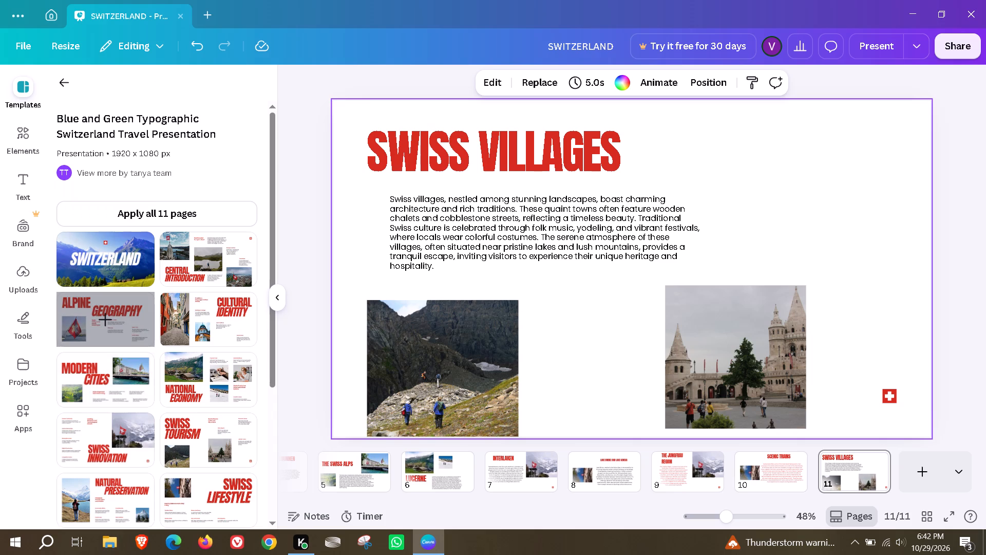
{"action": "left_click", "coordinate": [106, 325]}
{"action": "left_click", "coordinate": [539, 311]}
Delete the word GEOGRAPHY and the geography headings and text blocks on page 12, keeping the wide valleys paragraph.
{"action": "left_click", "coordinate": [635, 221]}
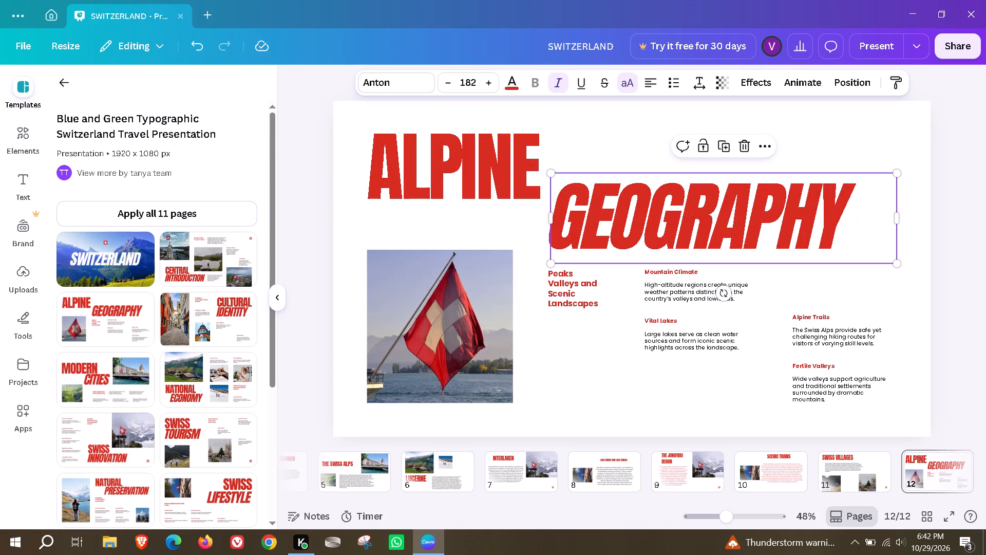
{"action": "left_click", "coordinate": [741, 150]}
{"action": "left_click_drag", "start_coordinate": [562, 230], "coordinate": [836, 350]}
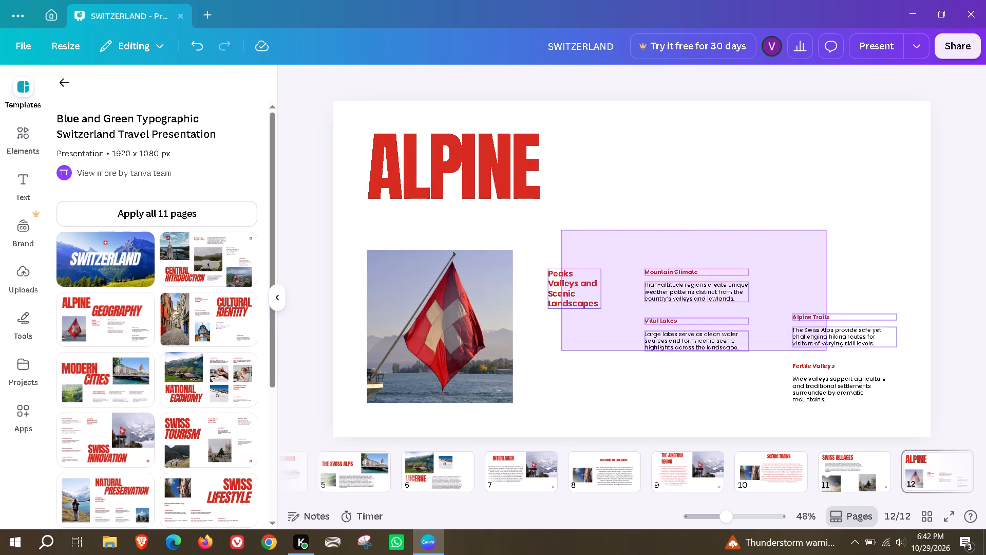
{"action": "left_click_drag", "start_coordinate": [836, 350], "coordinate": [848, 365]}
{"action": "left_click", "coordinate": [750, 242]}
Move the wide valleys paragraph up and inward so it sits beside the flag photo on page 12.
{"action": "left_click_drag", "start_coordinate": [823, 392], "coordinate": [801, 378]}
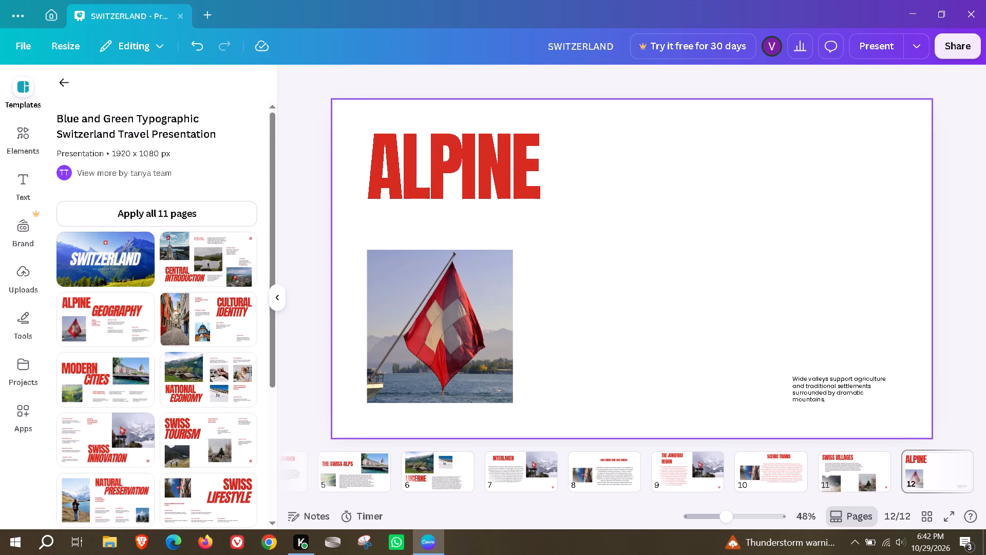
{"action": "left_click_drag", "start_coordinate": [801, 378], "coordinate": [618, 322]}
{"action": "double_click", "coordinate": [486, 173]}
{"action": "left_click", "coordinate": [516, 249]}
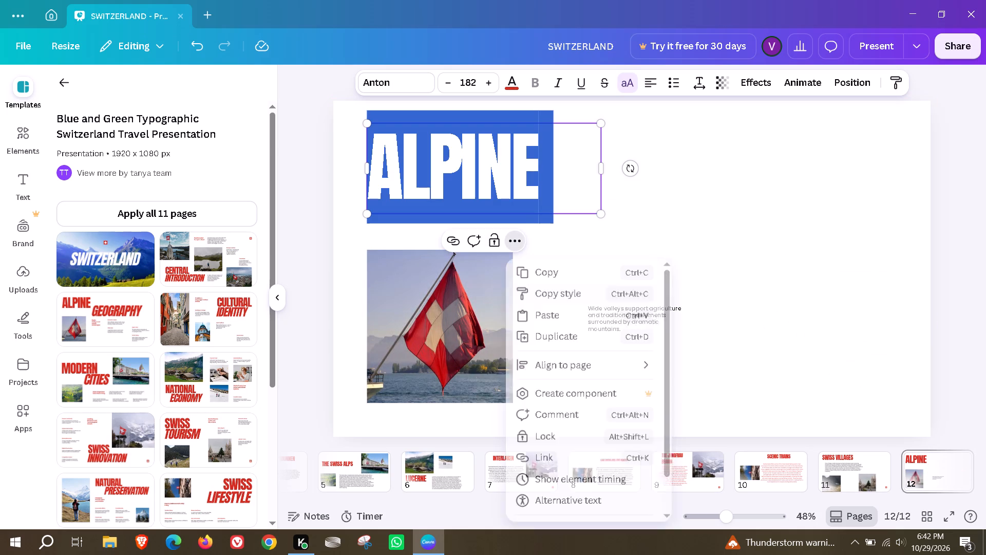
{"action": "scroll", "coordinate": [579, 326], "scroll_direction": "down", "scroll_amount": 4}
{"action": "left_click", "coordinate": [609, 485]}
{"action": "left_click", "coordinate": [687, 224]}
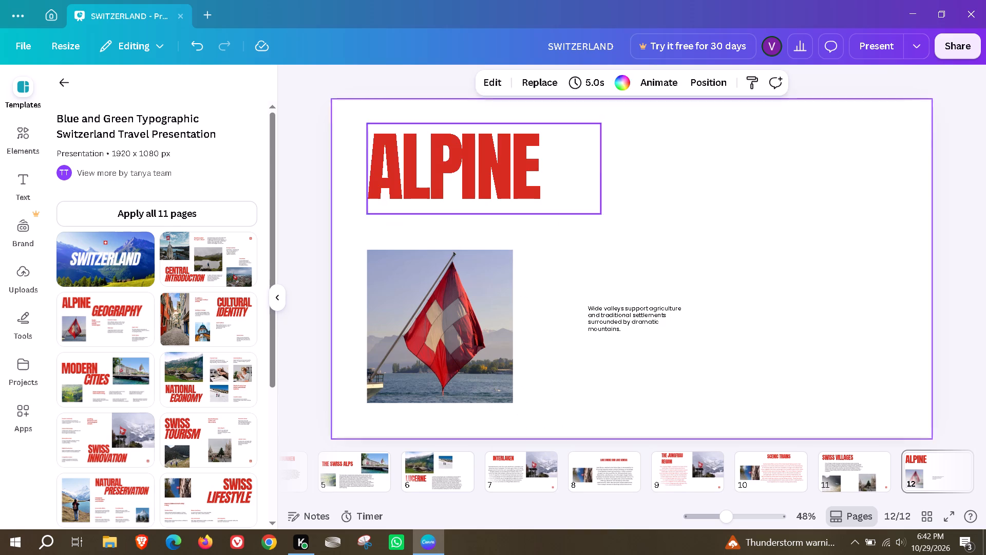
Replace the ALPINE title on page 12 with "SWISS FOOD , CHOCOLATE AND CHEESE".
{"action": "double_click", "coordinate": [533, 189]}
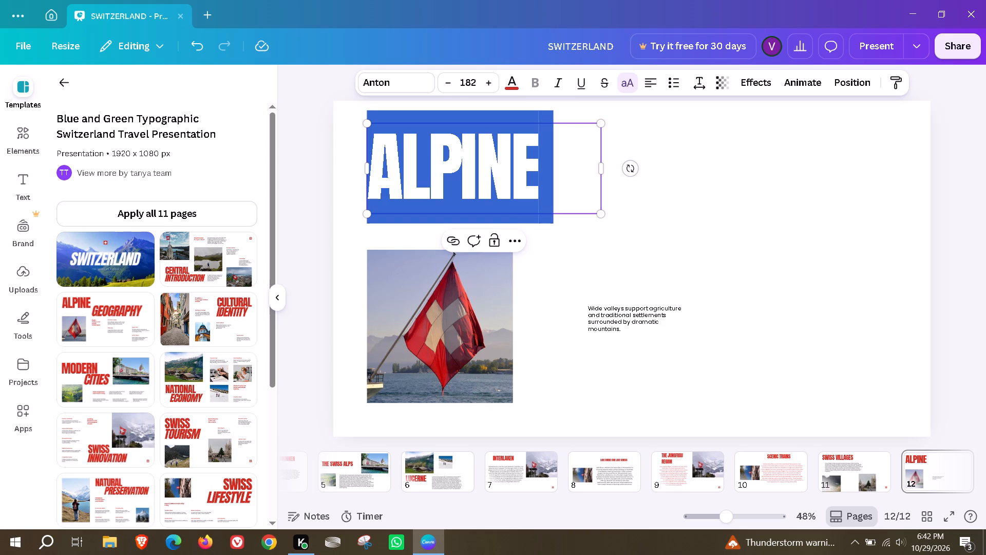
{"action": "type", "text": "SWISS FOOD ,"}
{"action": "key", "text": "space"}
{"action": "type", "text": "CHOCOLATE and CHEESW"}
{"action": "key", "text": "BackSpace"}
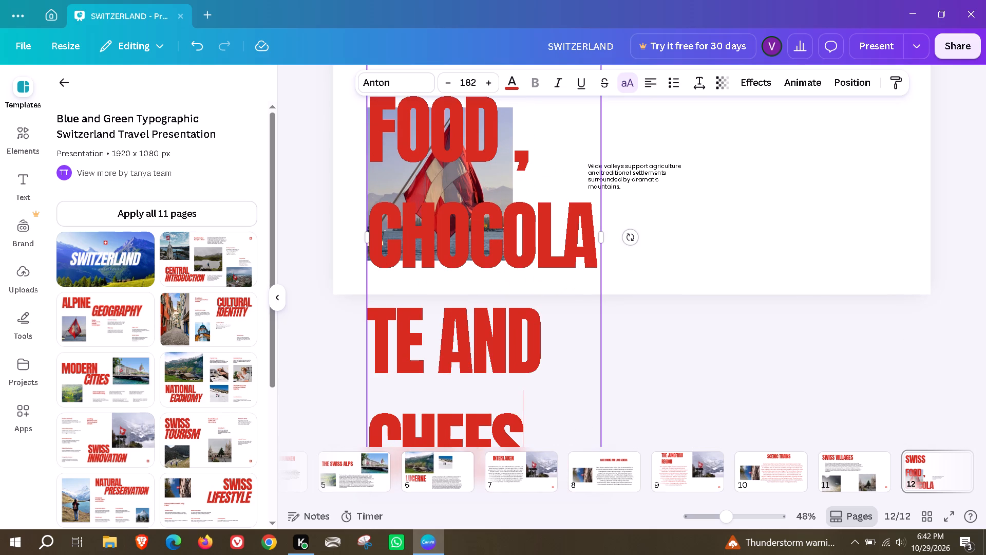
{"action": "key", "text": "shift+e"}
Shrink the Swiss food title to about size 68, widen it onto one line and centre it above the flag photo.
{"action": "scroll", "coordinate": [532, 224], "scroll_direction": "up", "scroll_amount": 8}
{"action": "left_click_drag", "start_coordinate": [604, 120], "coordinate": [578, 168]}
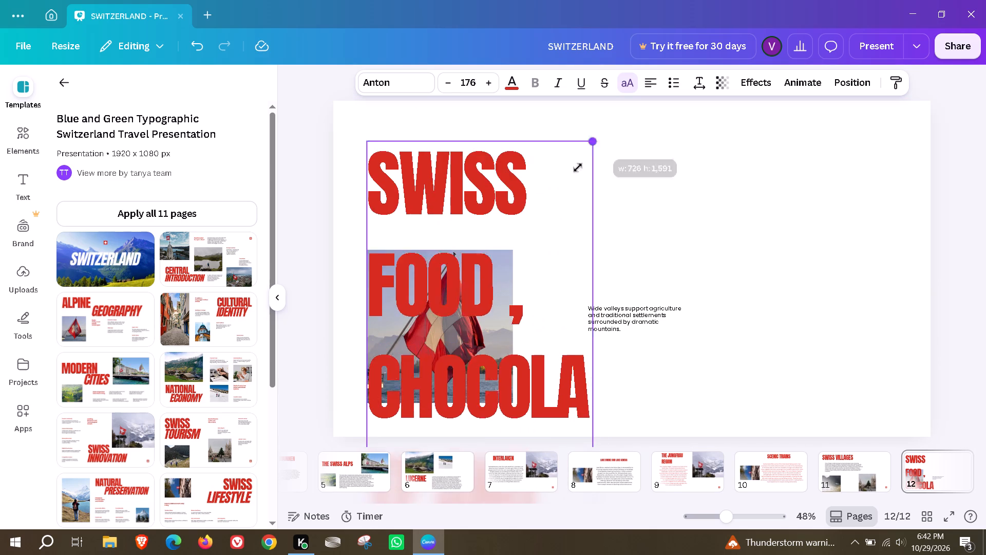
{"action": "left_click_drag", "start_coordinate": [578, 168], "coordinate": [520, 308]}
{"action": "double_click", "coordinate": [397, 409]}
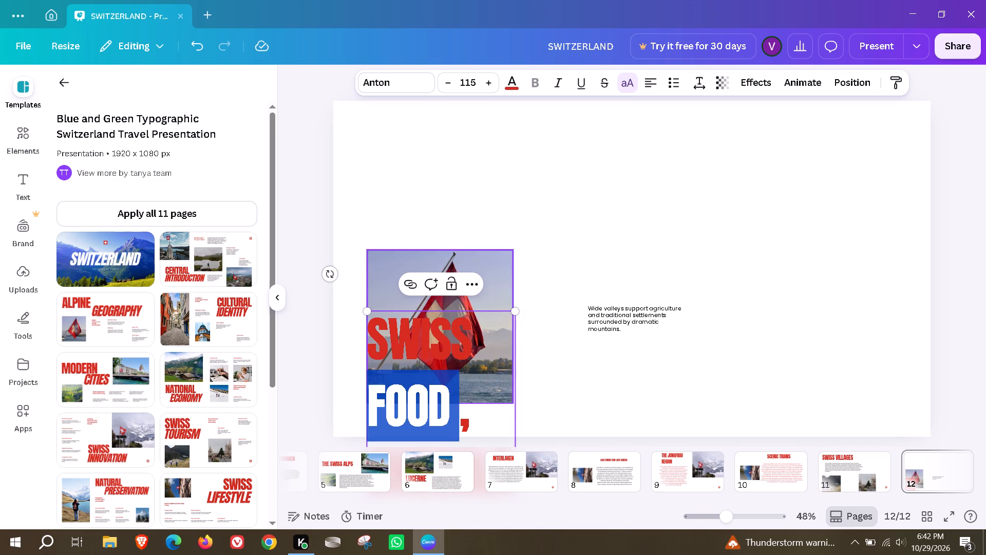
{"action": "left_click", "coordinate": [580, 226]}
{"action": "left_click_drag", "start_coordinate": [426, 392], "coordinate": [471, 194]}
{"action": "left_click_drag", "start_coordinate": [565, 271], "coordinate": [830, 245]}
{"action": "left_click_drag", "start_coordinate": [826, 239], "coordinate": [706, 221]}
{"action": "left_click", "coordinate": [708, 157]}
{"action": "left_click_drag", "start_coordinate": [709, 156], "coordinate": [722, 158]}
{"action": "left_click_drag", "start_coordinate": [725, 203], "coordinate": [670, 192]}
{"action": "left_click_drag", "start_coordinate": [676, 153], "coordinate": [767, 175]}
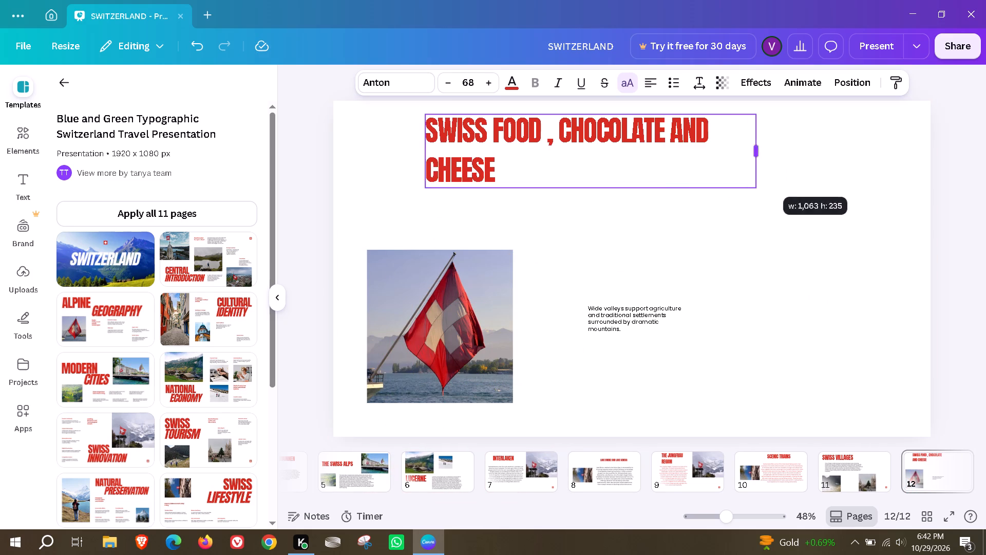
{"action": "left_click_drag", "start_coordinate": [767, 175], "coordinate": [845, 180]}
{"action": "left_click_drag", "start_coordinate": [632, 137], "coordinate": [634, 172]}
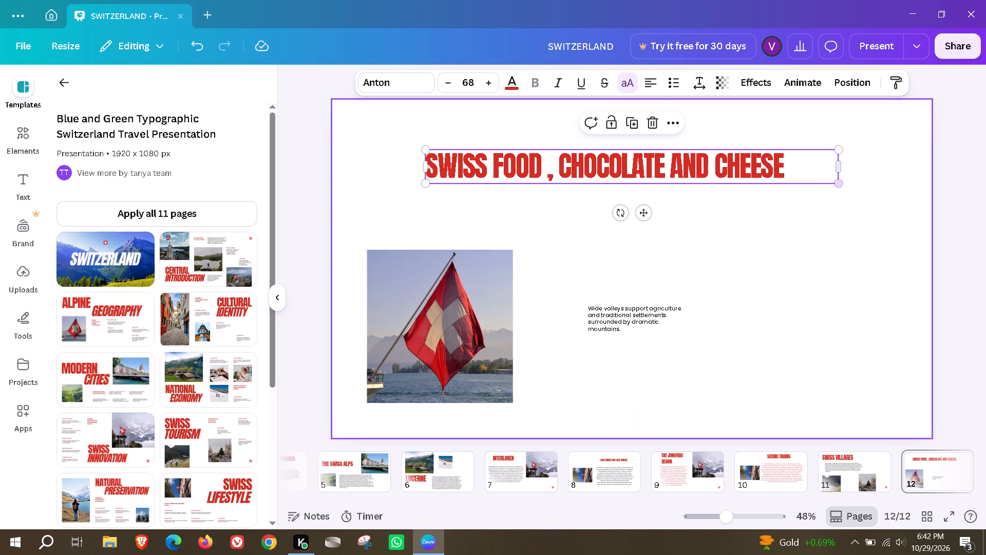
{"action": "left_click_drag", "start_coordinate": [844, 171], "coordinate": [797, 171]}
{"action": "left_click", "coordinate": [782, 232]}
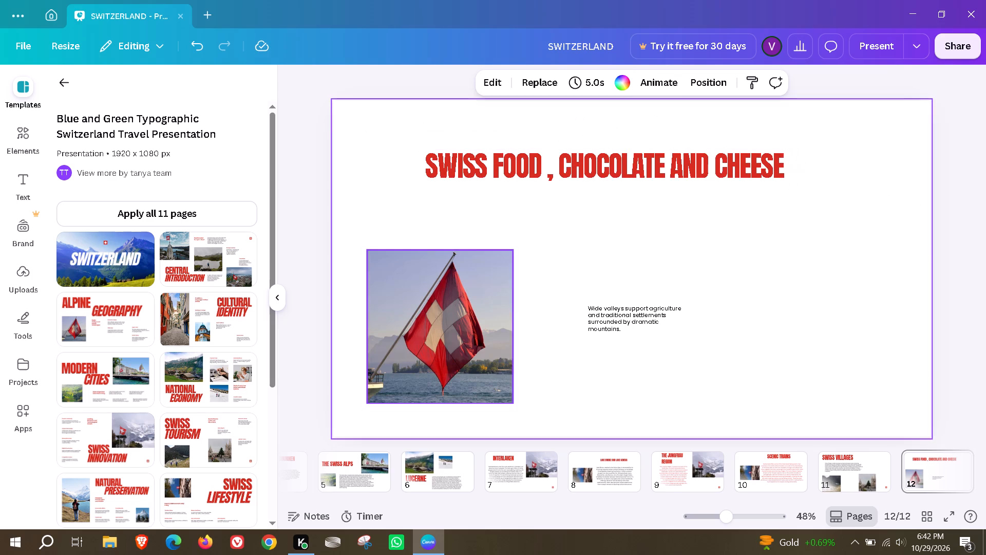
Nudge the flag photo slightly up and toward the middle of page 12.
{"action": "left_click_drag", "start_coordinate": [483, 306], "coordinate": [498, 298]}
Replace the wide valleys paragraph with a Magic Write result for "generate 5-6 lines on switzerland food chocolate and cheese".
{"action": "double_click", "coordinate": [648, 323]}
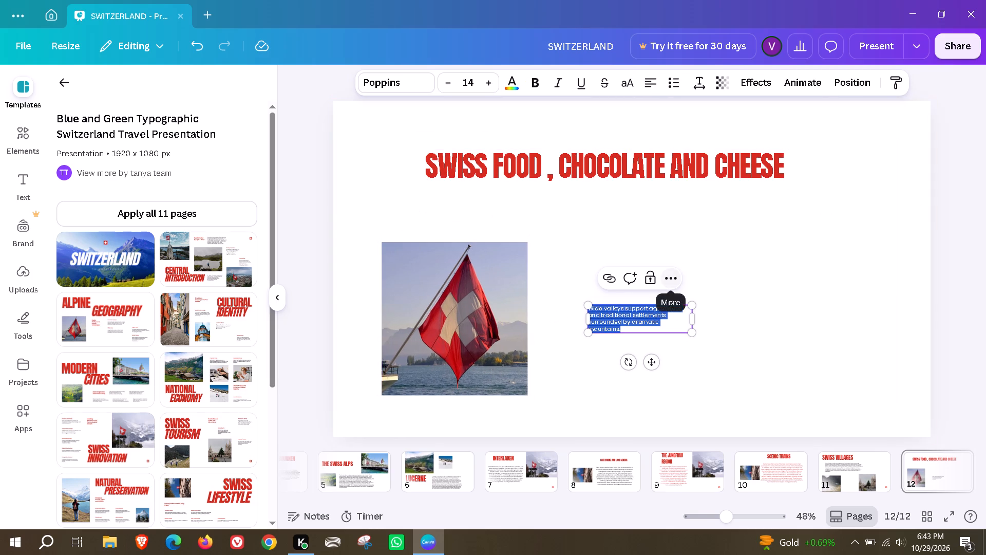
{"action": "left_click", "coordinate": [677, 279]}
{"action": "scroll", "coordinate": [735, 399], "scroll_direction": "down", "scroll_amount": 5}
{"action": "left_click", "coordinate": [724, 487]}
{"action": "left_click", "coordinate": [724, 302]}
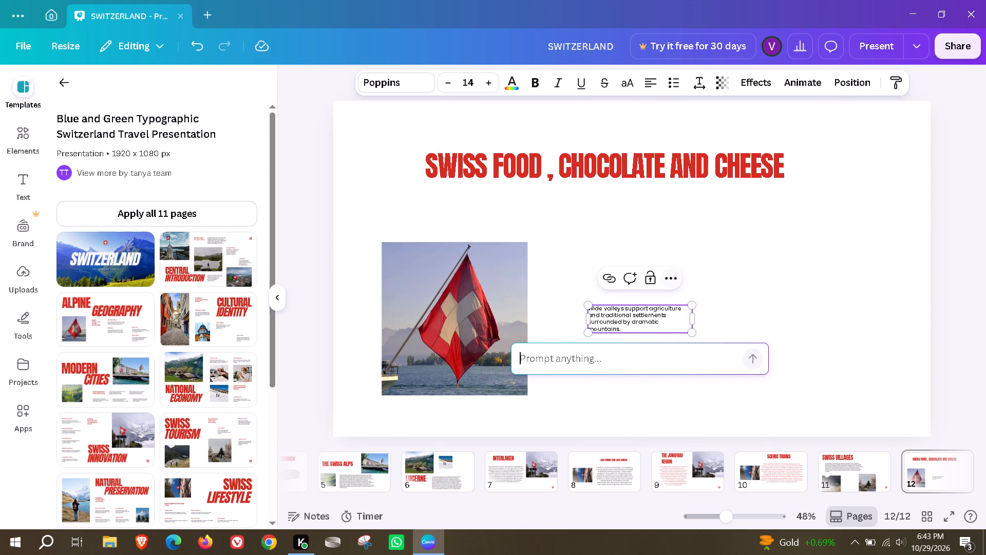
{"action": "type", "text": "genertae"}
{"action": "key", "text": "space"}
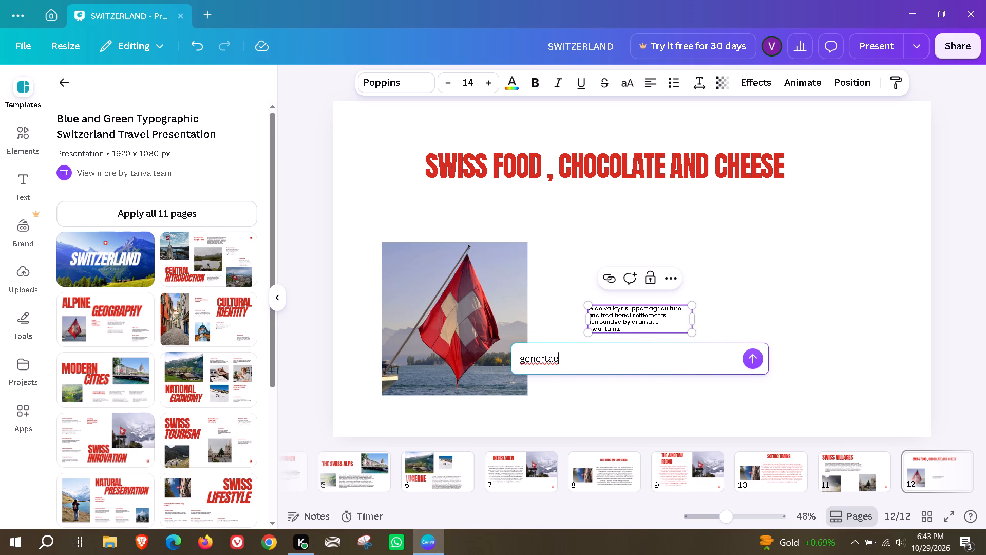
{"action": "key", "text": "BackSpace"}
{"action": "key", "text": "BackSpace"}
{"action": "key", "text": "BackSpace"}
{"action": "key", "text": "BackSpace"}
{"action": "type", "text": "ate 5-6 lines on switzerlad"}
{"action": "key", "text": "space"}
{"action": "key", "text": "BackSpace"}
{"action": "key", "text": "BackSpace"}
{"action": "key", "text": "BackSpace"}
{"action": "type", "text": "and food an"}
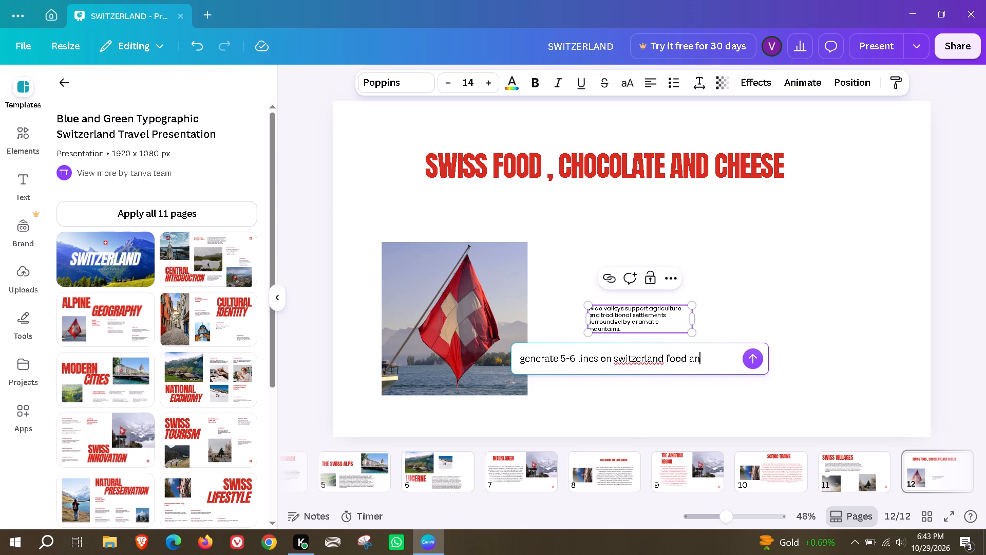
{"action": "key", "text": "BackSpace"}
{"action": "key", "text": "BackSpace"}
{"action": "type", "text": "choo"}
{"action": "key", "text": "BackSpace"}
{"action": "type", "text": "colate and cheese"}
{"action": "key", "text": "Return"}
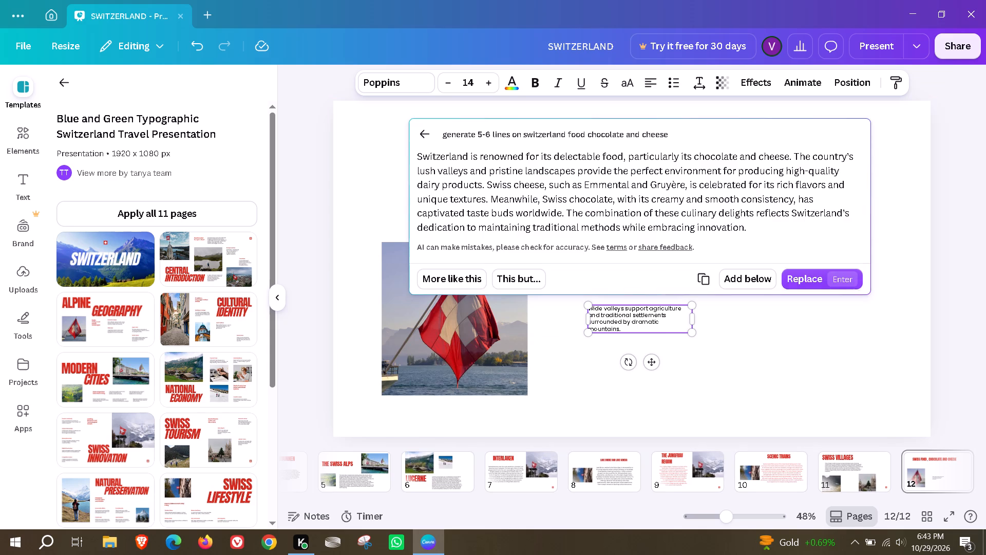
{"action": "left_click", "coordinate": [808, 282]}
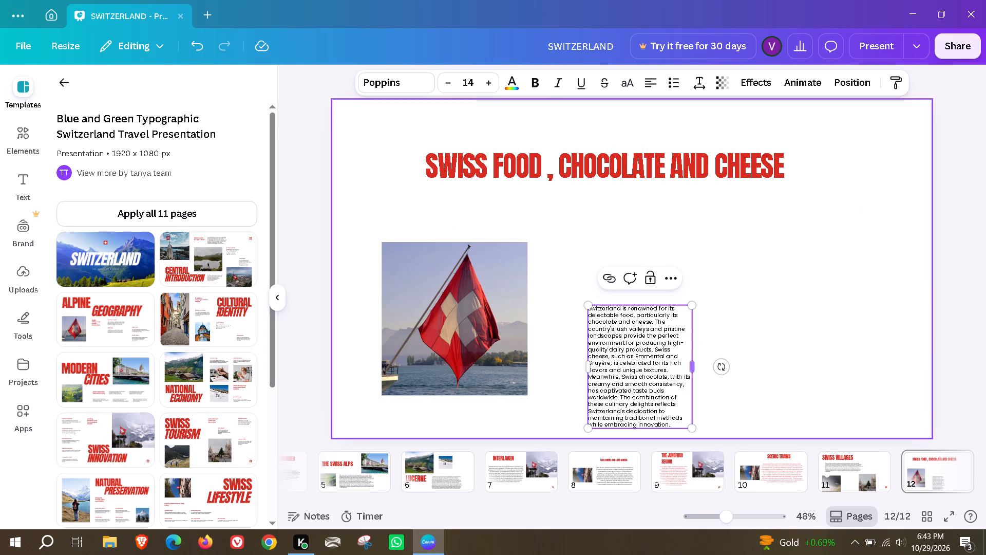
Enlarge and widen the Swiss food paragraph and place it beside the flag photo, below the title.
{"action": "left_click", "coordinate": [761, 310]}
{"action": "left_click_drag", "start_coordinate": [622, 347], "coordinate": [631, 296]}
{"action": "left_click_drag", "start_coordinate": [707, 377], "coordinate": [727, 393]}
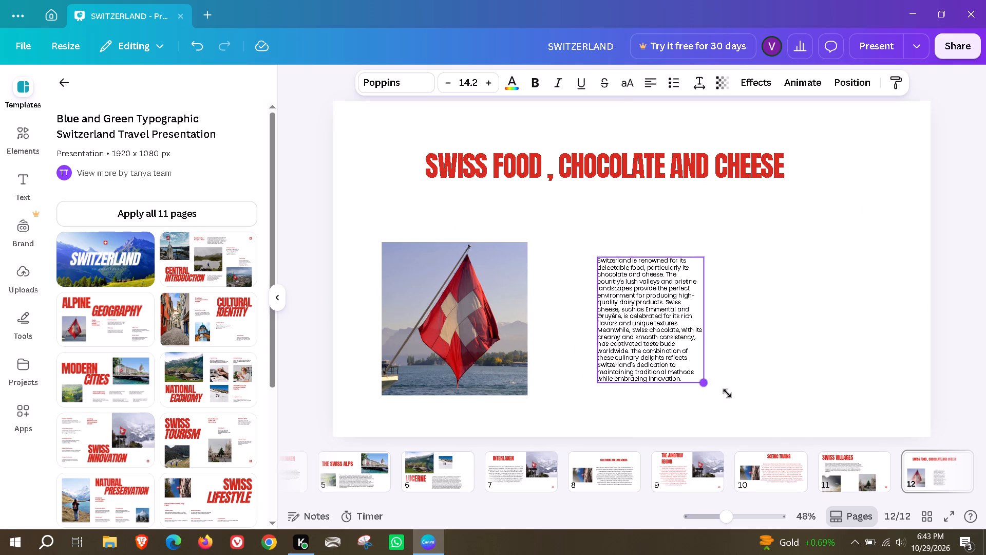
{"action": "left_click_drag", "start_coordinate": [727, 393], "coordinate": [750, 400]}
{"action": "left_click_drag", "start_coordinate": [738, 342], "coordinate": [830, 356]}
{"action": "left_click_drag", "start_coordinate": [823, 346], "coordinate": [893, 413]}
{"action": "left_click", "coordinate": [868, 402]}
{"action": "left_click_drag", "start_coordinate": [796, 347], "coordinate": [771, 342]}
{"action": "left_click", "coordinate": [768, 342]}
{"action": "left_click", "coordinate": [829, 393]}
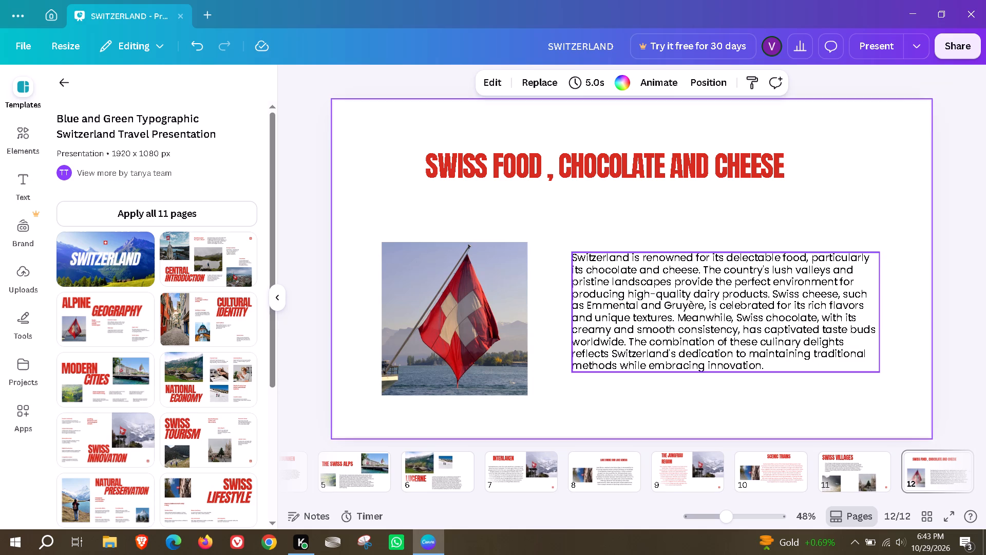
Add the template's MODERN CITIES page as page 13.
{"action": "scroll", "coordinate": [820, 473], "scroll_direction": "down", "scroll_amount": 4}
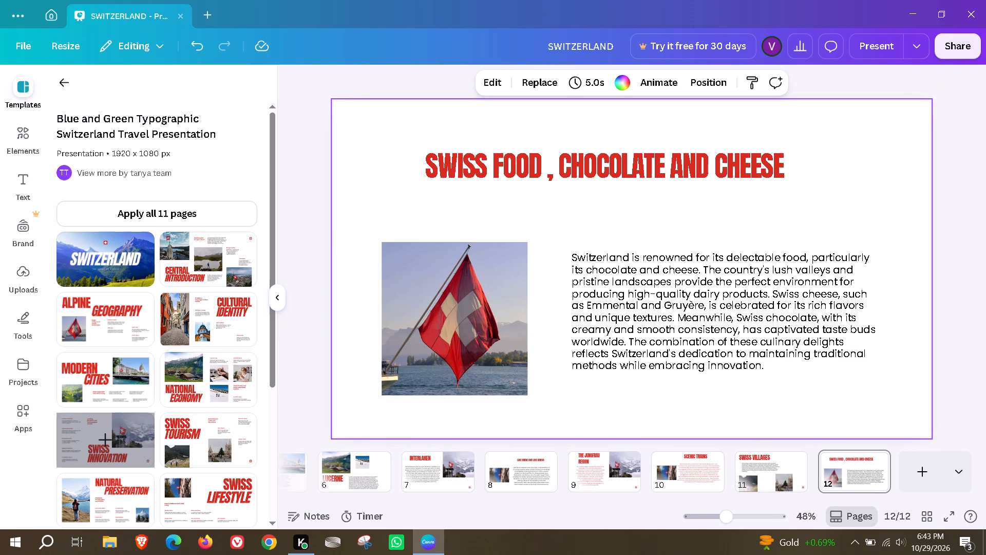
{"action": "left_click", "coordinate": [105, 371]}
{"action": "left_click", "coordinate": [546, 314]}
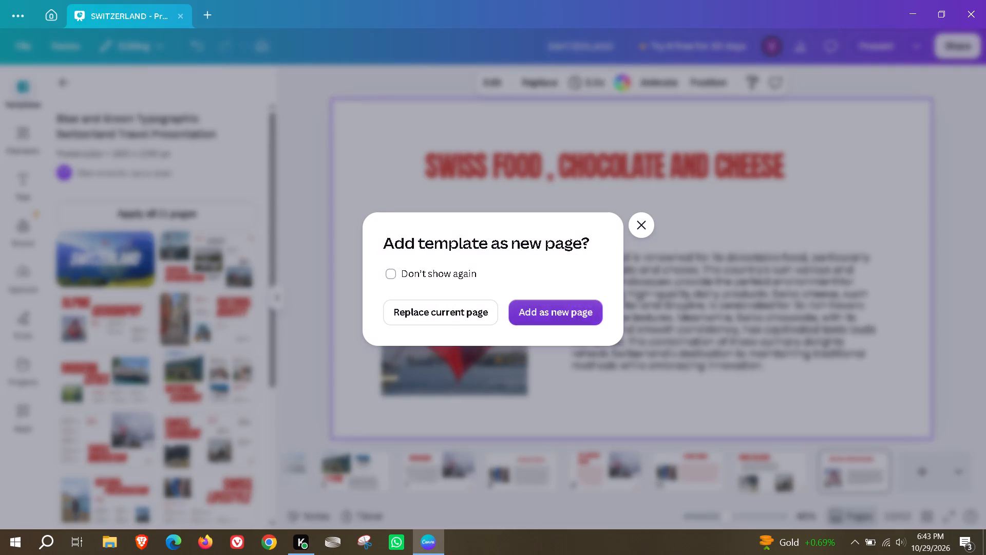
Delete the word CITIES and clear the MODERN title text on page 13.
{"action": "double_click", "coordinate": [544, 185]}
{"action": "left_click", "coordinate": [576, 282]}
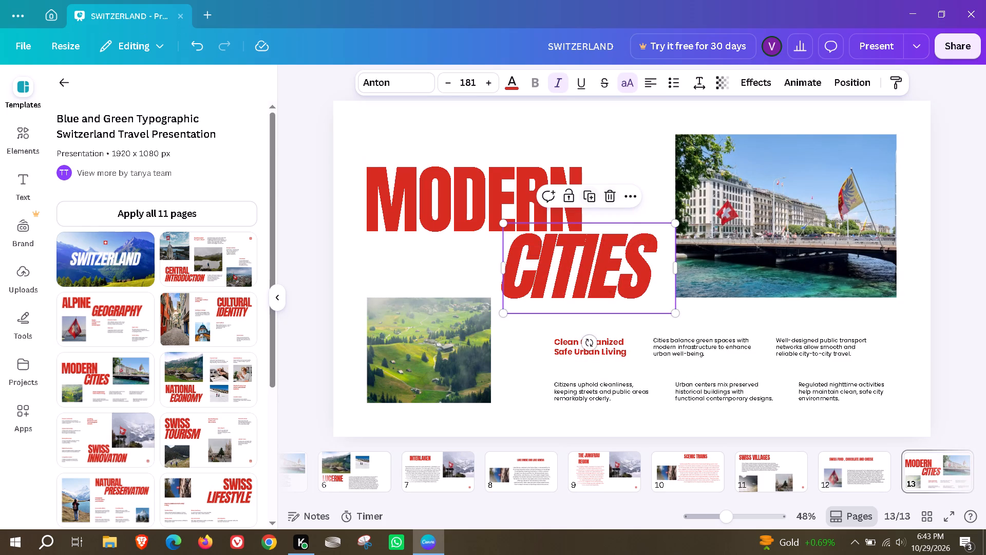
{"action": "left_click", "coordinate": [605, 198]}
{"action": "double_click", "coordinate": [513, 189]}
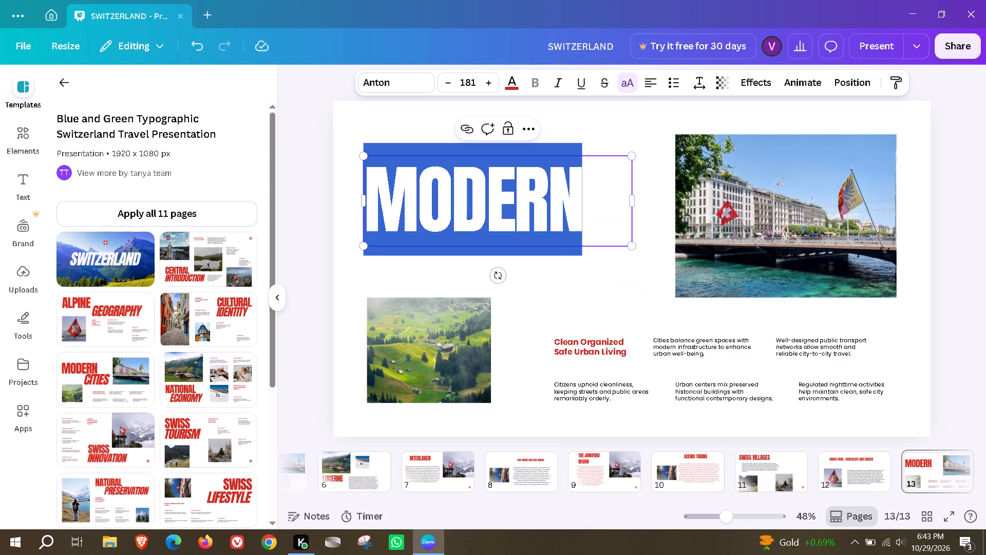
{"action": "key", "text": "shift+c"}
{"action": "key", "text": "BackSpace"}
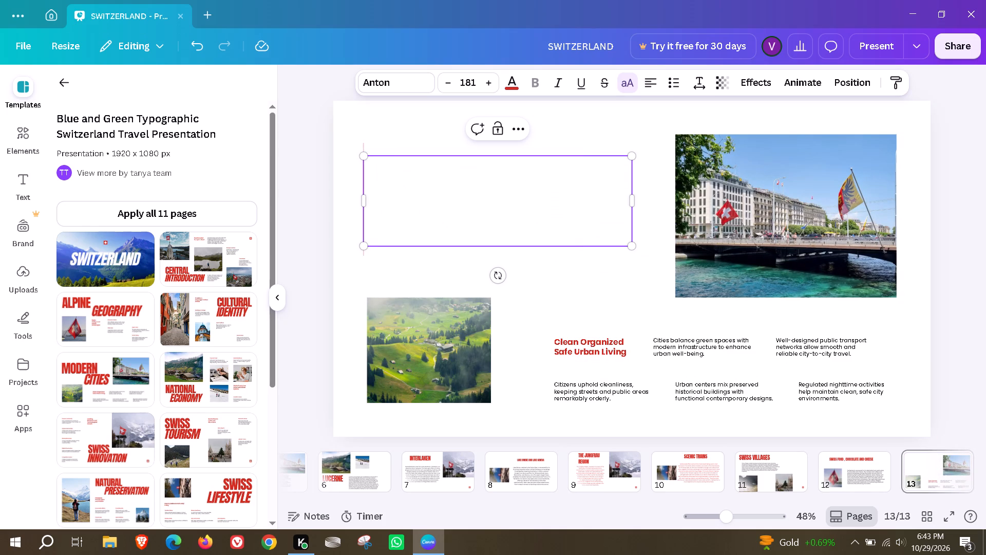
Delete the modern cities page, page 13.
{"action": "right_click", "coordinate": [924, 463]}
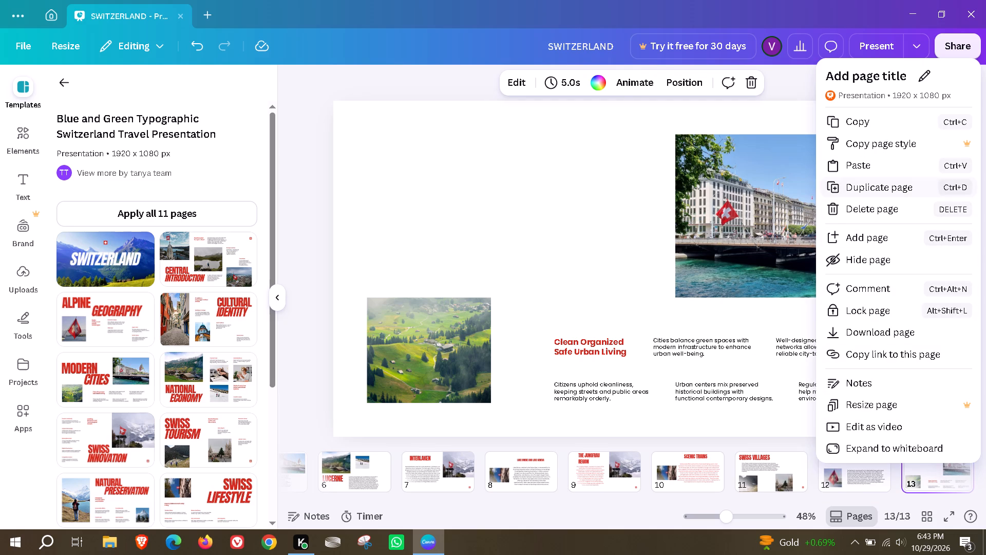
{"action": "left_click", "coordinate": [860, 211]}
Add the template's THANK YOU page as page 13.
{"action": "scroll", "coordinate": [180, 409], "scroll_direction": "down", "scroll_amount": 6}
{"action": "scroll", "coordinate": [165, 321], "scroll_direction": "up", "scroll_amount": 3}
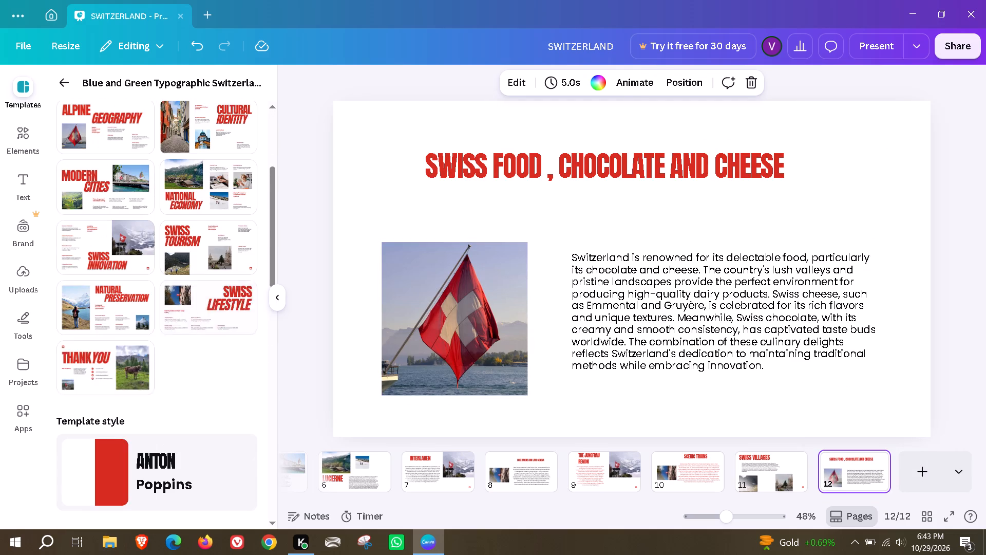
{"action": "left_click", "coordinate": [115, 392]}
{"action": "left_click", "coordinate": [555, 321]}
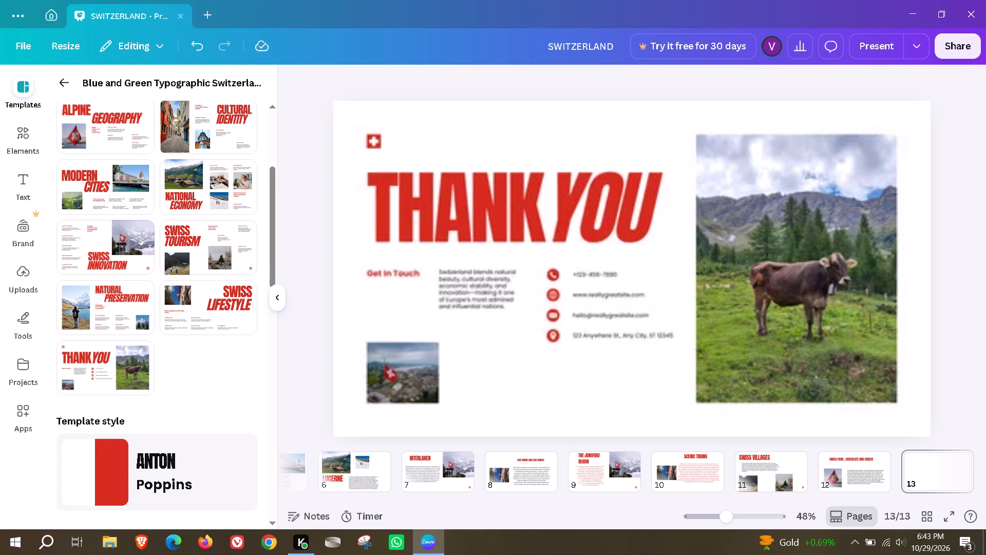
Delete the contact details with their icons, the Get In Touch heading and the word YOU from page 13.
{"action": "left_click_drag", "start_coordinate": [599, 366], "coordinate": [591, 297]}
{"action": "left_click_drag", "start_coordinate": [605, 366], "coordinate": [585, 273]}
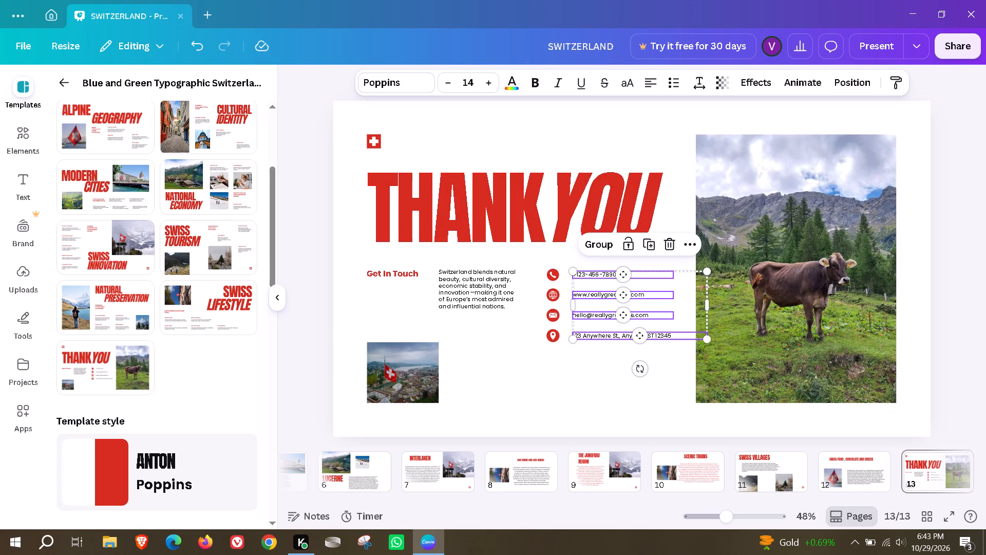
{"action": "left_click", "coordinate": [667, 245]}
{"action": "left_click_drag", "start_coordinate": [580, 382], "coordinate": [535, 270]}
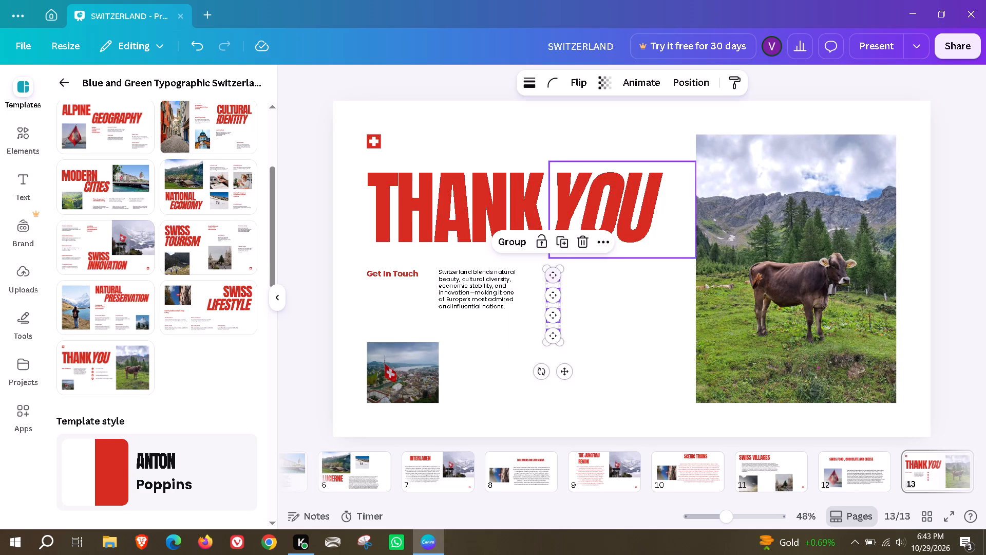
{"action": "left_click", "coordinate": [589, 240]}
{"action": "left_click", "coordinate": [425, 275]}
{"action": "left_click", "coordinate": [422, 245]}
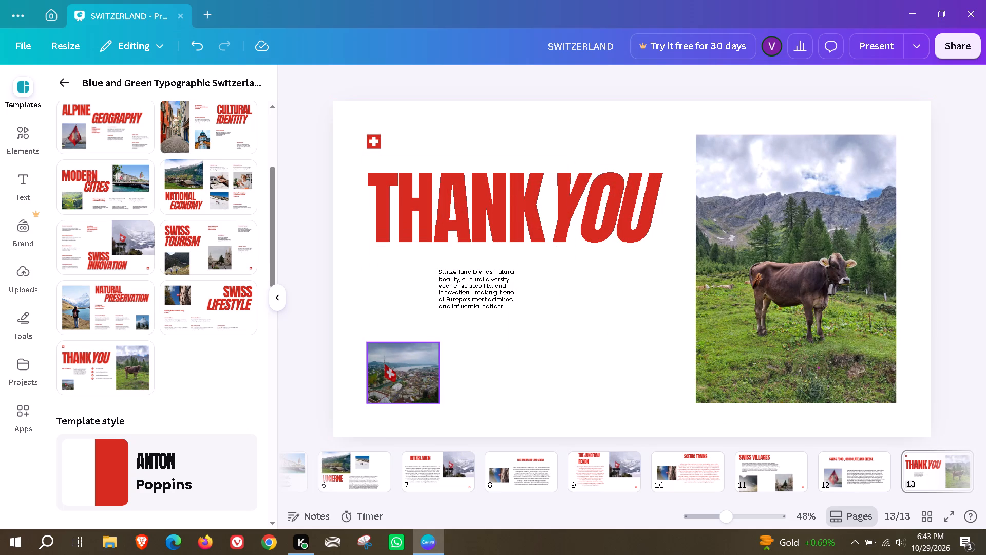
{"action": "left_click", "coordinate": [469, 291]}
{"action": "left_click", "coordinate": [586, 202]}
{"action": "left_click", "coordinate": [647, 132]}
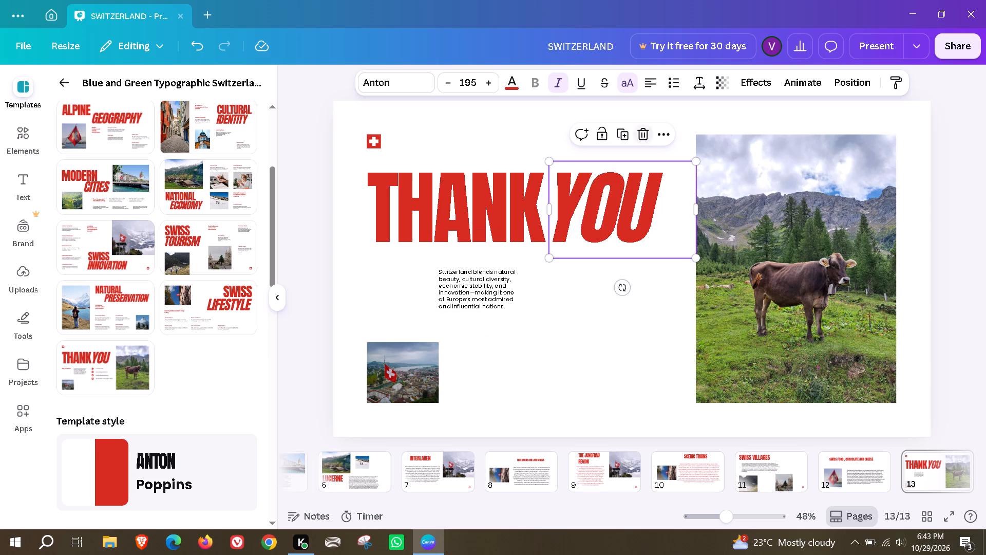
Retitle page 13 "LEGACY" at about size 108 and place the title above the paragraph, nearer the cow photo.
{"action": "double_click", "coordinate": [500, 199]}
{"action": "type", "text": "LEGACY"}
{"action": "left_click", "coordinate": [540, 346]}
{"action": "left_click_drag", "start_coordinate": [476, 212], "coordinate": [540, 209]}
{"action": "left_click_drag", "start_coordinate": [633, 257], "coordinate": [539, 218]}
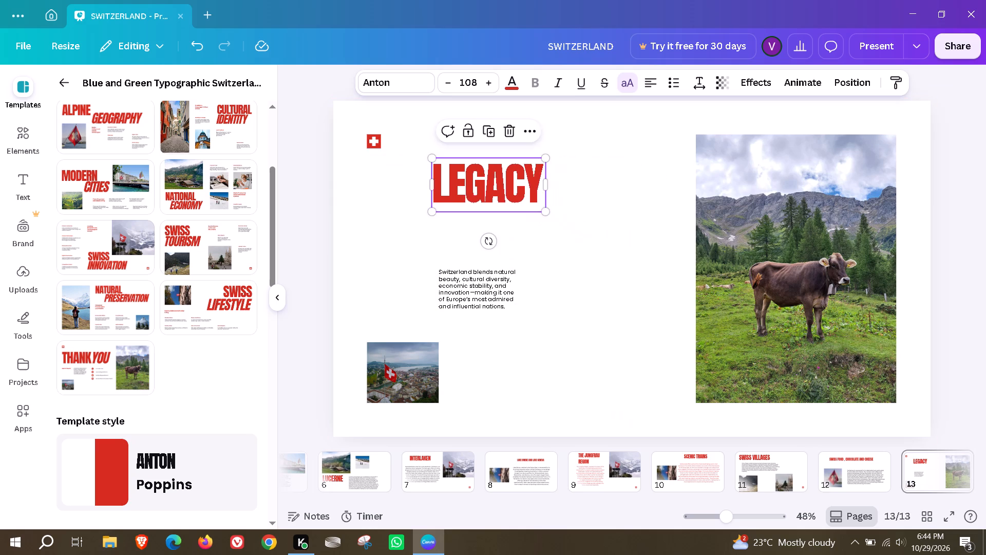
{"action": "left_click_drag", "start_coordinate": [483, 191], "coordinate": [528, 194]}
{"action": "double_click", "coordinate": [502, 282]}
{"action": "left_click", "coordinate": [518, 238]}
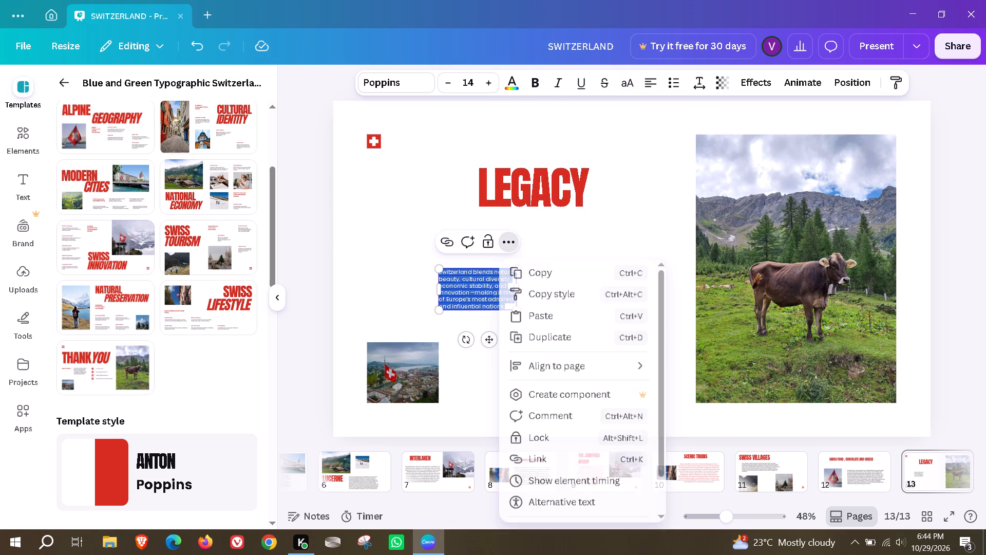
{"action": "scroll", "coordinate": [576, 435], "scroll_direction": "down", "scroll_amount": 3}
{"action": "left_click", "coordinate": [584, 493]}
{"action": "left_click", "coordinate": [582, 270]}
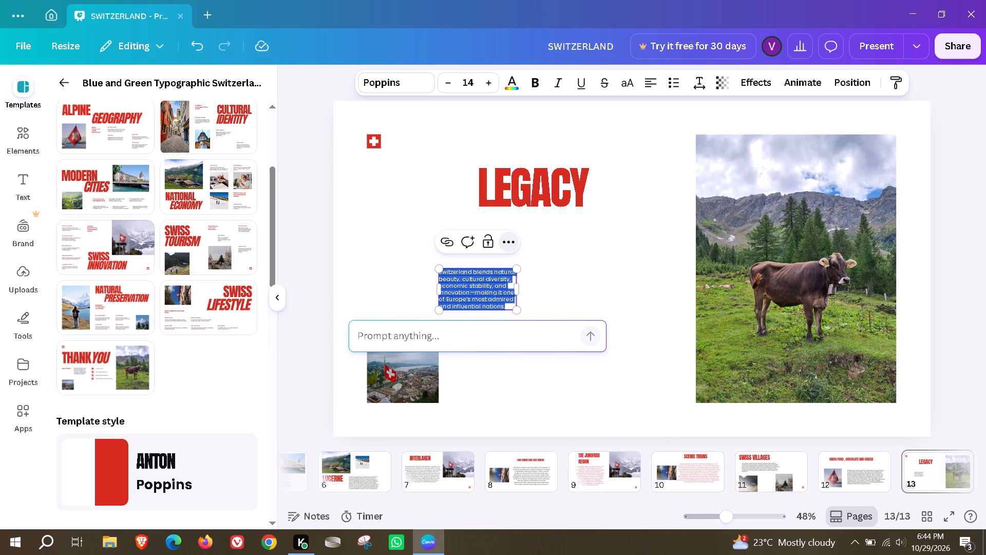
{"action": "type", "text": "generatae"}
{"action": "key", "text": "space"}
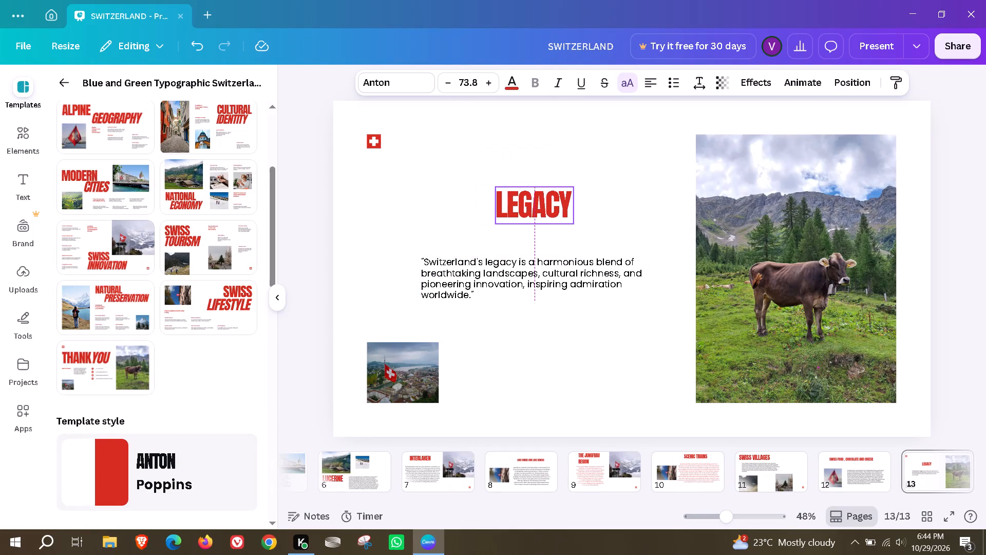
{"action": "left_click_drag", "start_coordinate": [541, 206], "coordinate": [539, 200]}
{"action": "left_click_drag", "start_coordinate": [543, 276], "coordinate": [541, 270]}
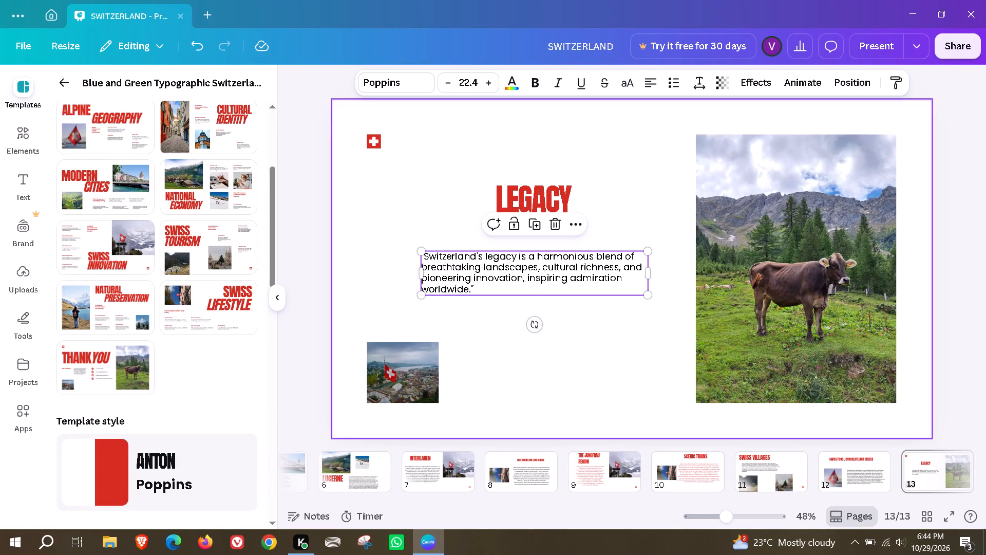
Enlarge page 13's city photo with the Swiss flag and place it just below the quote's left part.
{"action": "left_click", "coordinate": [431, 382]}
{"action": "left_click_drag", "start_coordinate": [442, 403], "coordinate": [483, 433]}
{"action": "left_click_drag", "start_coordinate": [434, 399], "coordinate": [431, 369]}
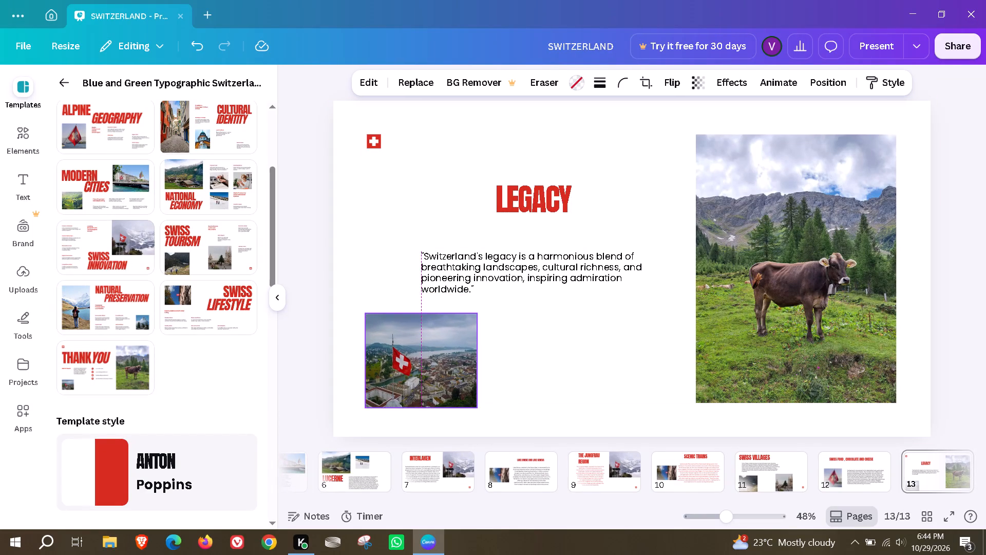
{"action": "left_click_drag", "start_coordinate": [431, 369], "coordinate": [442, 369]}
{"action": "left_click", "coordinate": [564, 368]}
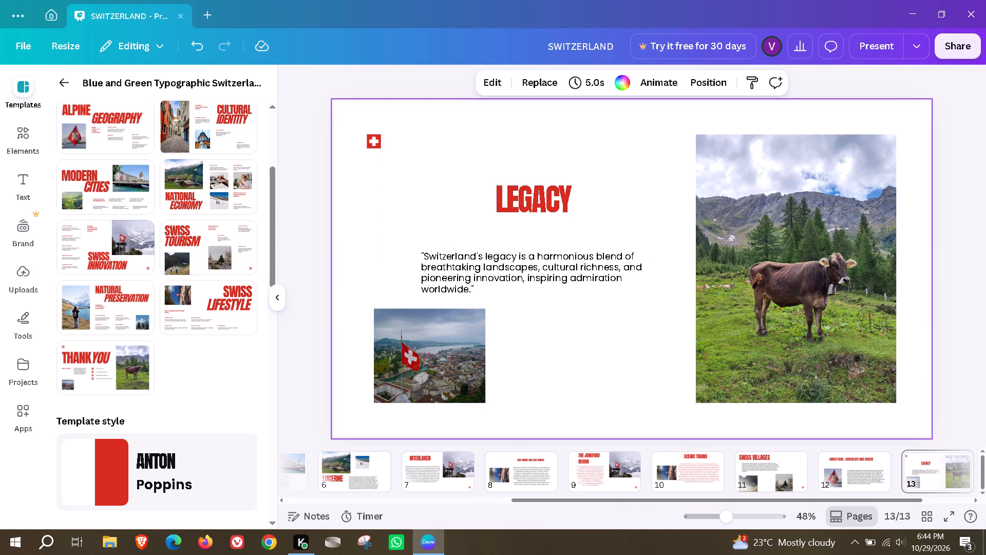
On page 1, reduce the SWITZERLAND title to about size 107 and move it to the slide's left side.
{"action": "scroll", "coordinate": [661, 455], "scroll_direction": "up", "scroll_amount": 1}
{"action": "scroll", "coordinate": [661, 455], "scroll_direction": "down", "scroll_amount": 4}
{"action": "scroll", "coordinate": [735, 454], "scroll_direction": "up", "scroll_amount": 12}
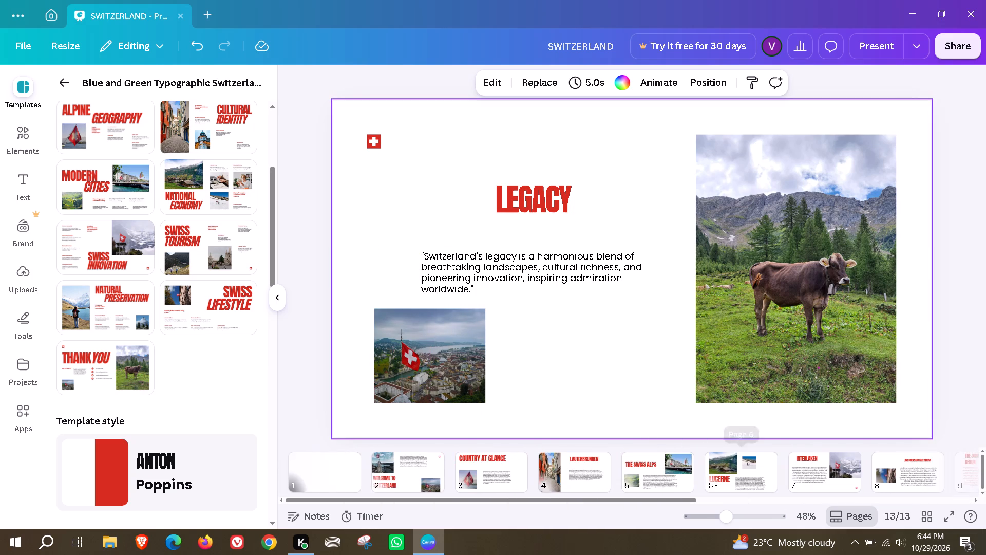
{"action": "scroll", "coordinate": [737, 459], "scroll_direction": "up", "scroll_amount": 5}
{"action": "left_click", "coordinate": [327, 473]}
{"action": "left_click", "coordinate": [659, 271]}
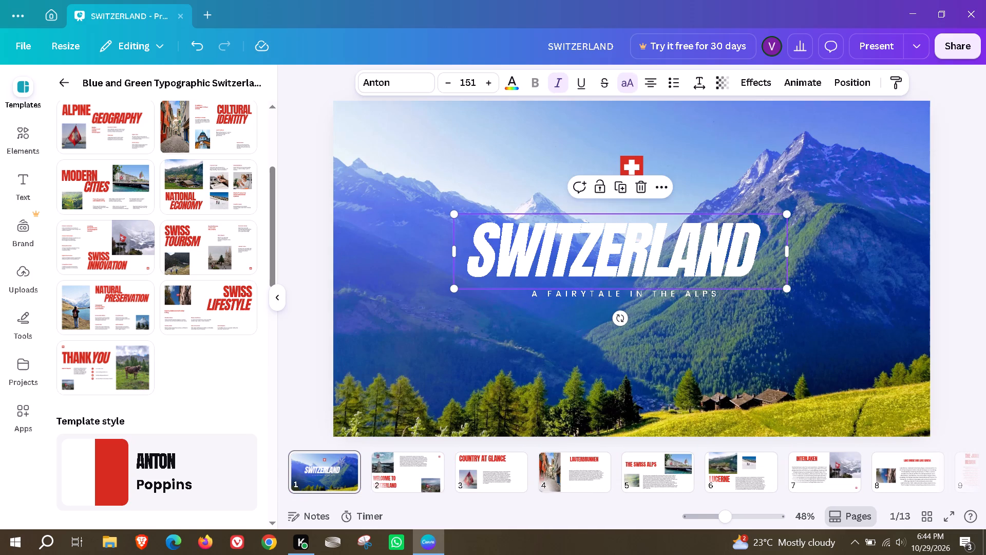
{"action": "left_click_drag", "start_coordinate": [791, 290], "coordinate": [698, 253]}
{"action": "left_click_drag", "start_coordinate": [624, 230], "coordinate": [498, 256]}
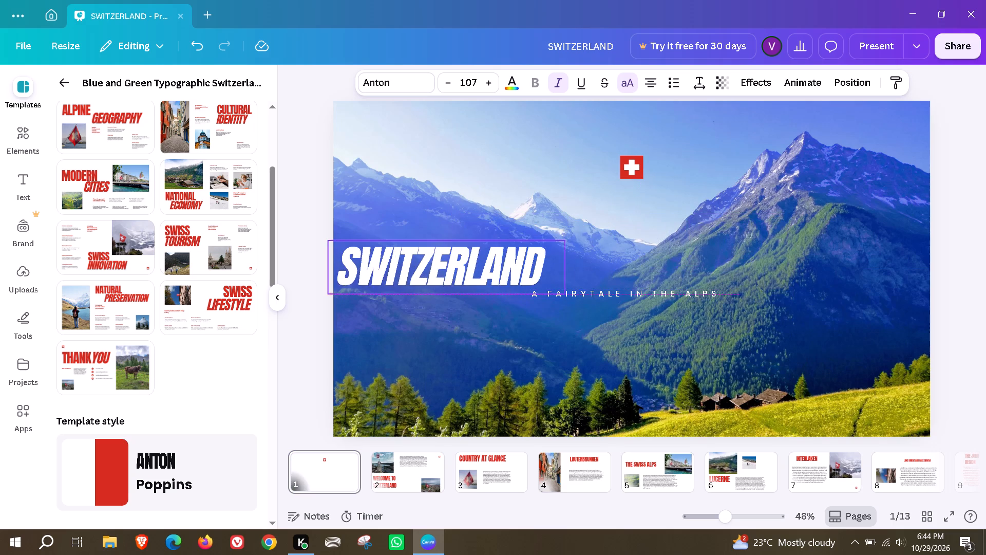
{"action": "left_click_drag", "start_coordinate": [498, 256], "coordinate": [511, 253]}
Move the cover subtitle "A FAIRYTALE IN THE ALPS" directly beneath the SWITZERLAND title, centred on it.
{"action": "left_click_drag", "start_coordinate": [634, 298], "coordinate": [612, 321]}
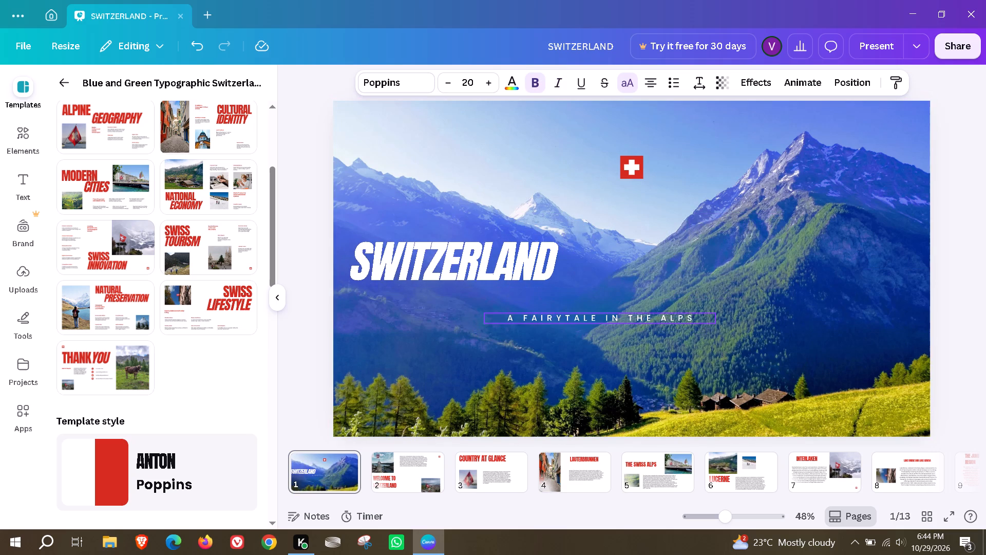
{"action": "left_click_drag", "start_coordinate": [612, 321], "coordinate": [470, 305]}
{"action": "left_click", "coordinate": [622, 339]}
Add a text line with "by" and the presenter's first name on the cover, below and right of the subtitle.
{"action": "left_click", "coordinate": [42, 183]}
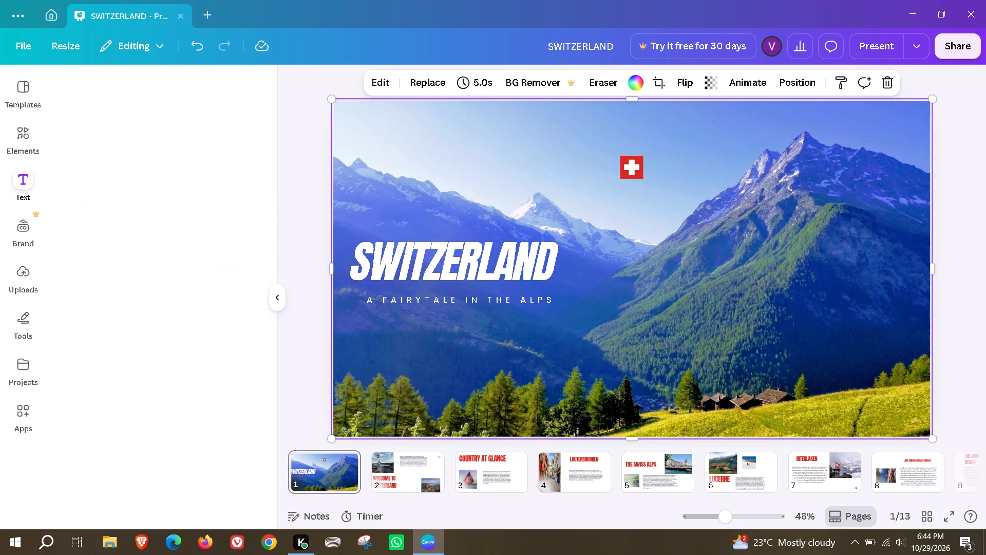
{"action": "left_click", "coordinate": [164, 248]}
{"action": "type", "text": "by Vir"}
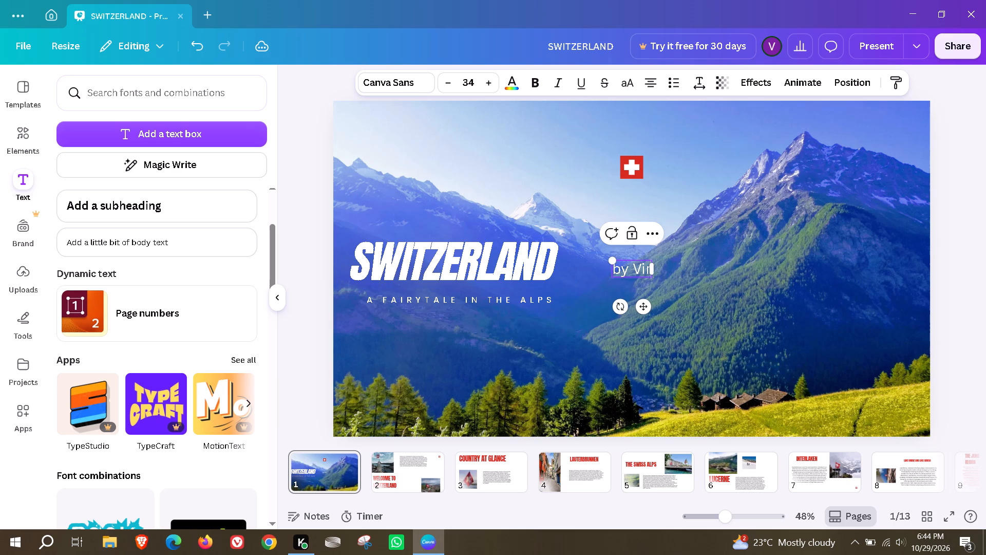
{"action": "key", "text": "BackSpace"}
{"action": "type", "text": "kram"}
{"action": "left_click", "coordinate": [603, 322]}
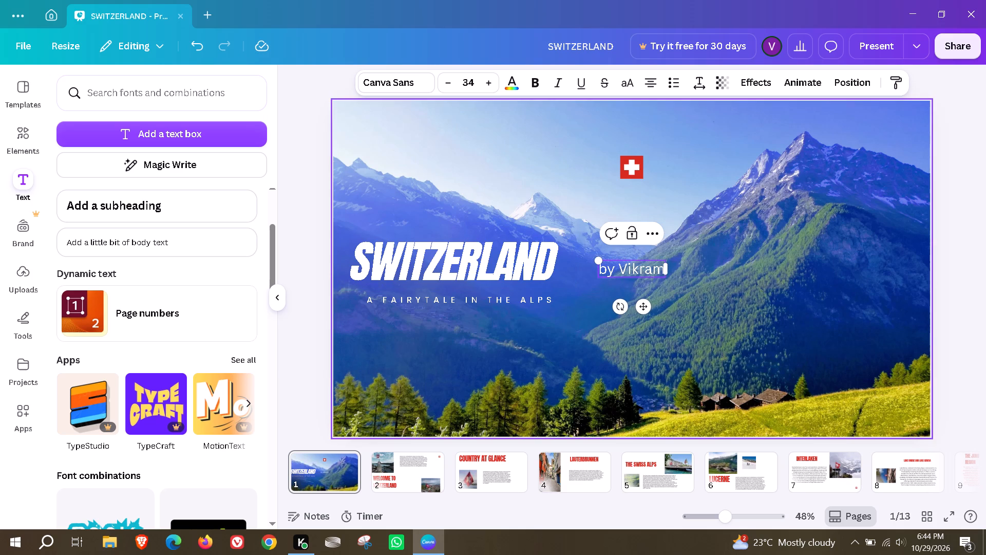
{"action": "left_click_drag", "start_coordinate": [624, 273], "coordinate": [568, 344]}
{"action": "left_click", "coordinate": [656, 299]}
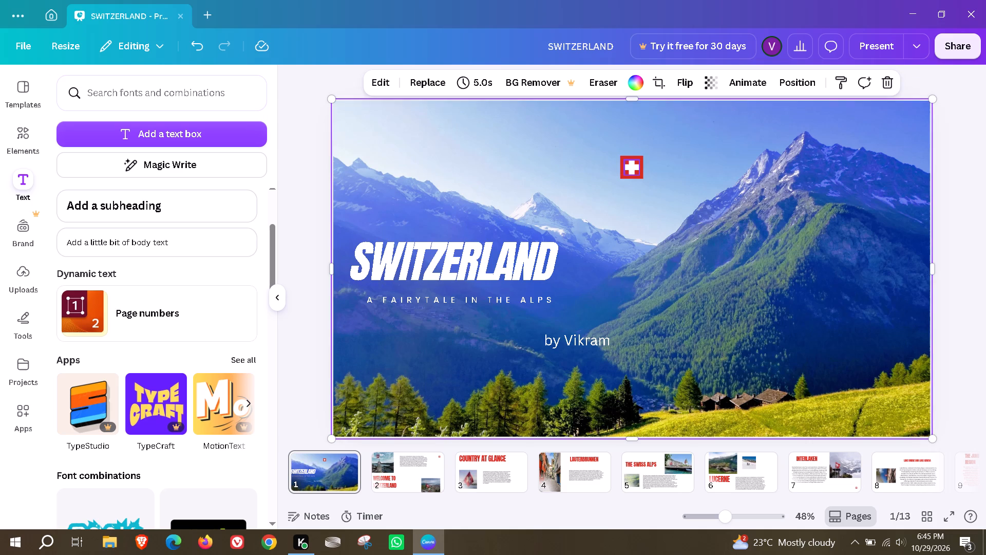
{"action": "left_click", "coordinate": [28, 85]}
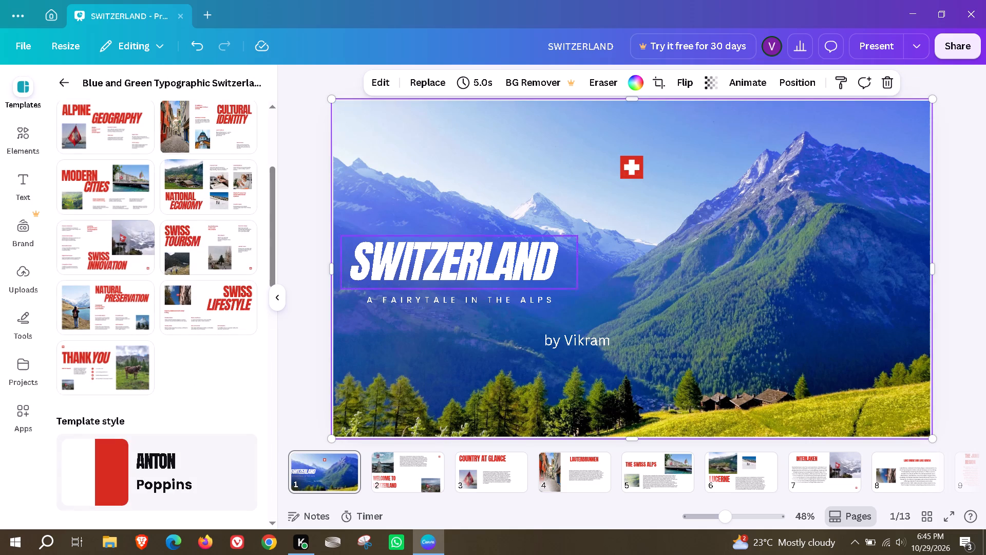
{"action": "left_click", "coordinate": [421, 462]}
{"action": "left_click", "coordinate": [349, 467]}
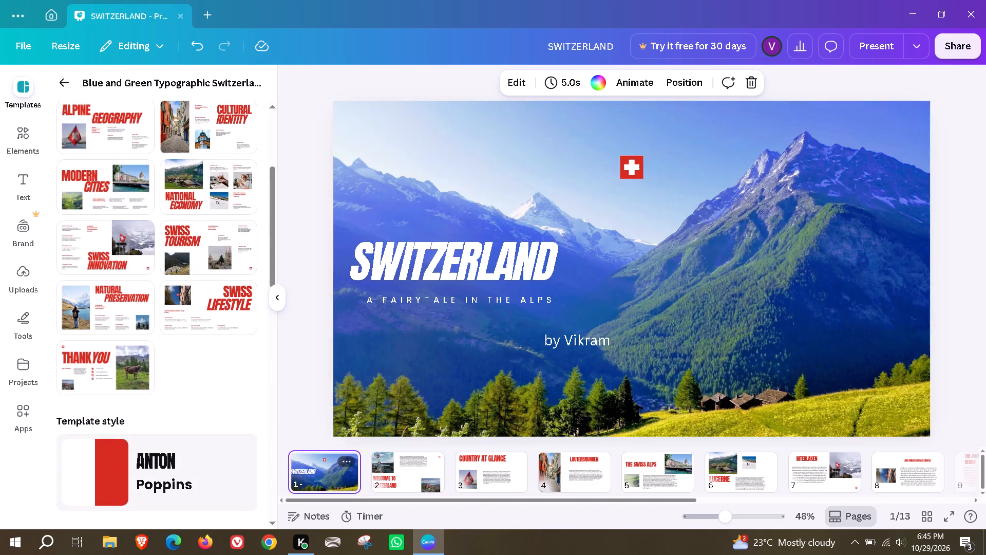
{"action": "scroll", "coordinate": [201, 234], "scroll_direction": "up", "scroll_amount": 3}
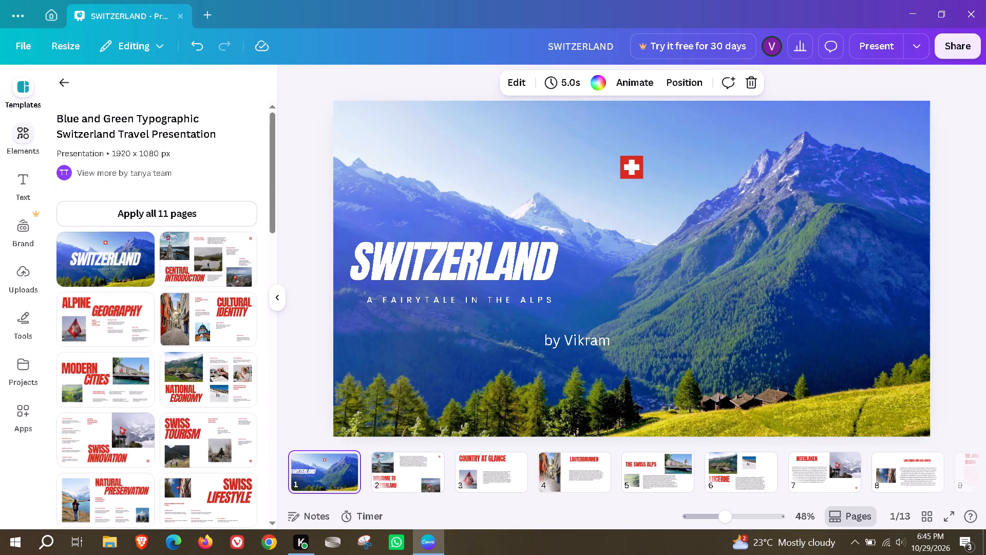
Search the photo elements for "switzerland" and look through the pictures.
{"action": "left_click", "coordinate": [25, 150]}
{"action": "left_click", "coordinate": [221, 283]}
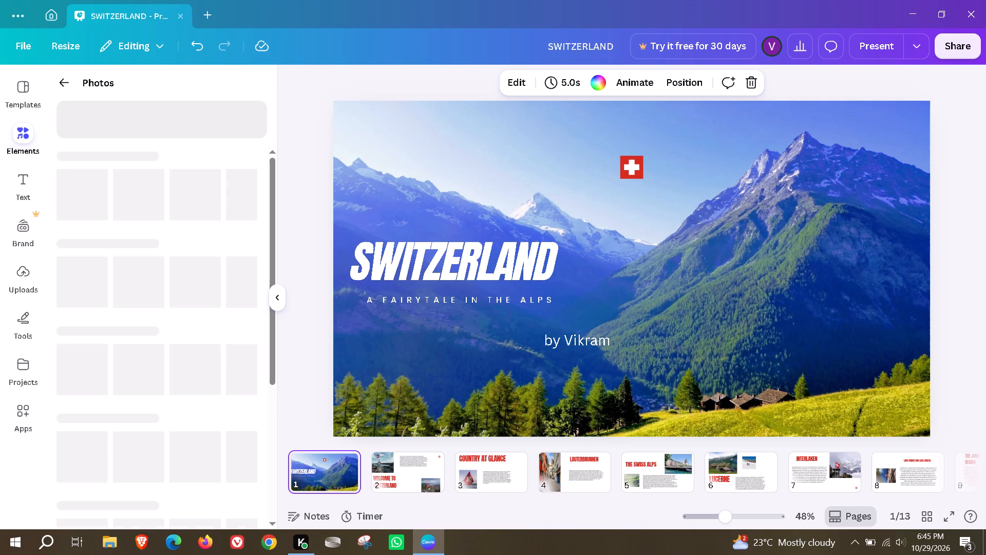
{"action": "left_click", "coordinate": [79, 110]}
{"action": "left_click", "coordinate": [89, 117]}
{"action": "type", "text": "switzerland"}
{"action": "key", "text": "Return"}
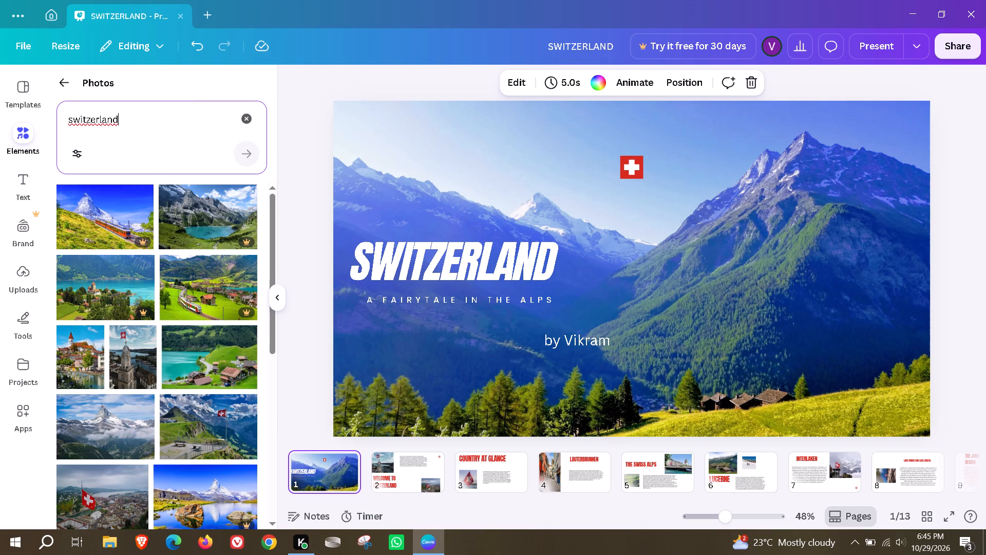
{"action": "scroll", "coordinate": [126, 343], "scroll_direction": "down", "scroll_amount": 2}
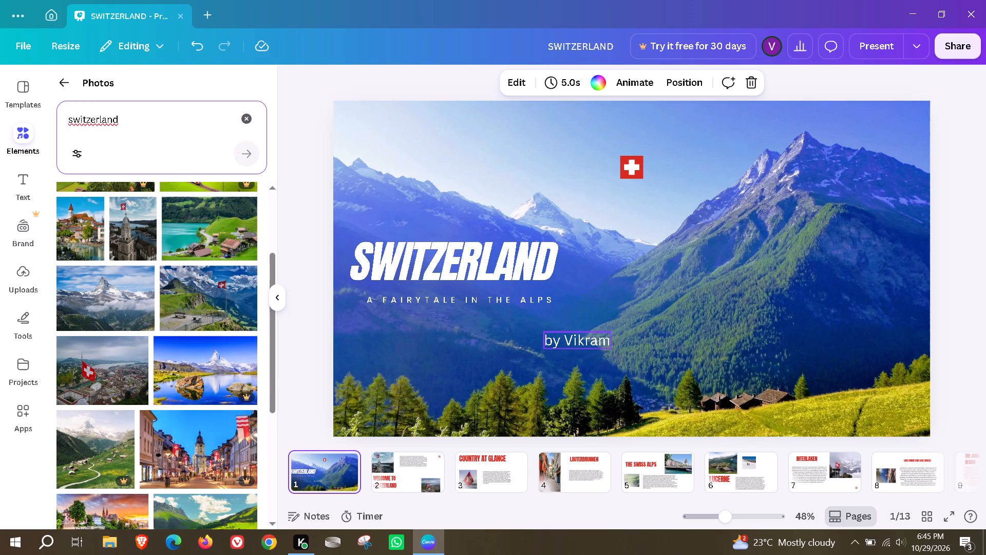
Move the presenter byline on the cover slightly up.
{"action": "left_click_drag", "start_coordinate": [591, 339], "coordinate": [593, 332]}
{"action": "left_click", "coordinate": [719, 320]}
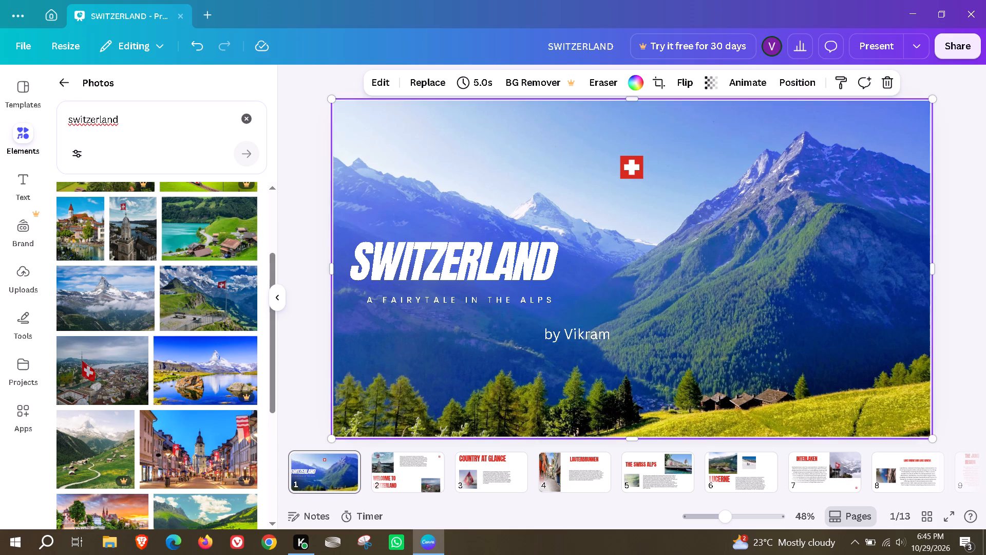
On page 2, put the WELCOME TO SWITZERLAND title on one line and reduce it to about size 56.6.
{"action": "left_click", "coordinate": [404, 476]}
{"action": "left_click", "coordinate": [532, 355]}
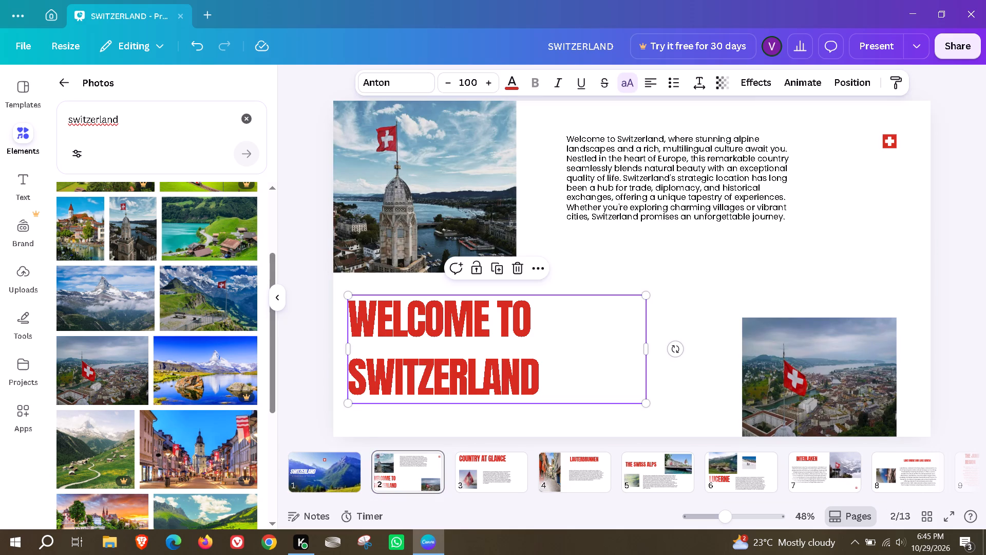
{"action": "left_click_drag", "start_coordinate": [652, 355], "coordinate": [769, 359]}
{"action": "left_click_drag", "start_coordinate": [764, 347], "coordinate": [598, 357]}
Move page 2's paragraph down and place the title above it, beside the tower photo.
{"action": "left_click_drag", "start_coordinate": [686, 196], "coordinate": [685, 252]}
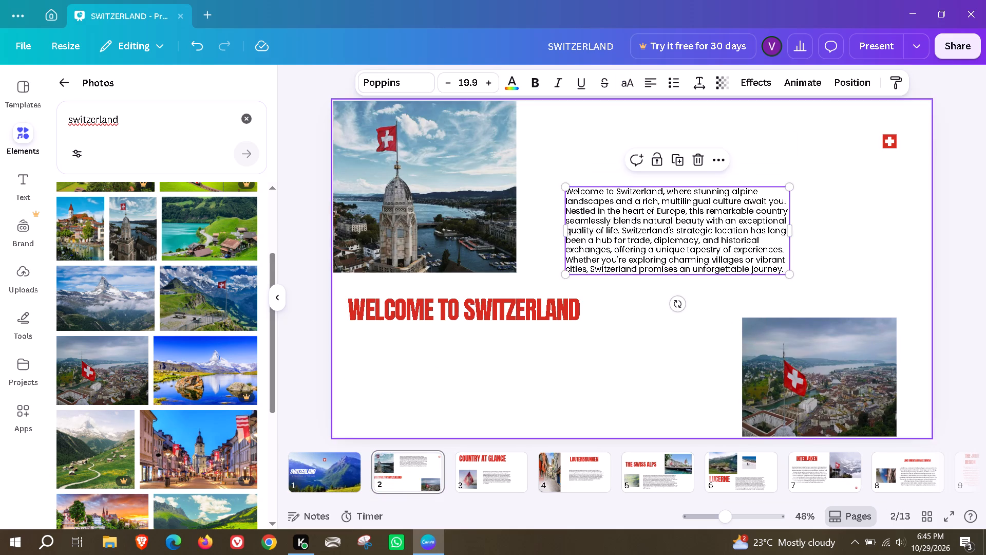
{"action": "left_click_drag", "start_coordinate": [513, 306], "coordinate": [717, 142]}
{"action": "left_click_drag", "start_coordinate": [806, 165], "coordinate": [788, 162]}
{"action": "left_click", "coordinate": [842, 210]}
{"action": "left_click_drag", "start_coordinate": [710, 153], "coordinate": [729, 144]}
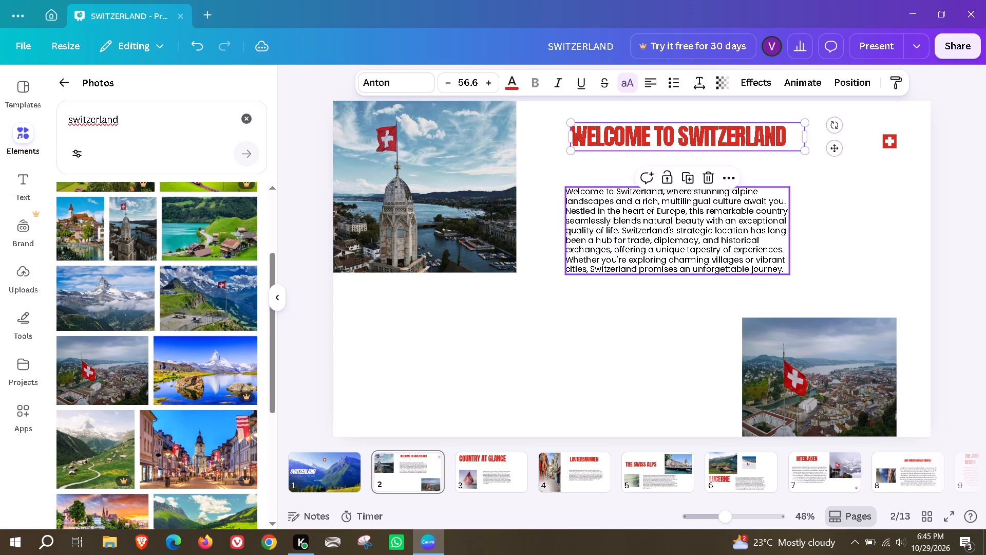
Enlarge page 2's paragraph to about size 23.8 and position it directly under the title.
{"action": "left_click_drag", "start_coordinate": [734, 239], "coordinate": [748, 227]}
{"action": "left_click_drag", "start_coordinate": [804, 262], "coordinate": [836, 308]}
{"action": "left_click_drag", "start_coordinate": [791, 252], "coordinate": [773, 236]}
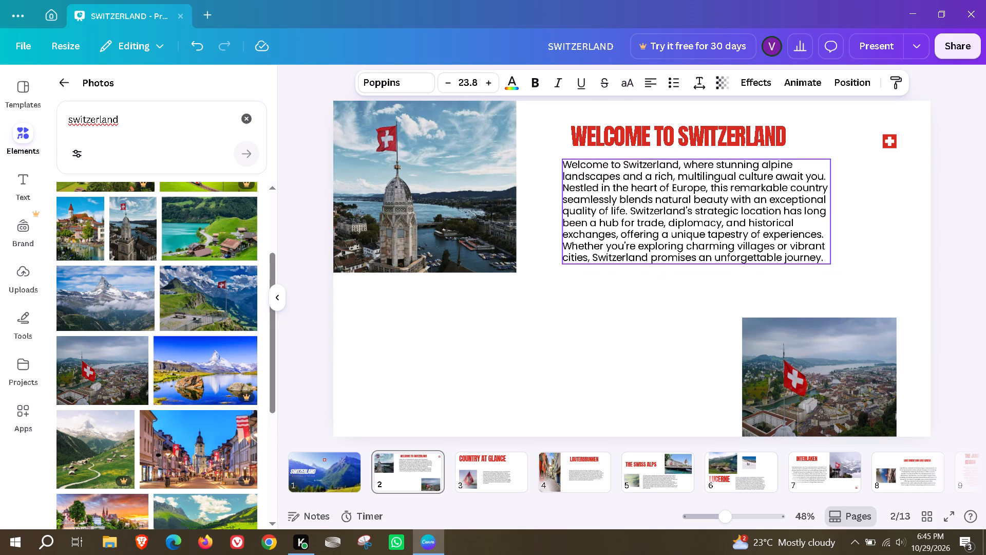
{"action": "left_click_drag", "start_coordinate": [773, 236], "coordinate": [763, 235]}
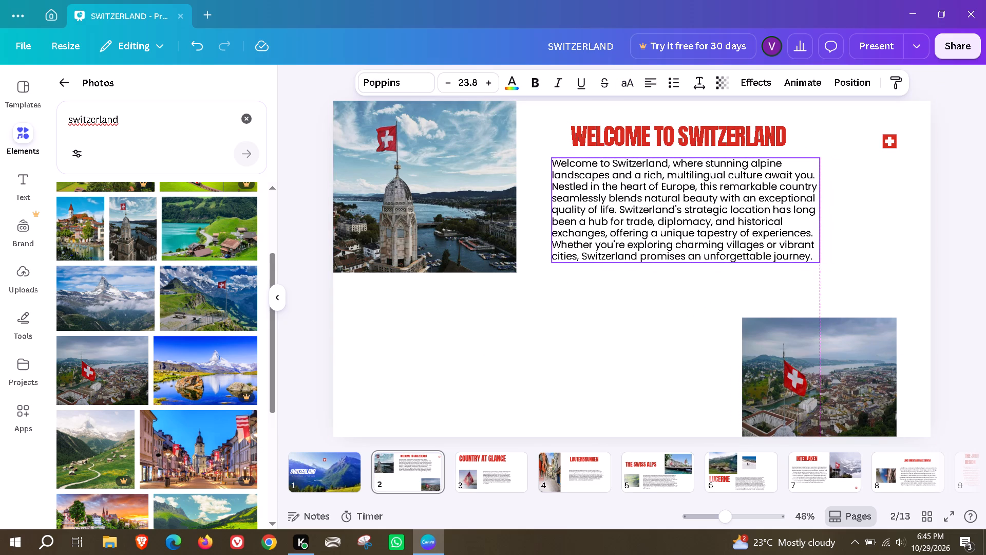
{"action": "left_click_drag", "start_coordinate": [763, 235], "coordinate": [764, 235]}
{"action": "left_click", "coordinate": [670, 351]}
Move page 2's city photo with the Swiss flag to the space beneath the tower photo.
{"action": "left_click_drag", "start_coordinate": [812, 395], "coordinate": [816, 378]}
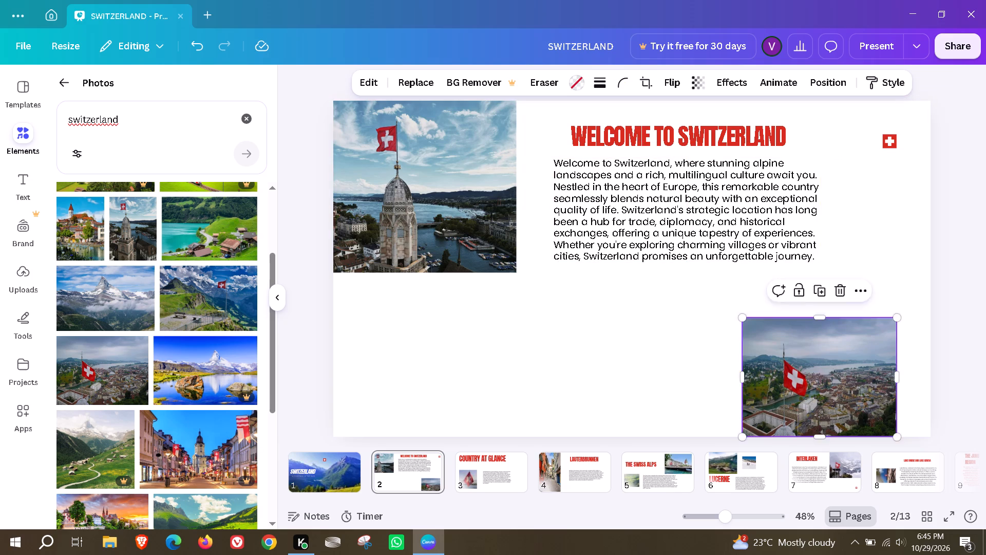
{"action": "left_click_drag", "start_coordinate": [816, 378], "coordinate": [426, 373]}
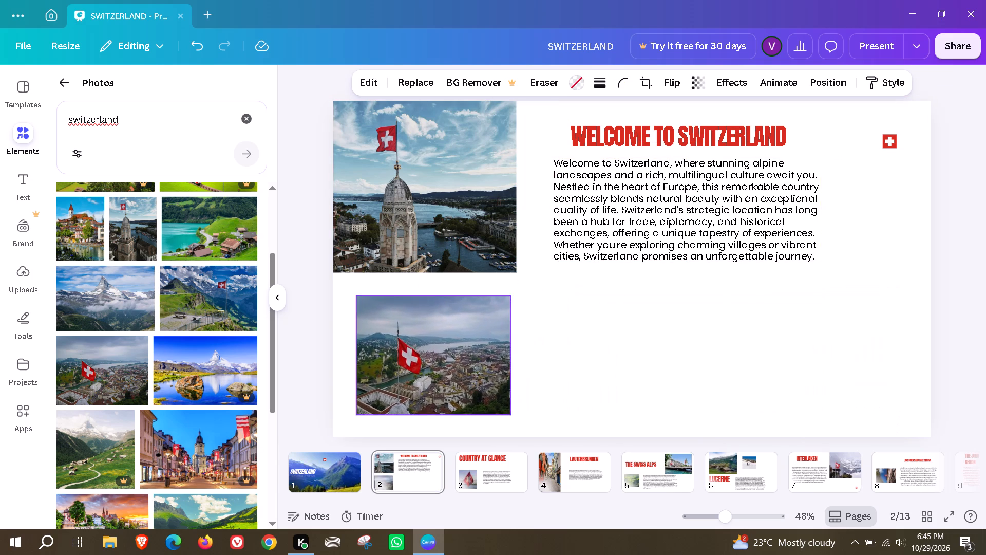
{"action": "left_click_drag", "start_coordinate": [426, 373], "coordinate": [424, 373]}
Move page 2's paragraph and title down, setting the paragraph beside the lower photo with the title above it.
{"action": "left_click_drag", "start_coordinate": [695, 242], "coordinate": [696, 375]}
{"action": "left_click_drag", "start_coordinate": [742, 144], "coordinate": [743, 262]}
Replace page 2's tower photo with the turquoise lakeside village photo, and the lower flag photo with the recommended cloudy lake-and-village photo.
{"action": "left_click_drag", "start_coordinate": [220, 244], "coordinate": [399, 217]}
{"action": "left_click_drag", "start_coordinate": [184, 306], "coordinate": [424, 356]}
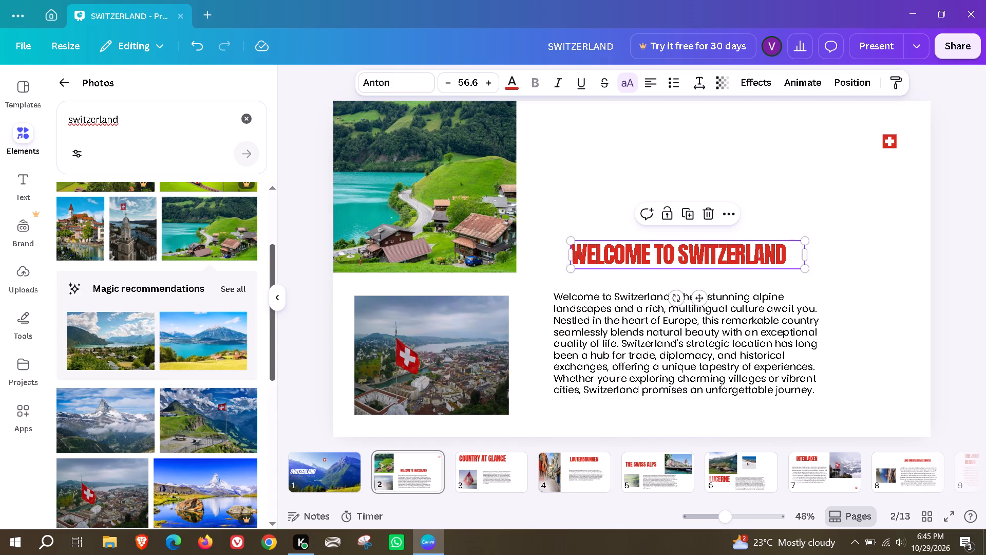
{"action": "scroll", "coordinate": [188, 358], "scroll_direction": "down", "scroll_amount": 1}
{"action": "left_click_drag", "start_coordinate": [123, 287], "coordinate": [461, 334]}
{"action": "left_click", "coordinate": [532, 374]}
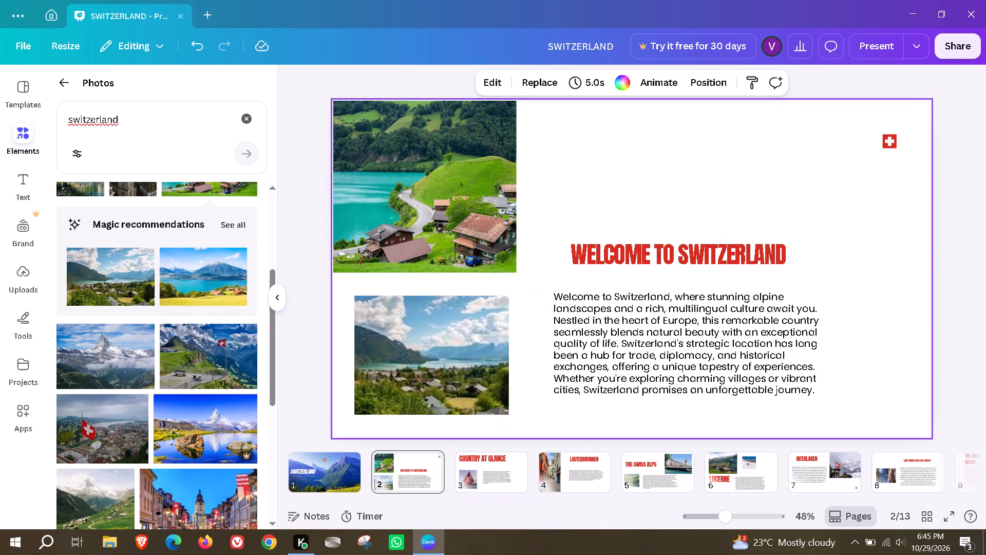
{"action": "left_click", "coordinate": [473, 369]}
{"action": "left_click", "coordinate": [543, 388]}
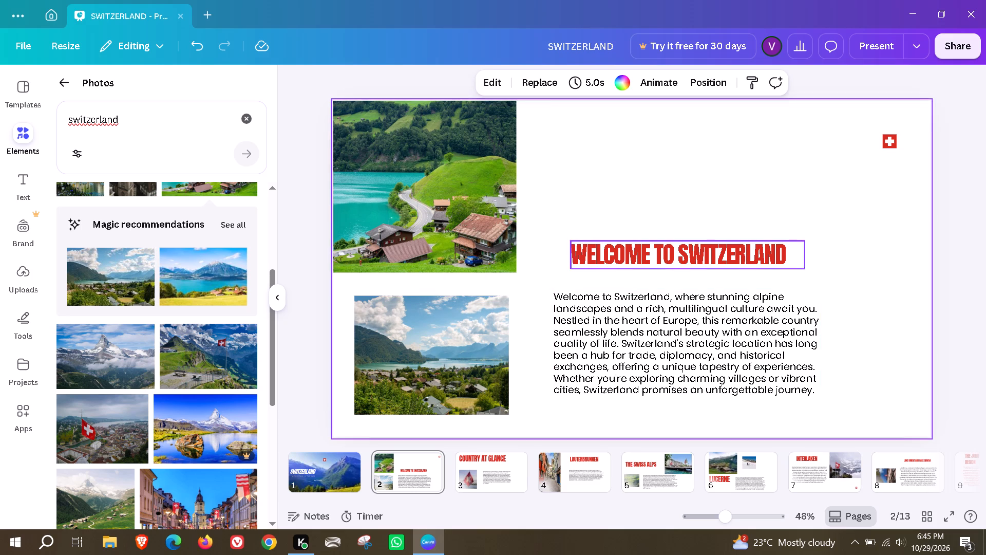
{"action": "left_click_drag", "start_coordinate": [687, 262], "coordinate": [687, 267]}
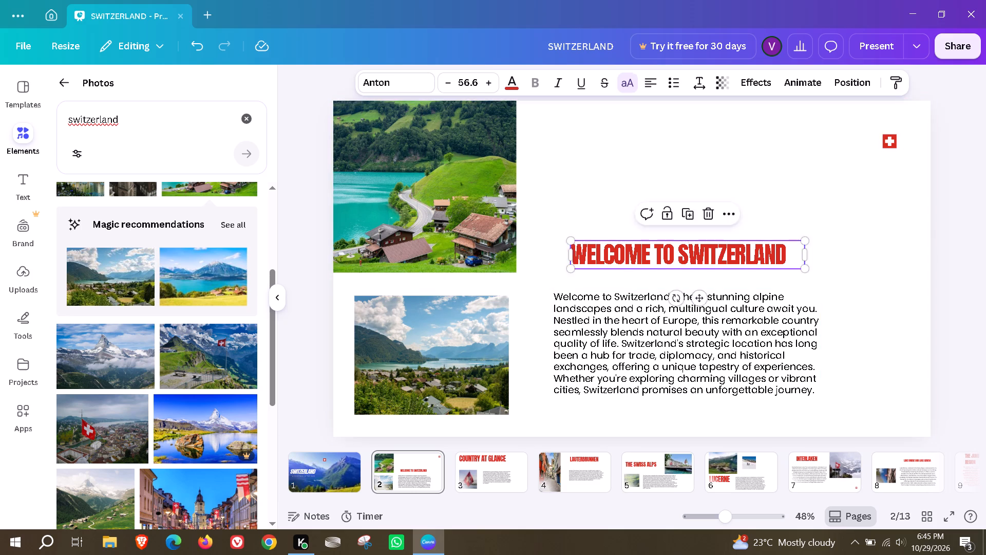
{"action": "left_click_drag", "start_coordinate": [687, 267], "coordinate": [687, 269]}
On page 3, shrink the COUNTRY AT GLANCE title to about size 55.5.
{"action": "left_click", "coordinate": [485, 475]}
{"action": "left_click", "coordinate": [587, 159]}
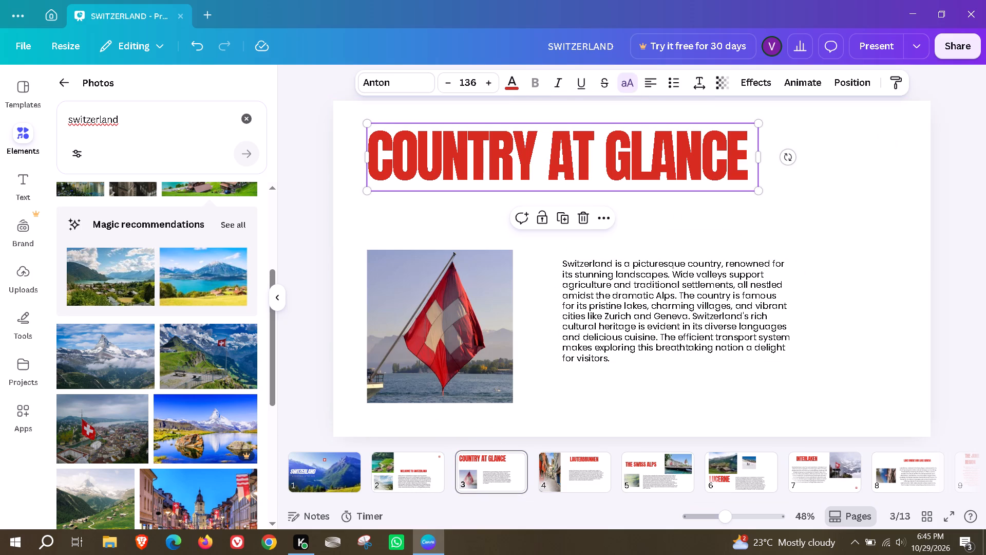
{"action": "left_click_drag", "start_coordinate": [761, 193], "coordinate": [542, 187]}
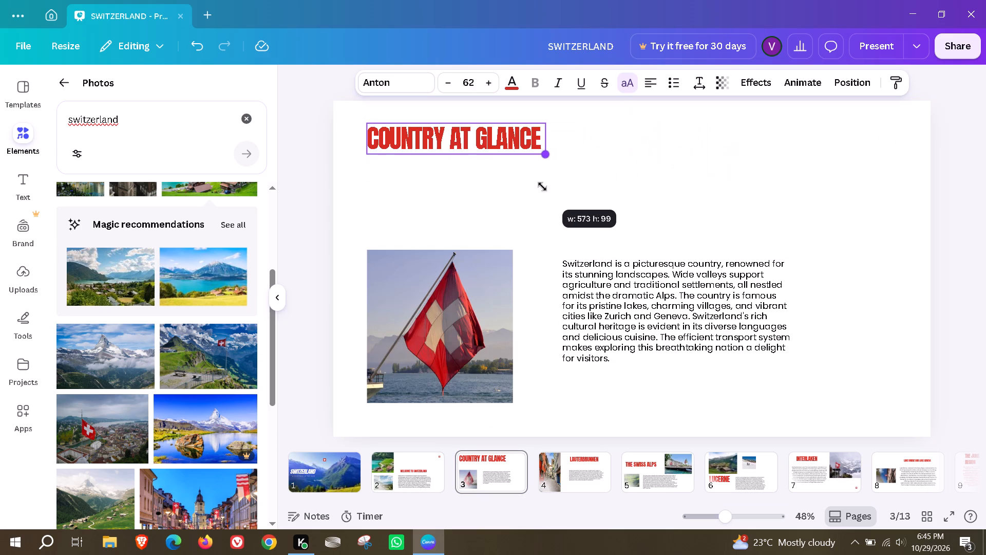
{"action": "left_click_drag", "start_coordinate": [542, 187], "coordinate": [524, 180]}
Enlarge page 3's paragraph, shift it slightly right and down, and place the title above it beside the photo.
{"action": "left_click_drag", "start_coordinate": [655, 295], "coordinate": [696, 307]}
{"action": "left_click", "coordinate": [839, 374]}
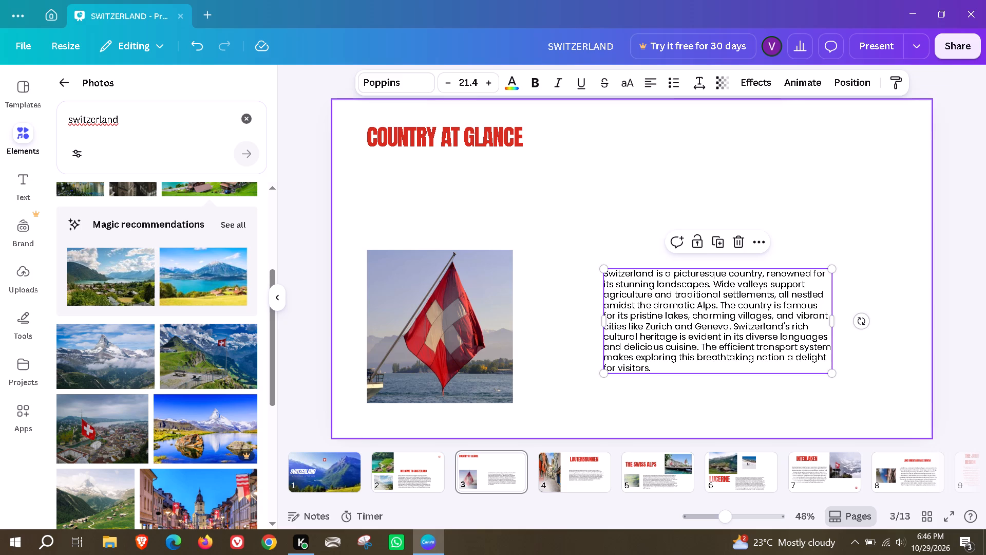
{"action": "left_click", "coordinate": [787, 330]}
{"action": "left_click_drag", "start_coordinate": [831, 372], "coordinate": [866, 409]}
{"action": "left_click_drag", "start_coordinate": [814, 350], "coordinate": [799, 350]}
{"action": "left_click_drag", "start_coordinate": [505, 137], "coordinate": [780, 235]}
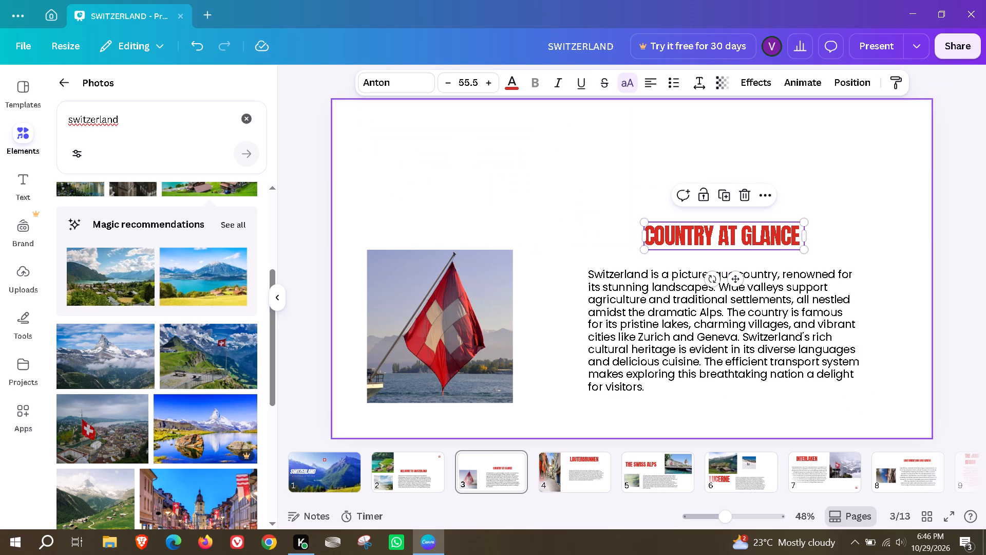
Shift page 3's flag photo slightly toward the text and replace it with the mountain viewpoint photo showing a Swiss flag.
{"action": "left_click_drag", "start_coordinate": [481, 319], "coordinate": [506, 306]}
{"action": "scroll", "coordinate": [82, 341], "scroll_direction": "down", "scroll_amount": 3}
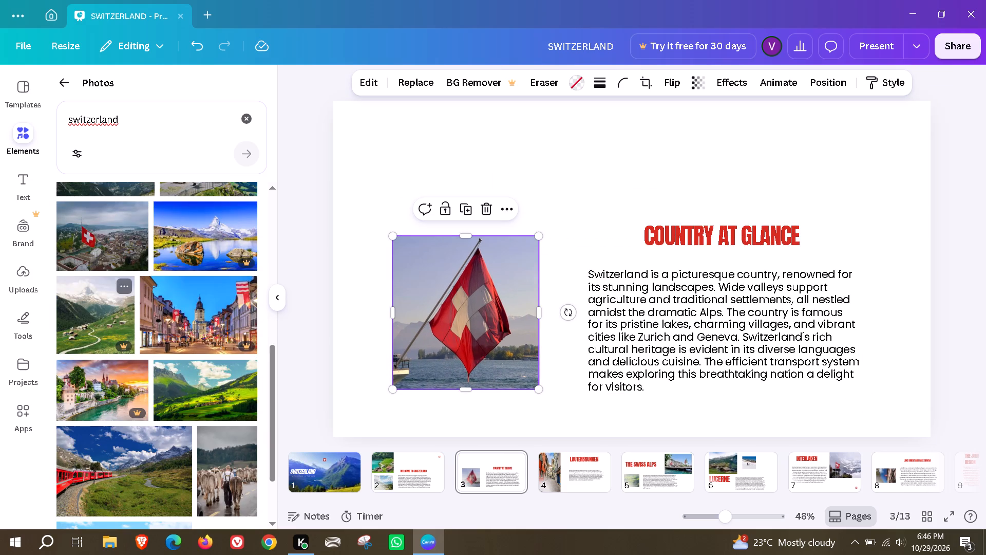
{"action": "scroll", "coordinate": [161, 301], "scroll_direction": "up", "scroll_amount": 1}
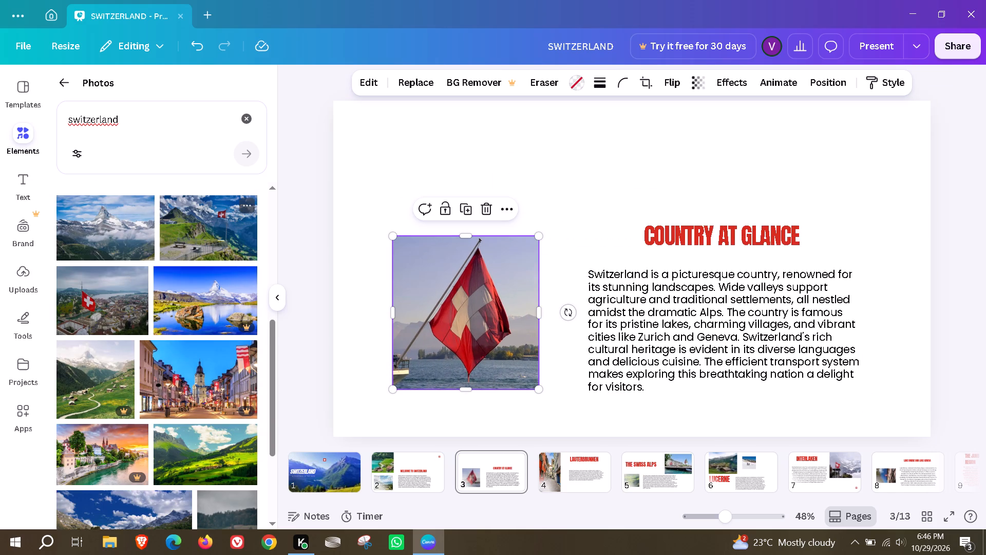
{"action": "left_click_drag", "start_coordinate": [208, 230], "coordinate": [461, 312]}
{"action": "scroll", "coordinate": [136, 380], "scroll_direction": "down", "scroll_amount": 2}
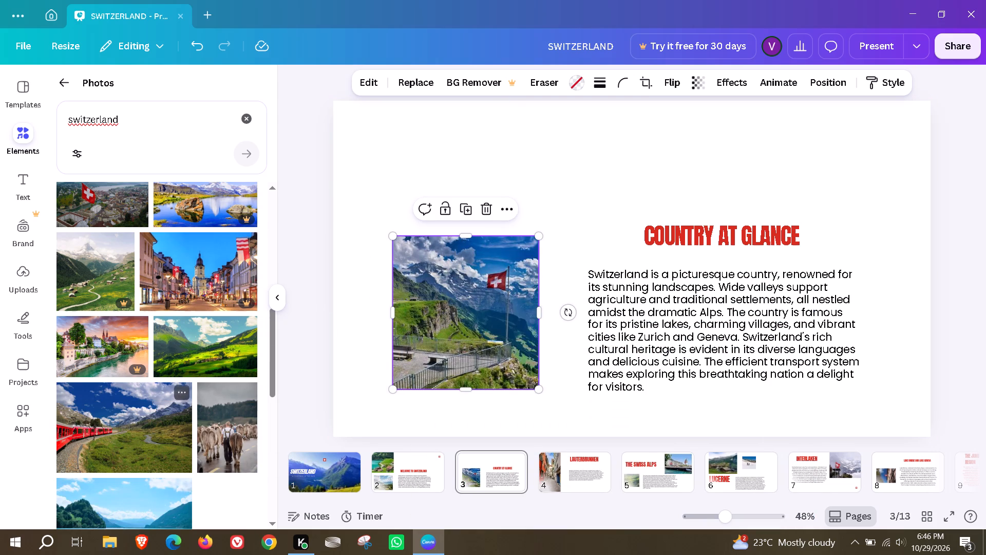
{"action": "scroll", "coordinate": [224, 400], "scroll_direction": "down", "scroll_amount": 2}
On page 4, shrink the LAUTERBRUNNEN title to about size 59.4 and move the paragraph down with the title directly above it.
{"action": "left_click", "coordinate": [586, 479]}
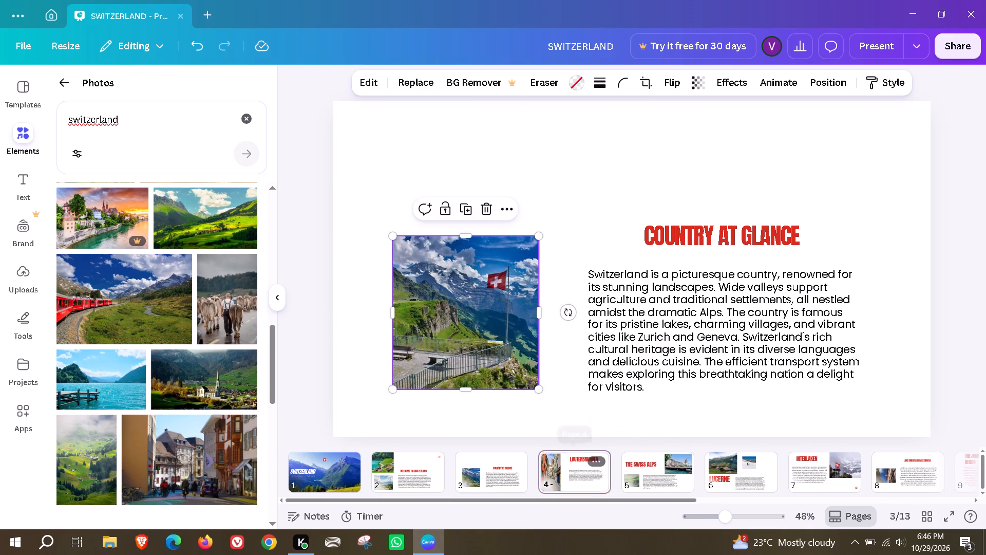
{"action": "left_click", "coordinate": [679, 176]}
{"action": "left_click_drag", "start_coordinate": [838, 192], "coordinate": [735, 181]}
{"action": "left_click_drag", "start_coordinate": [678, 158], "coordinate": [730, 224]}
{"action": "left_click_drag", "start_coordinate": [736, 282], "coordinate": [734, 339]}
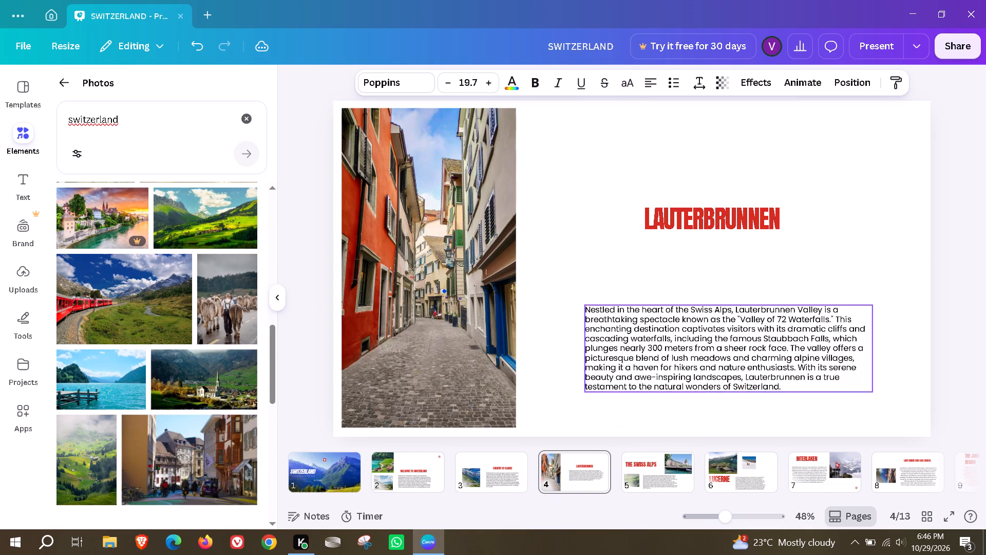
{"action": "left_click_drag", "start_coordinate": [734, 339], "coordinate": [726, 333]}
{"action": "left_click_drag", "start_coordinate": [747, 218], "coordinate": [748, 269]}
Search the photo library for "lauterbrunnen".
{"action": "left_click_drag", "start_coordinate": [124, 113], "coordinate": [92, 116]}
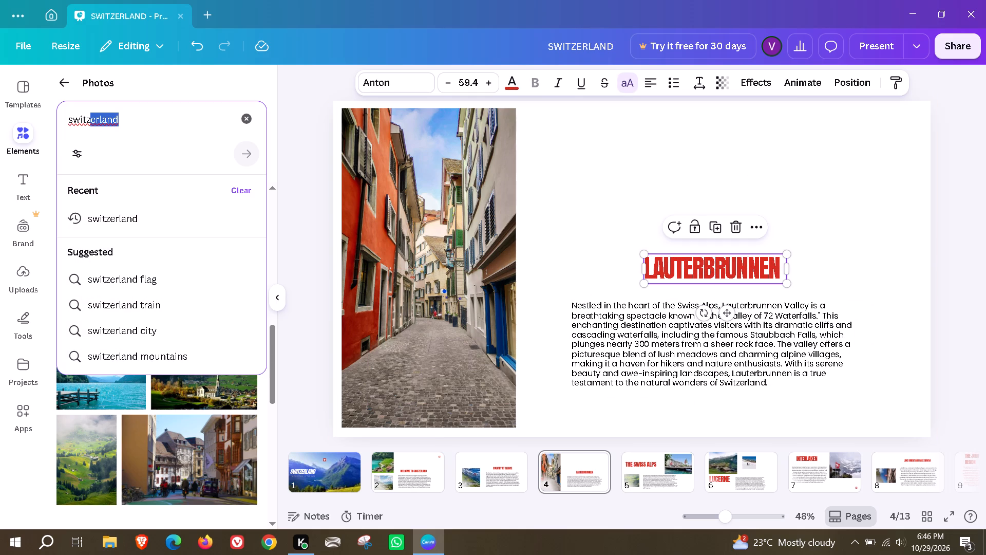
{"action": "left_click_drag", "start_coordinate": [92, 116], "coordinate": [62, 116]}
{"action": "type", "text": "la"}
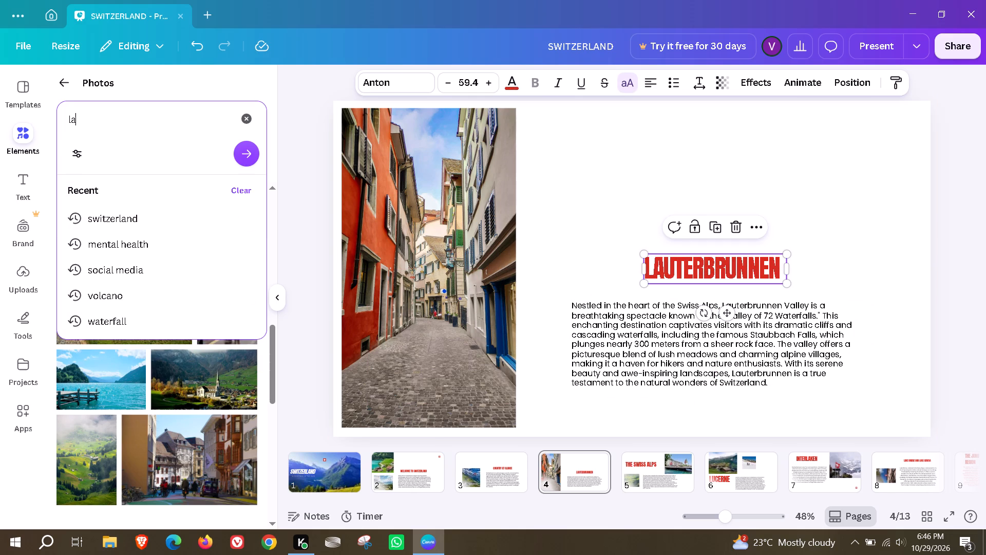
{"action": "key", "text": "u"}
{"action": "type", "text": "ter"}
{"action": "left_click", "coordinate": [101, 221]}
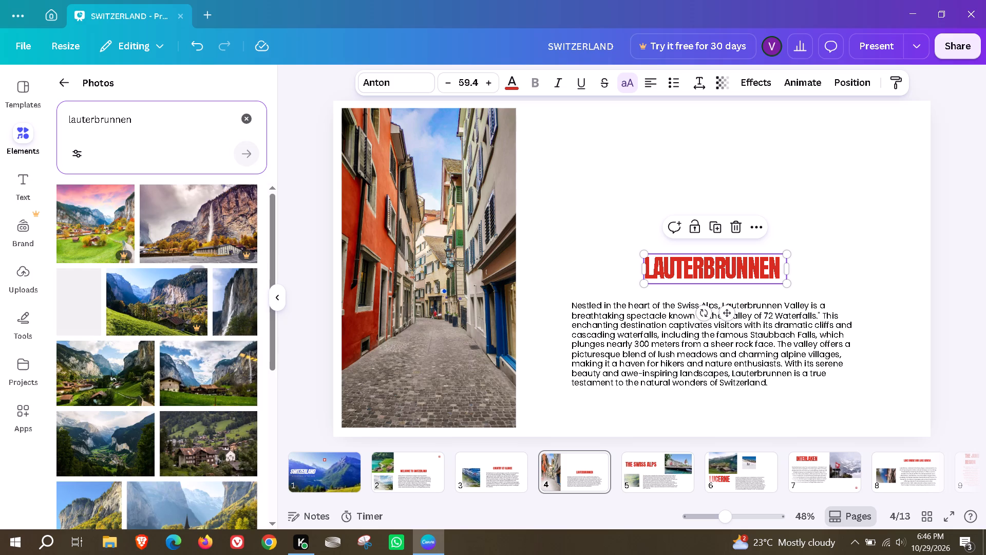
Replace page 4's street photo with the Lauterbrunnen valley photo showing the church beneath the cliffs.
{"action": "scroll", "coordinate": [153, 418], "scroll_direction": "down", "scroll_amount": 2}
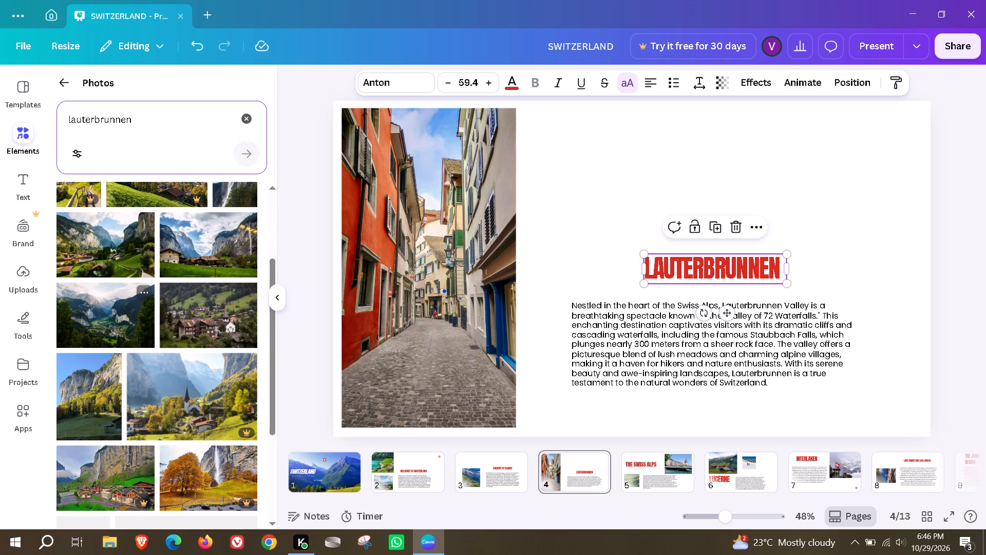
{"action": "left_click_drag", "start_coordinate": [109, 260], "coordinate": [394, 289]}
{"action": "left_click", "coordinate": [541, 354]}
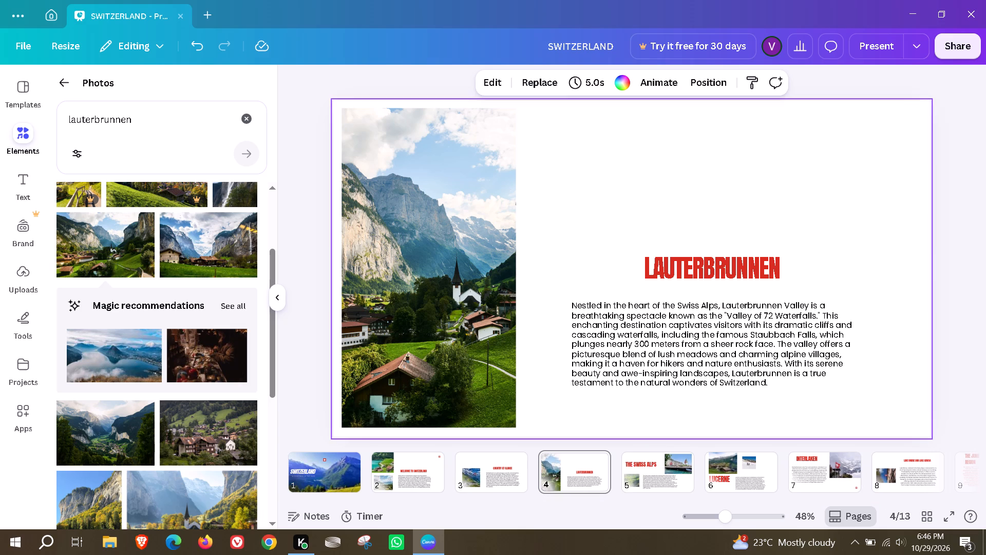
Fill page 4's photo frame with the photo of wooden chalets on a green wooded hillside.
{"action": "scroll", "coordinate": [202, 371], "scroll_direction": "down", "scroll_amount": 1}
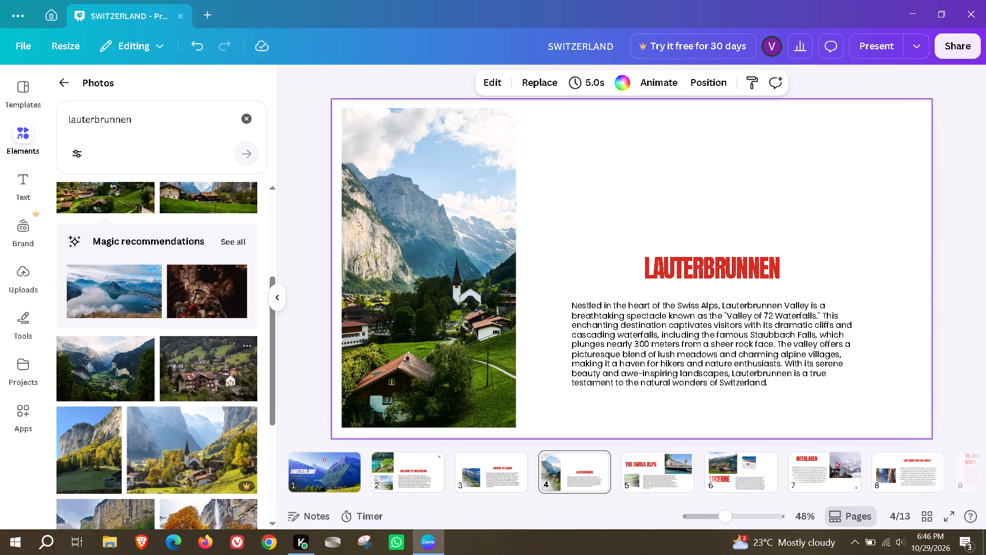
{"action": "left_click_drag", "start_coordinate": [213, 376], "coordinate": [456, 382]}
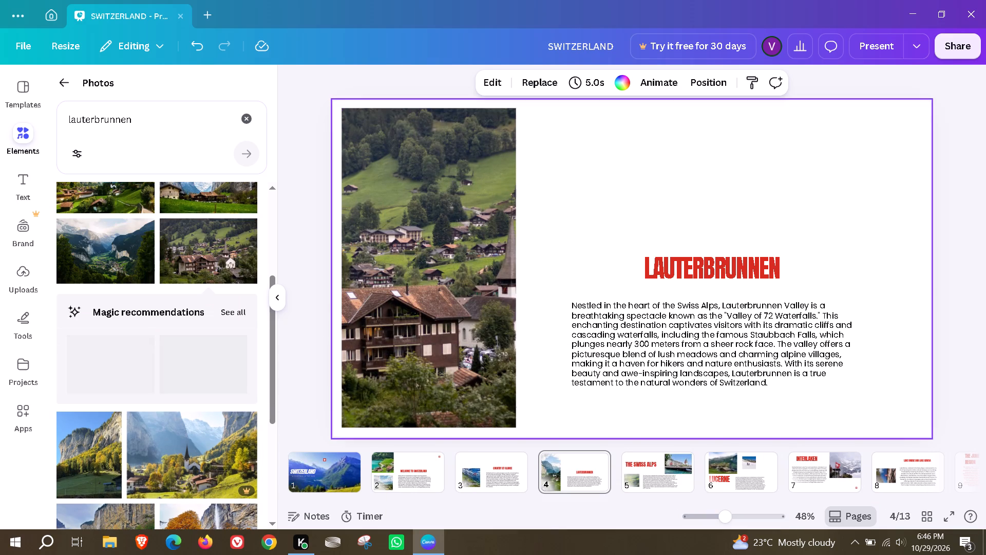
{"action": "left_click", "coordinate": [536, 374]}
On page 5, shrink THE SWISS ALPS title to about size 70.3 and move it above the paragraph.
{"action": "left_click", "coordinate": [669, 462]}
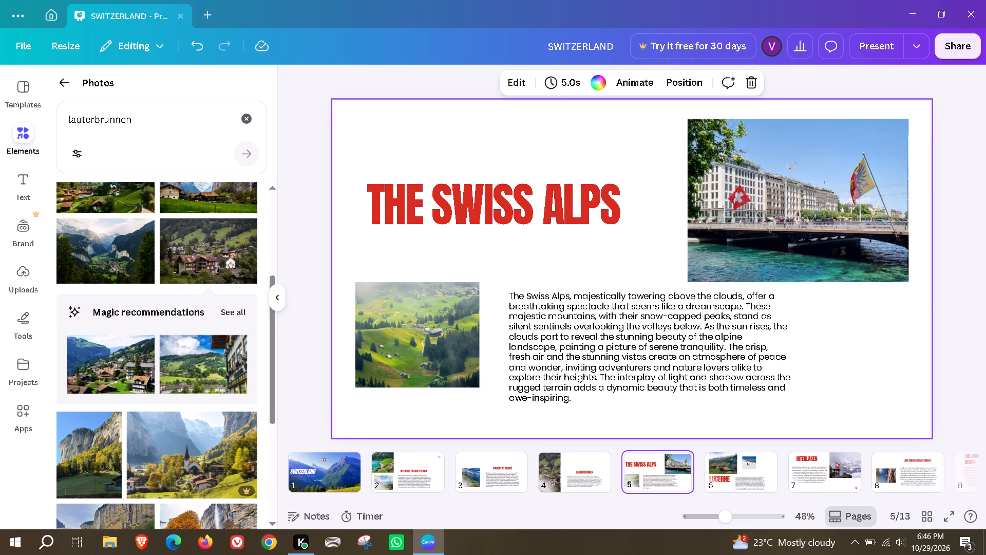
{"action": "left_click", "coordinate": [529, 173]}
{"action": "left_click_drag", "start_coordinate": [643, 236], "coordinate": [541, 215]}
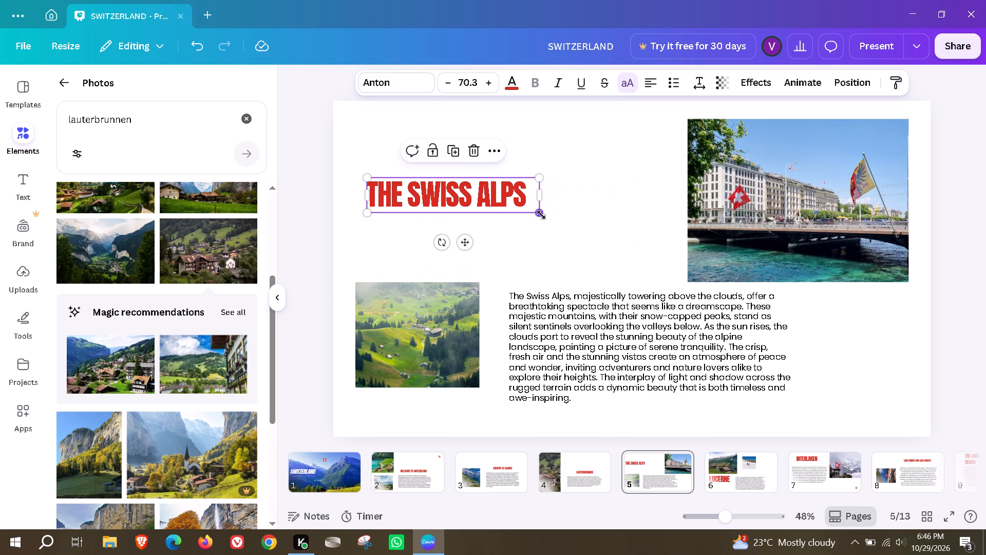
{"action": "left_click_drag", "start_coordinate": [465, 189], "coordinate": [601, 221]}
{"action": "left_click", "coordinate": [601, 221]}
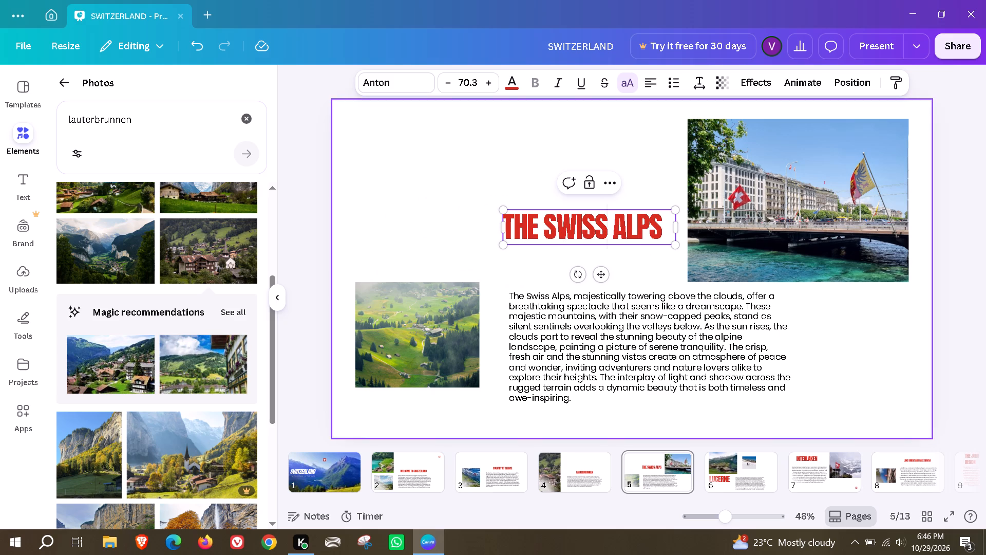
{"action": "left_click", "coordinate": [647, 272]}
Rearrange page 5 with the city bridge photo above the meadow photo on the left, and the title and paragraph on the right.
{"action": "left_click_drag", "start_coordinate": [835, 201], "coordinate": [503, 203]}
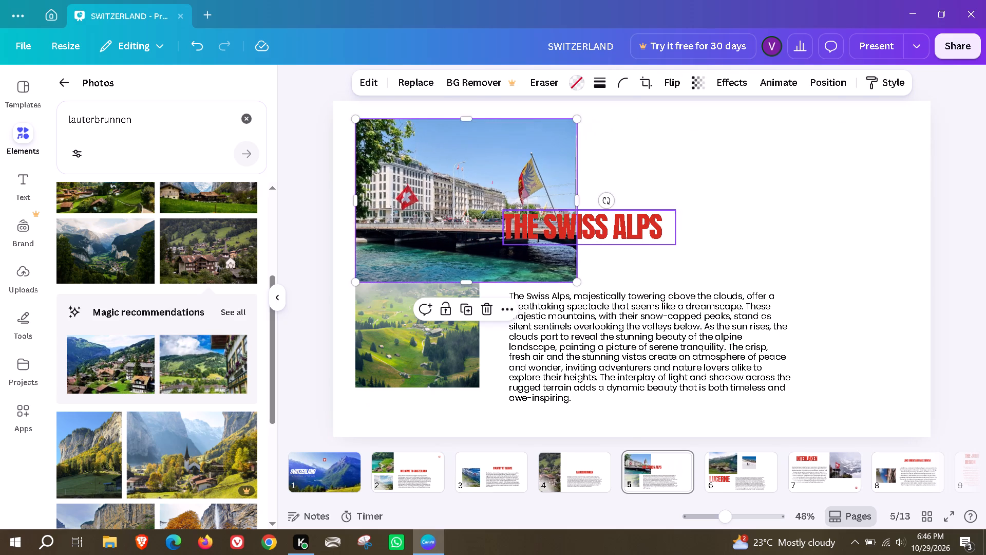
{"action": "left_click_drag", "start_coordinate": [654, 235], "coordinate": [769, 239]}
{"action": "left_click_drag", "start_coordinate": [526, 214], "coordinate": [540, 211]}
{"action": "left_click_drag", "start_coordinate": [447, 328], "coordinate": [459, 332]}
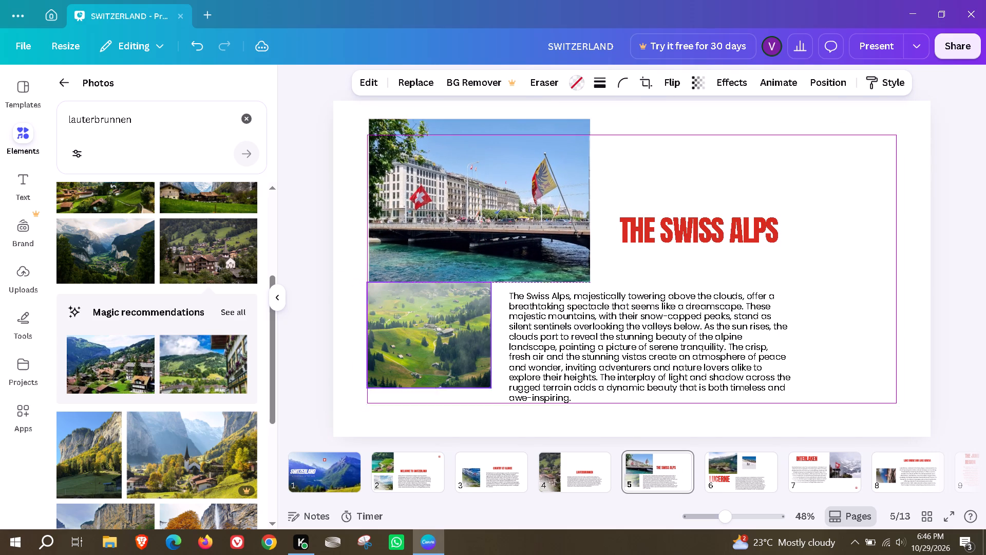
{"action": "left_click_drag", "start_coordinate": [459, 332], "coordinate": [473, 347]}
{"action": "left_click_drag", "start_coordinate": [648, 337], "coordinate": [737, 333]}
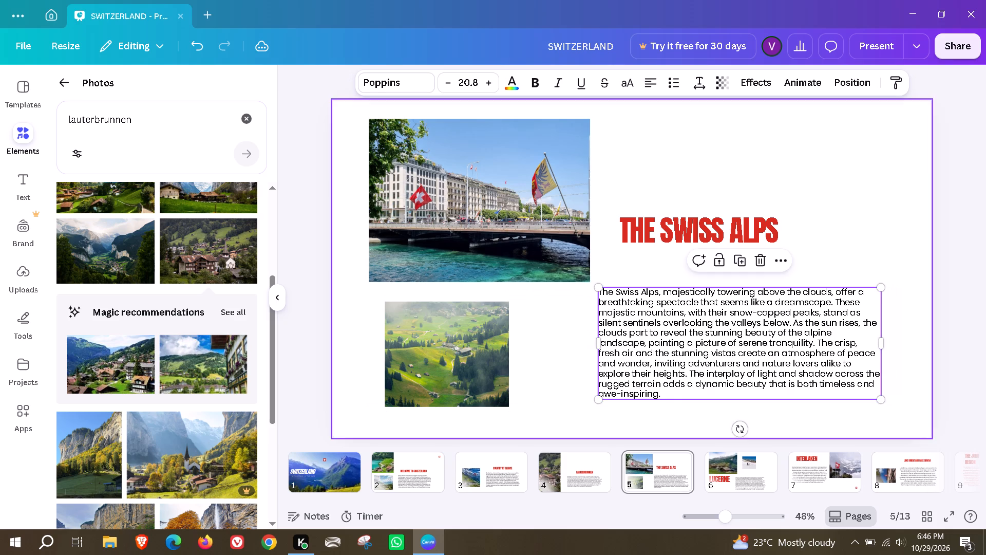
Enlarge page 5's meadow photo and position it just beneath the city bridge photo.
{"action": "left_click", "coordinate": [468, 342]}
{"action": "left_click_drag", "start_coordinate": [510, 409], "coordinate": [575, 437]}
{"action": "left_click_drag", "start_coordinate": [513, 392], "coordinate": [523, 379]}
{"action": "left_click_drag", "start_coordinate": [483, 441], "coordinate": [483, 424]}
{"action": "left_click", "coordinate": [514, 391]}
Shrink page 5's title to about size 44.6 and center it just above the paragraph.
{"action": "left_click_drag", "start_coordinate": [677, 244], "coordinate": [710, 262]}
{"action": "left_click_drag", "start_coordinate": [826, 264], "coordinate": [819, 263]}
{"action": "left_click_drag", "start_coordinate": [819, 269], "coordinate": [786, 260]}
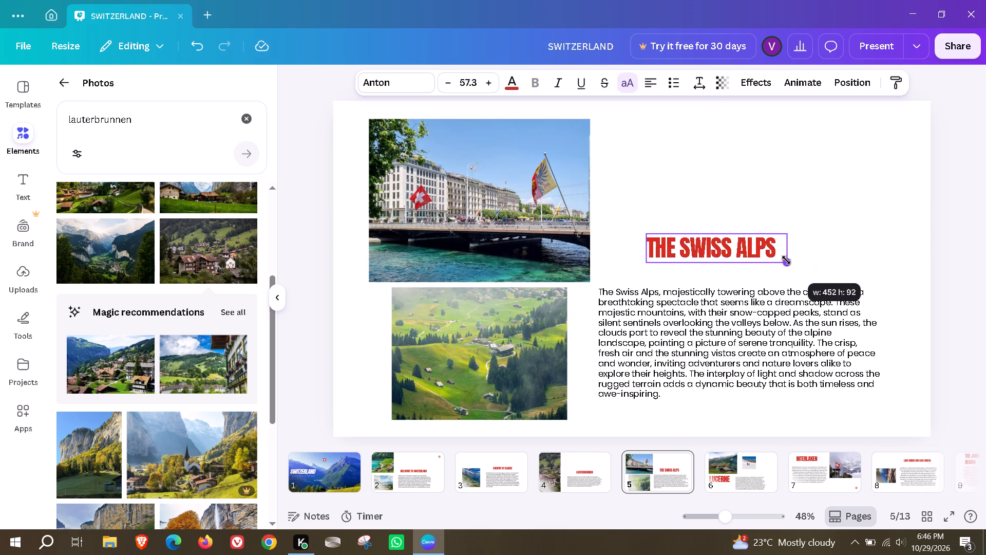
{"action": "left_click_drag", "start_coordinate": [786, 260], "coordinate": [758, 246]}
{"action": "left_click_drag", "start_coordinate": [711, 245], "coordinate": [751, 265]}
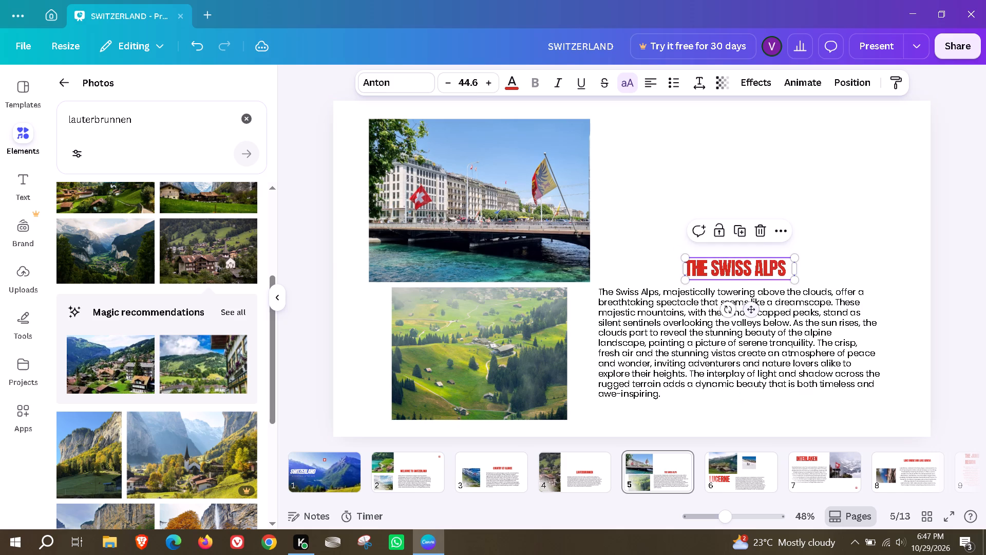
Enlarge page 5's paragraph to about size 21.5, place it slightly lower, and nudge the title down close above it.
{"action": "left_click", "coordinate": [748, 337]}
{"action": "left_click_drag", "start_coordinate": [883, 403], "coordinate": [890, 416]}
{"action": "left_click", "coordinate": [821, 371]}
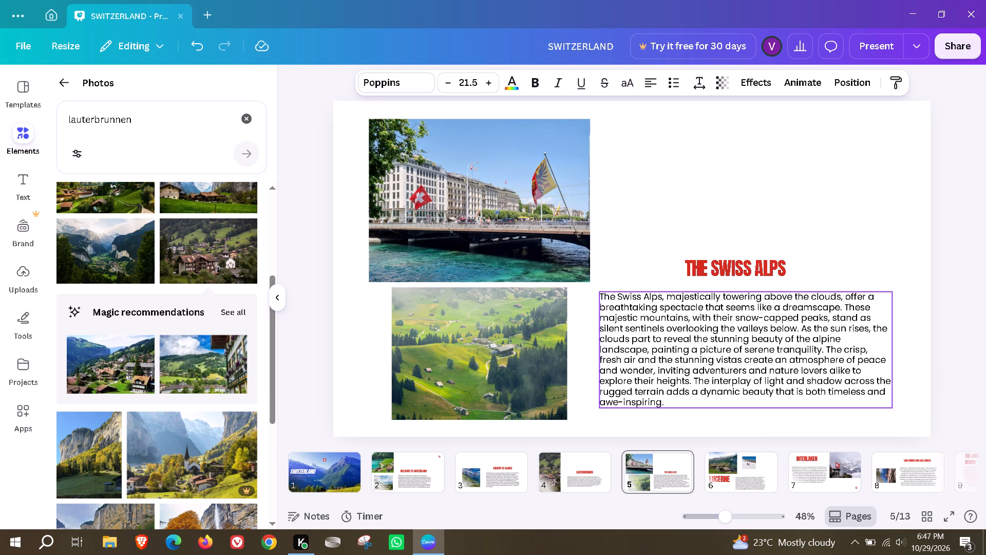
{"action": "left_click", "coordinate": [816, 271]}
{"action": "left_click_drag", "start_coordinate": [739, 270], "coordinate": [743, 275]}
{"action": "left_click", "coordinate": [802, 411]}
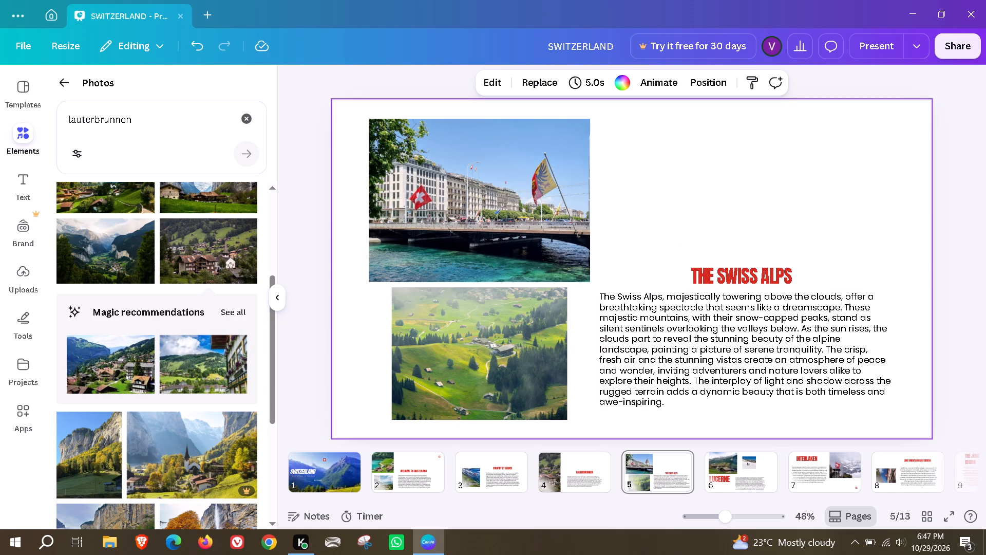
Search the photos for "swiss alps" and replace page 5's city bridge photo with the snowy mountain range above the clouds.
{"action": "left_click_drag", "start_coordinate": [135, 117], "coordinate": [70, 109]}
{"action": "key", "text": "BackSpace"}
{"action": "key", "text": "BackSpace"}
{"action": "key", "text": "BackSpace"}
{"action": "key", "text": "BackSpace"}
{"action": "key", "text": "BackSpace"}
{"action": "key", "text": "BackSpace"}
{"action": "key", "text": "BackSpace"}
{"action": "type", "text": "swiss a"}
{"action": "type", "text": "lps"}
{"action": "key", "text": "Return"}
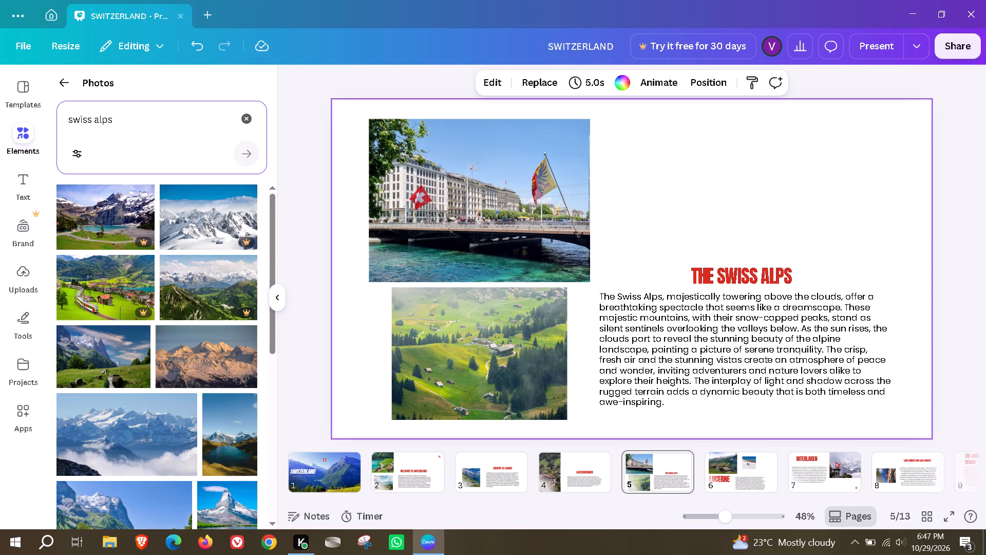
{"action": "scroll", "coordinate": [146, 404], "scroll_direction": "down", "scroll_amount": 1}
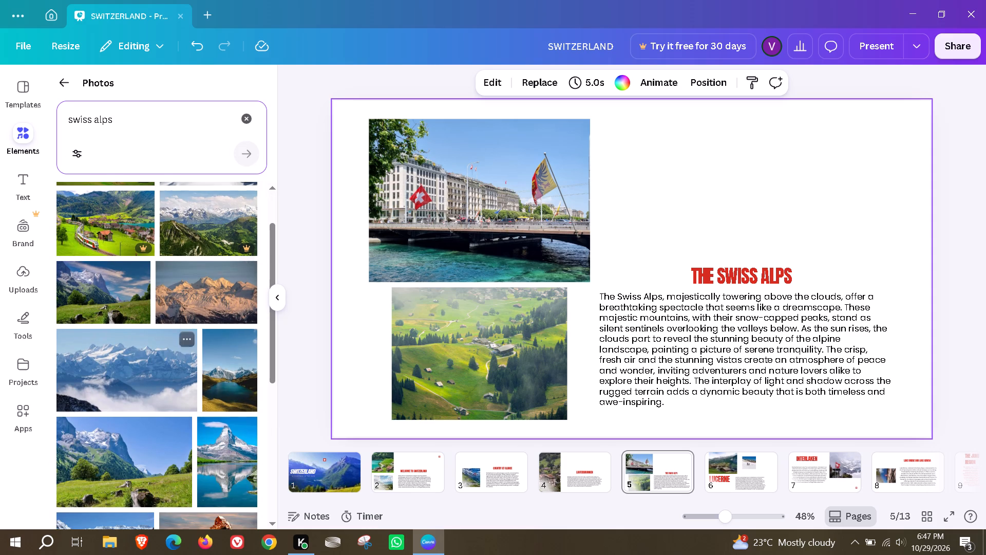
{"action": "left_click_drag", "start_coordinate": [131, 375], "coordinate": [478, 182]}
Replace page 5's lower meadow photo with the recommended photo of a dark mountain shrouded in cloud.
{"action": "scroll", "coordinate": [117, 435], "scroll_direction": "down", "scroll_amount": 1}
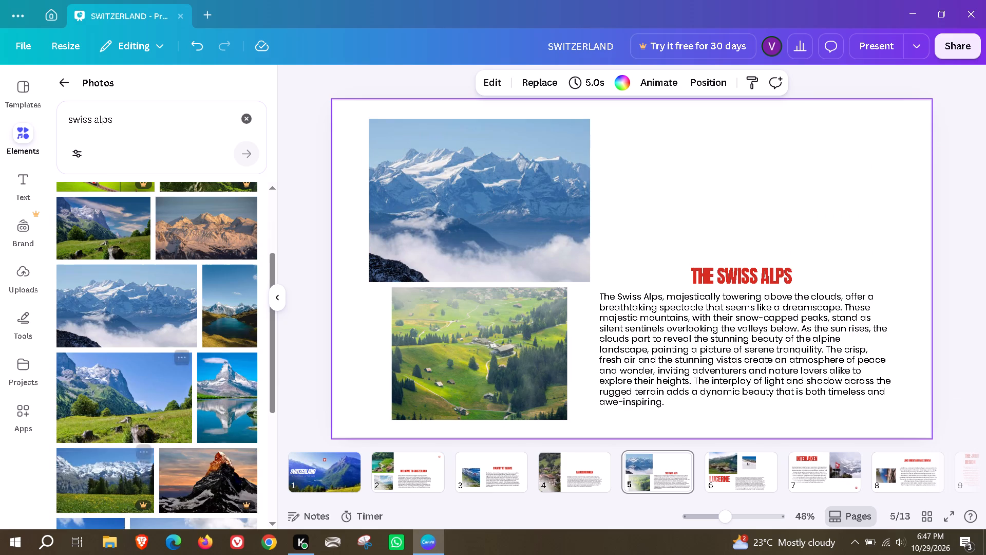
{"action": "scroll", "coordinate": [174, 442], "scroll_direction": "down", "scroll_amount": 2}
{"action": "left_click_drag", "start_coordinate": [166, 312], "coordinate": [452, 340]}
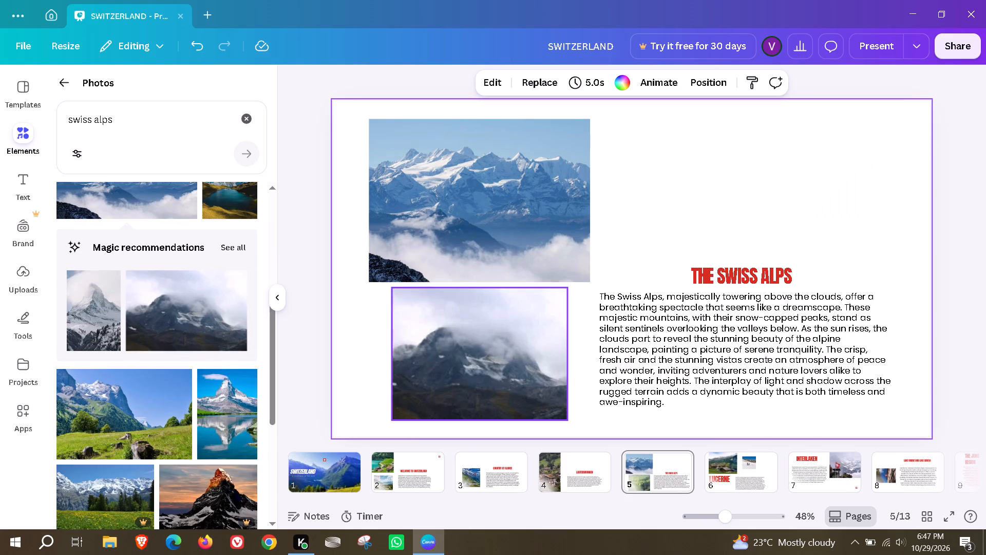
{"action": "left_click", "coordinate": [472, 367]}
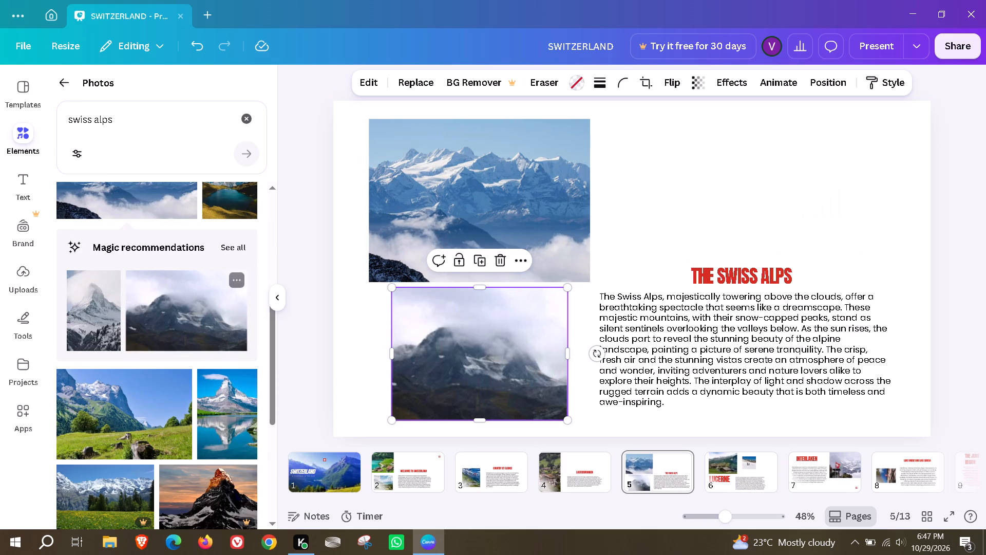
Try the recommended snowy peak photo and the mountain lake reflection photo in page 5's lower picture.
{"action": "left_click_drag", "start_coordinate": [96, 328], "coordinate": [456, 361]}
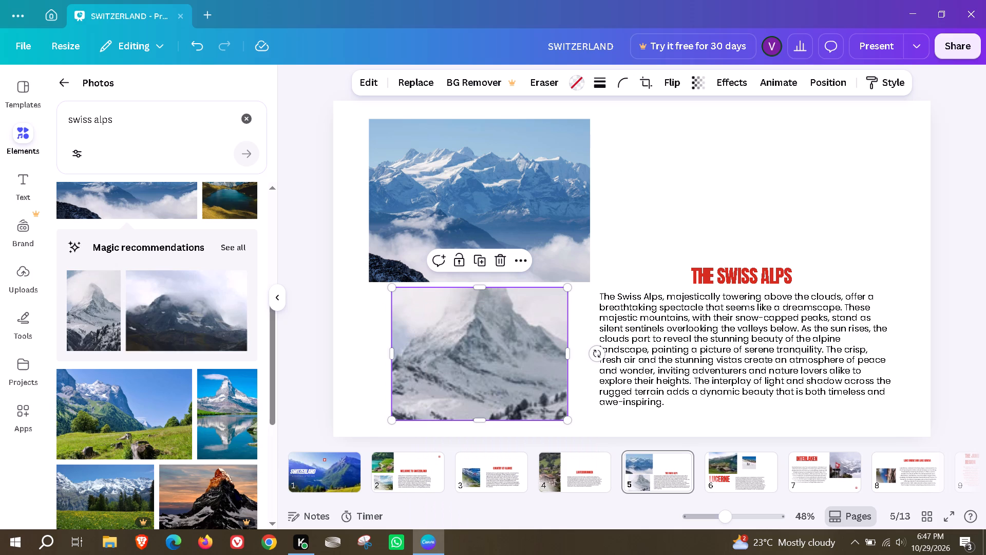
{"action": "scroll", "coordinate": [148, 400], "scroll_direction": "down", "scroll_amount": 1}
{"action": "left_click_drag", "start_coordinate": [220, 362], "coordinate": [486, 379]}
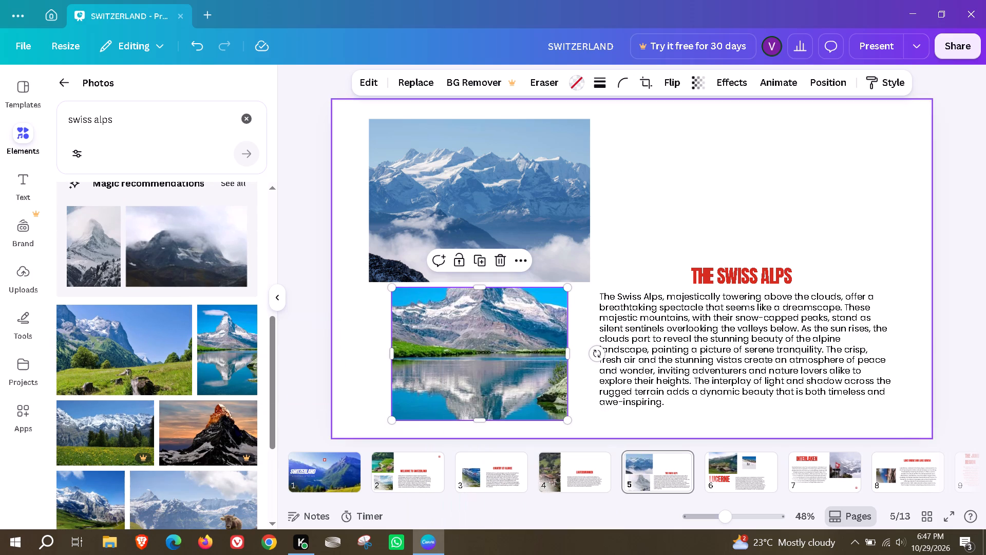
Replace page 5's lower photo with the green valley view of a lakeside village under a cloudy sky.
{"action": "scroll", "coordinate": [141, 391], "scroll_direction": "down", "scroll_amount": 2}
{"action": "scroll", "coordinate": [179, 457], "scroll_direction": "down", "scroll_amount": 1}
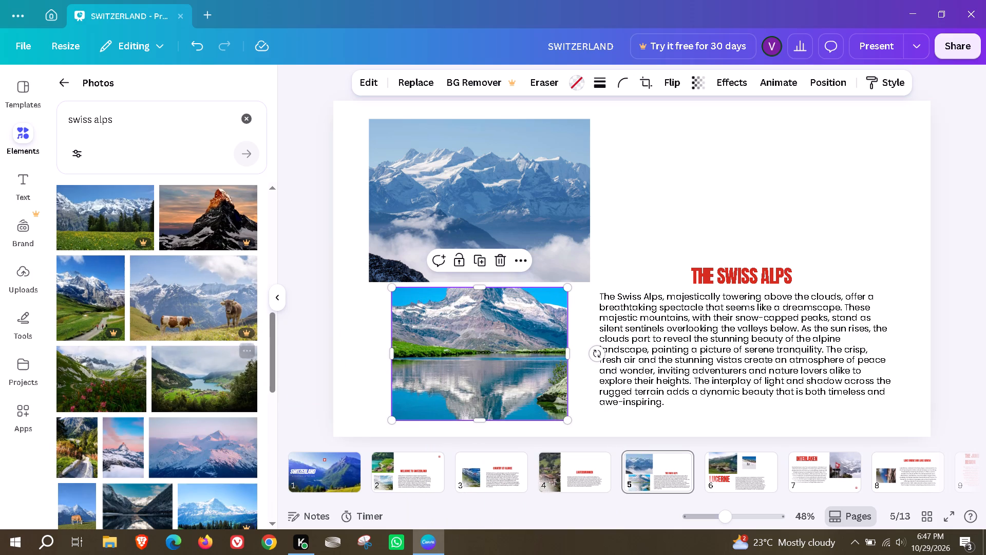
{"action": "left_click_drag", "start_coordinate": [217, 381], "coordinate": [445, 366]}
{"action": "left_click", "coordinate": [347, 371]}
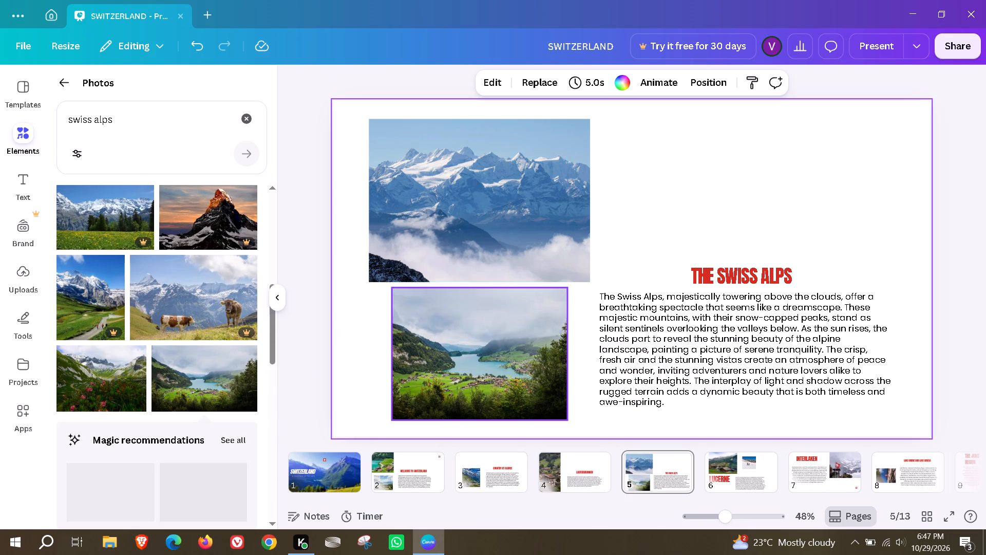
On page 6, move the LUCERNE title above the paragraph and the small snow hikers photo below the village photo.
{"action": "left_click", "coordinate": [724, 471]}
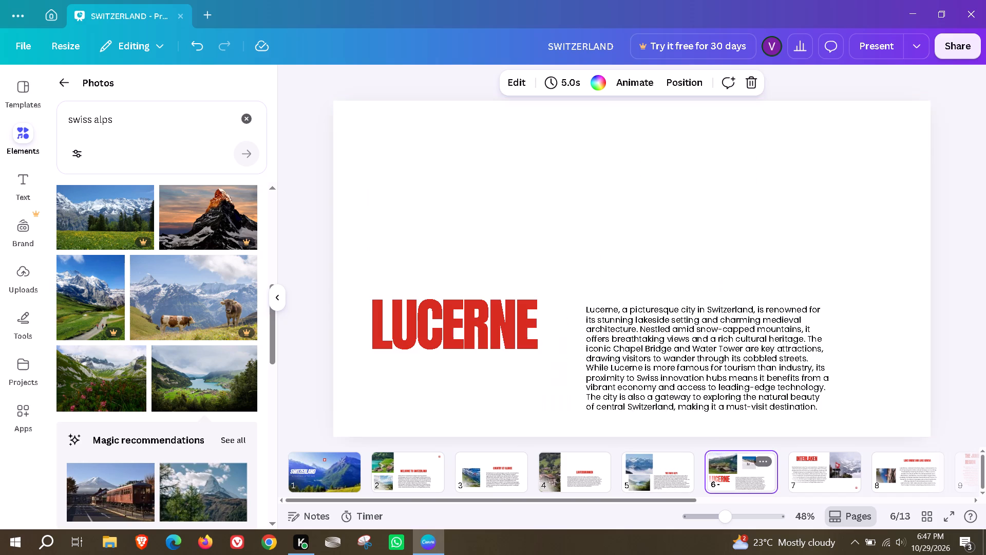
{"action": "left_click_drag", "start_coordinate": [494, 318], "coordinate": [769, 258]}
{"action": "left_click_drag", "start_coordinate": [703, 191], "coordinate": [473, 360]}
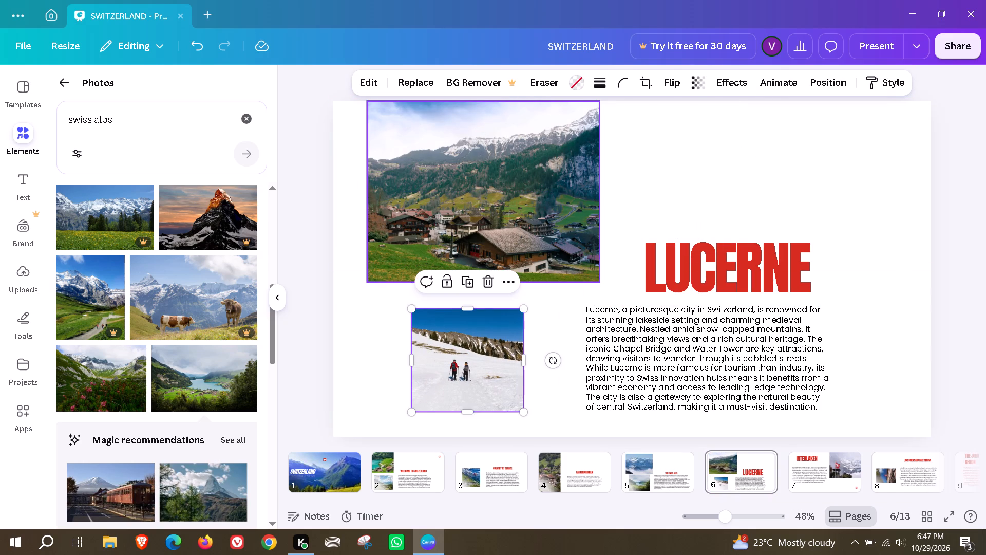
Shrink page 6's village photo and shift it down, clear of the page's top edge.
{"action": "left_click", "coordinate": [577, 254]}
{"action": "left_click_drag", "start_coordinate": [600, 283], "coordinate": [549, 253]}
{"action": "left_click_drag", "start_coordinate": [514, 191], "coordinate": [525, 226]}
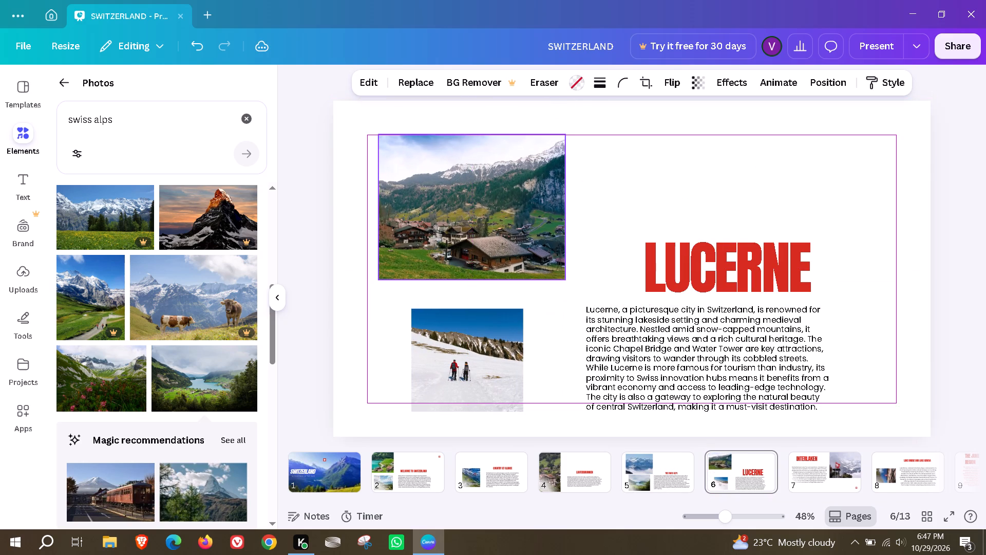
Enlarge and widen page 6's snow hikers photo to nearly the village photo's width, and place it directly beneath.
{"action": "left_click", "coordinate": [483, 346]}
{"action": "left_click_drag", "start_coordinate": [527, 313], "coordinate": [566, 293]}
{"action": "left_click_drag", "start_coordinate": [516, 322], "coordinate": [505, 337]}
{"action": "left_click_drag", "start_coordinate": [545, 359], "coordinate": [573, 365]}
{"action": "left_click_drag", "start_coordinate": [513, 367], "coordinate": [499, 367]}
{"action": "left_click_drag", "start_coordinate": [561, 366], "coordinate": [572, 366]}
{"action": "left_click", "coordinate": [508, 366]}
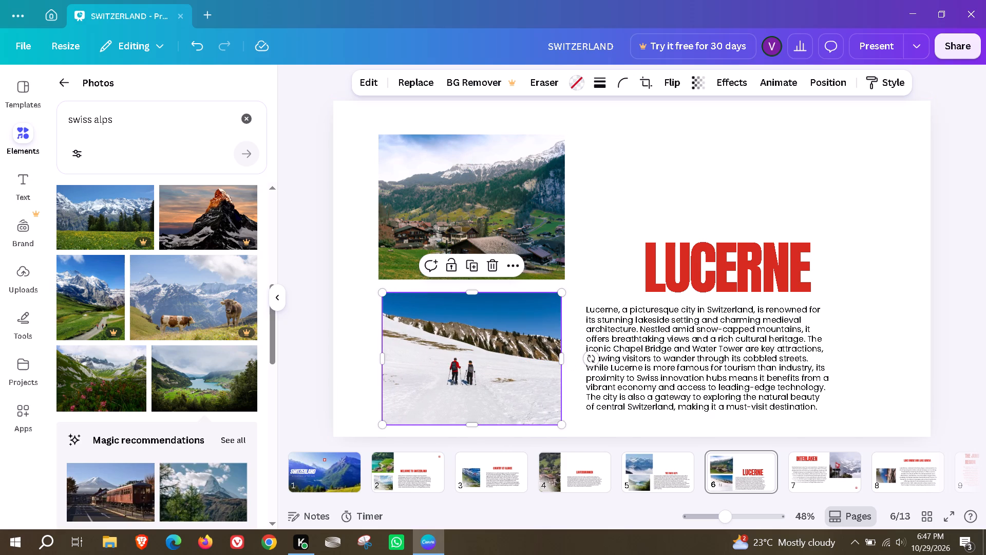
{"action": "left_click", "coordinate": [563, 365]}
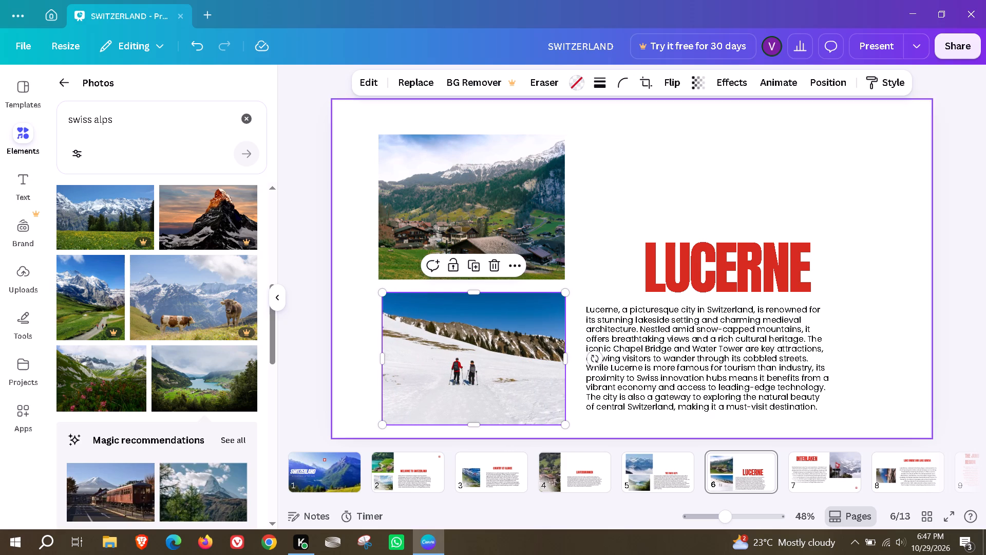
Search the photos for "lucerne" and replace page 6's village photo with the riverside old town buildings with a Swiss flag.
{"action": "left_click_drag", "start_coordinate": [135, 120], "coordinate": [112, 125]}
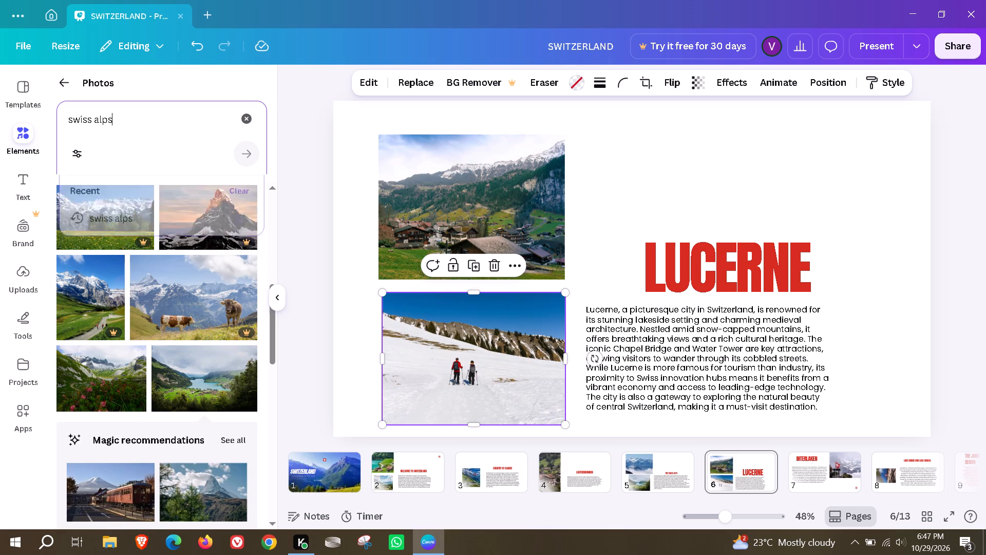
{"action": "left_click_drag", "start_coordinate": [112, 125], "coordinate": [65, 125]}
{"action": "type", "text": "lucerne"}
{"action": "key", "text": "Return"}
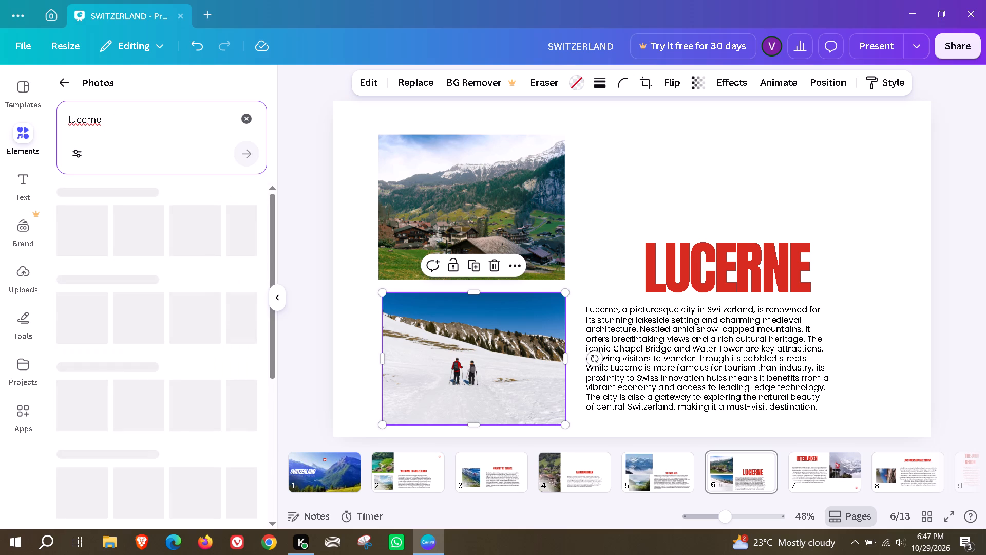
{"action": "scroll", "coordinate": [107, 400], "scroll_direction": "down", "scroll_amount": 1}
{"action": "left_click_drag", "start_coordinate": [172, 321], "coordinate": [209, 320]}
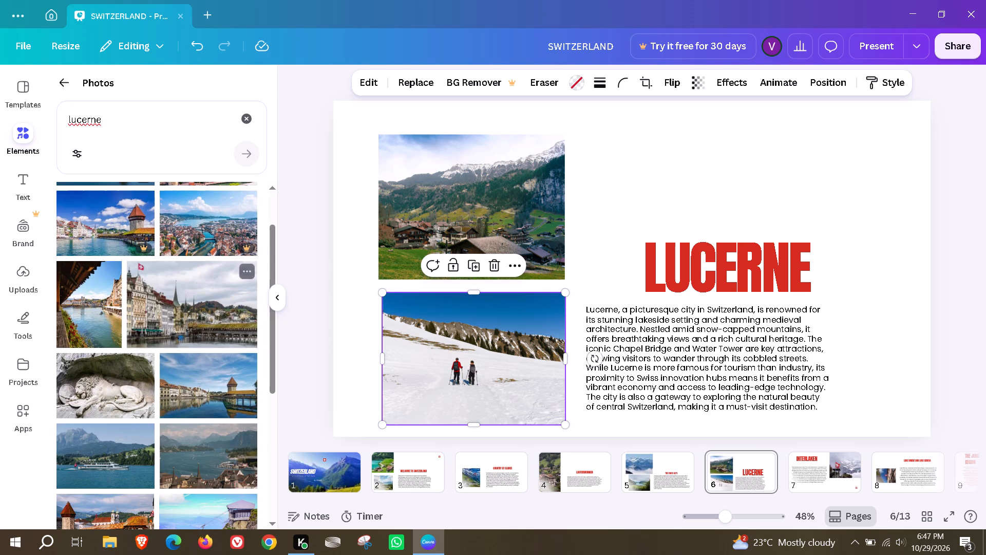
{"action": "left_click_drag", "start_coordinate": [209, 320], "coordinate": [441, 268]}
Replace page 6's snow hikers photo with the carved stone lion monument photo.
{"action": "scroll", "coordinate": [102, 390], "scroll_direction": "down", "scroll_amount": 1}
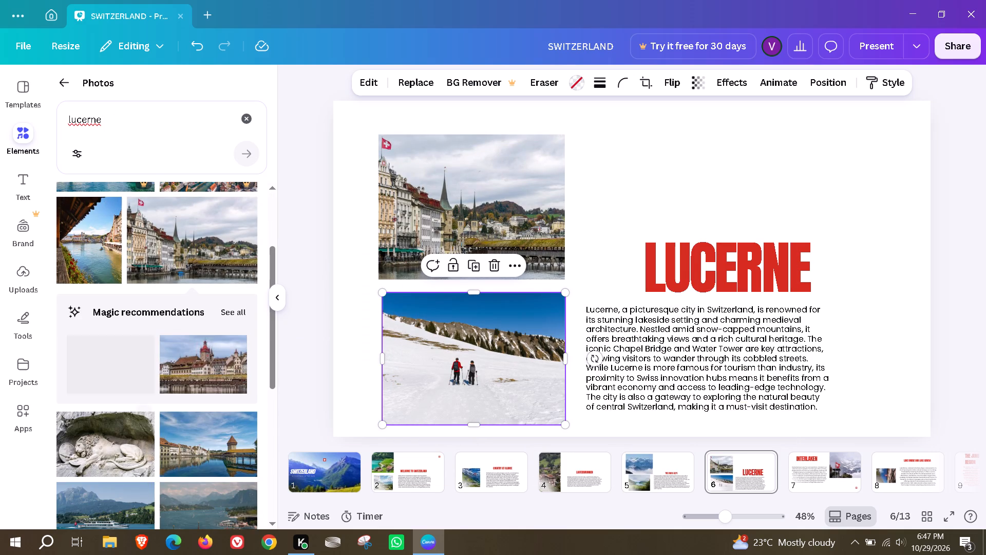
{"action": "left_click_drag", "start_coordinate": [125, 424], "coordinate": [439, 394]}
{"action": "left_click", "coordinate": [354, 396]}
Shrink page 6's title to about size 69.7 and center it above the paragraph.
{"action": "left_click", "coordinate": [725, 272]}
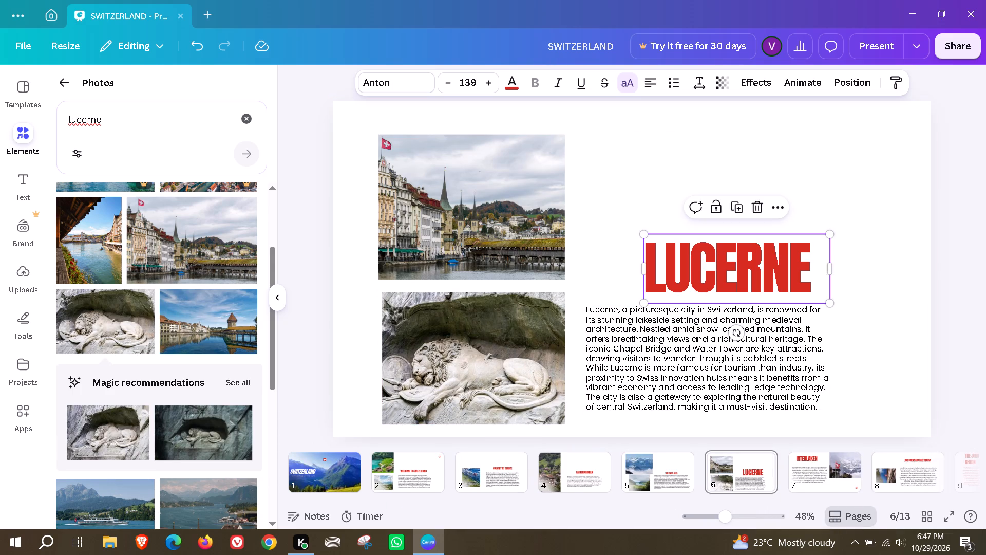
{"action": "left_click_drag", "start_coordinate": [830, 306], "coordinate": [735, 270]}
{"action": "left_click_drag", "start_coordinate": [704, 255], "coordinate": [744, 279]}
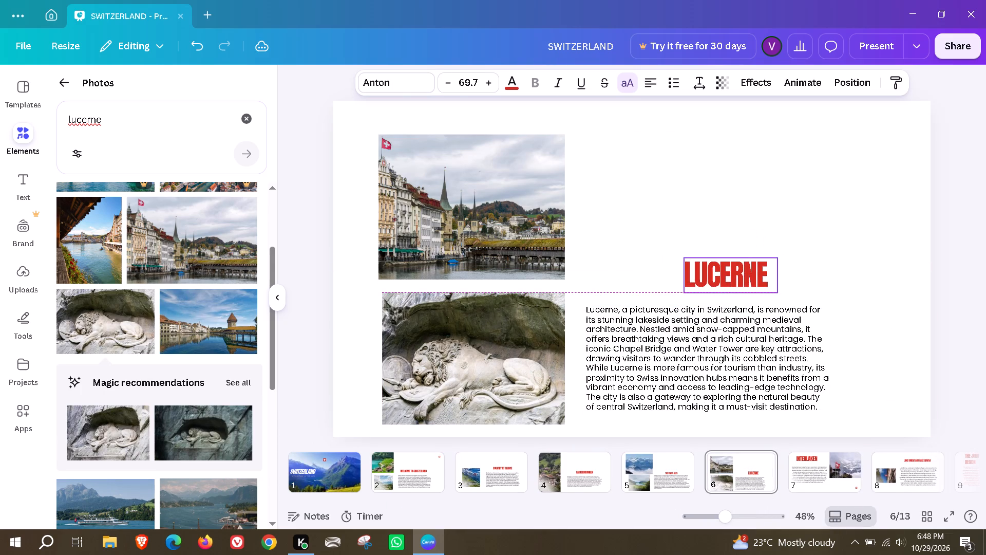
{"action": "left_click_drag", "start_coordinate": [744, 279], "coordinate": [739, 279]}
Enlarge page 6's paragraph slightly, position it beside the lion photo close below the title, and nudge the title to center it.
{"action": "left_click", "coordinate": [738, 335]}
{"action": "left_click_drag", "start_coordinate": [771, 360], "coordinate": [793, 361]}
{"action": "left_click_drag", "start_coordinate": [856, 413], "coordinate": [865, 422]}
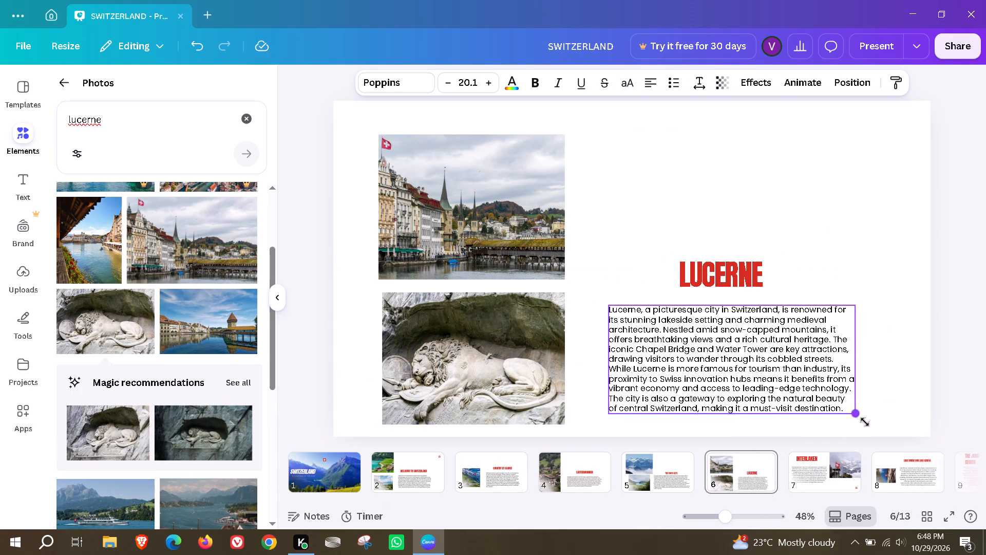
{"action": "left_click_drag", "start_coordinate": [865, 422], "coordinate": [893, 434]}
{"action": "left_click_drag", "start_coordinate": [828, 384], "coordinate": [817, 369]}
{"action": "left_click_drag", "start_coordinate": [882, 414], "coordinate": [865, 401]}
{"action": "left_click_drag", "start_coordinate": [775, 369], "coordinate": [780, 377]}
{"action": "left_click", "coordinate": [814, 273]}
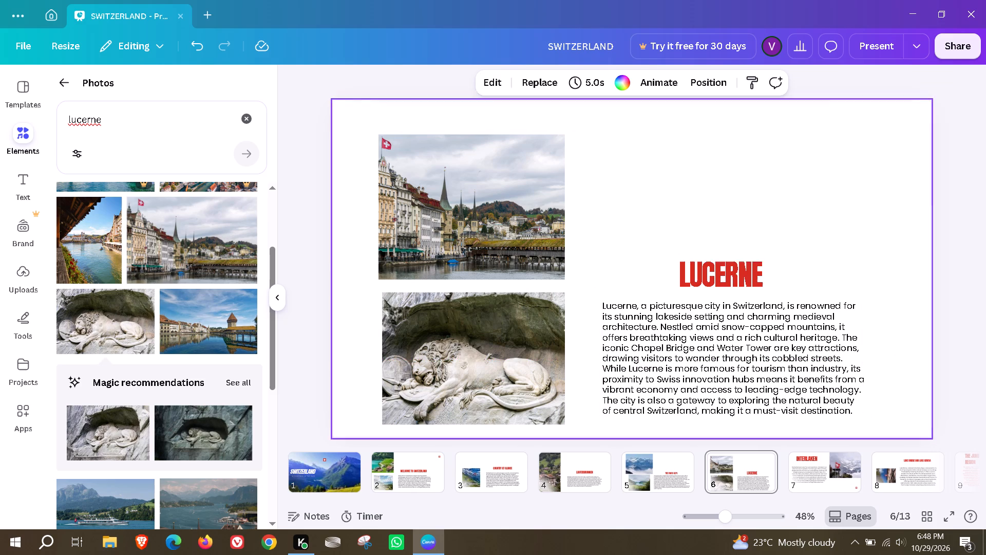
{"action": "left_click", "coordinate": [742, 273]}
{"action": "left_click", "coordinate": [836, 271]}
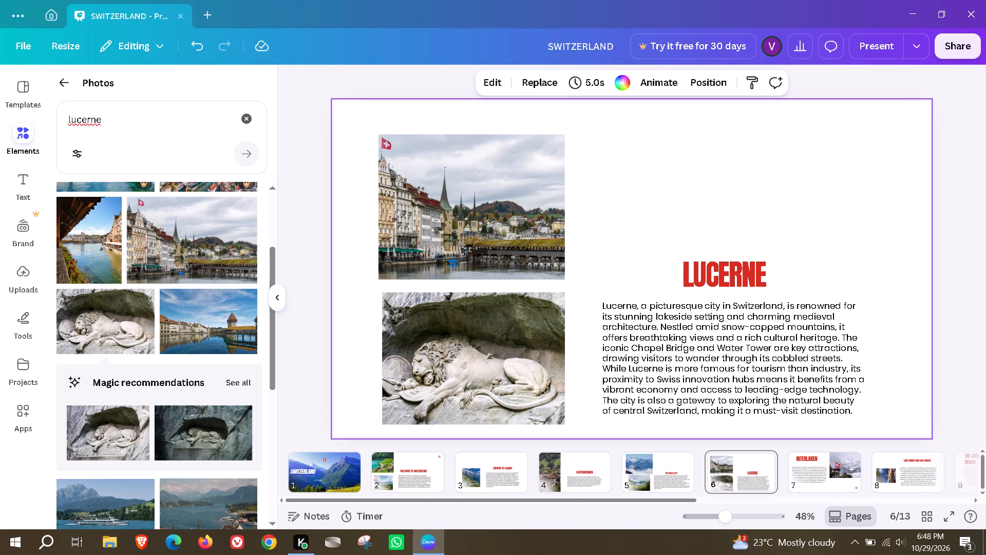
Shrink page 7's INTERLAKEN title to about size 73.3 and center it above the paragraph.
{"action": "left_click", "coordinate": [808, 472]}
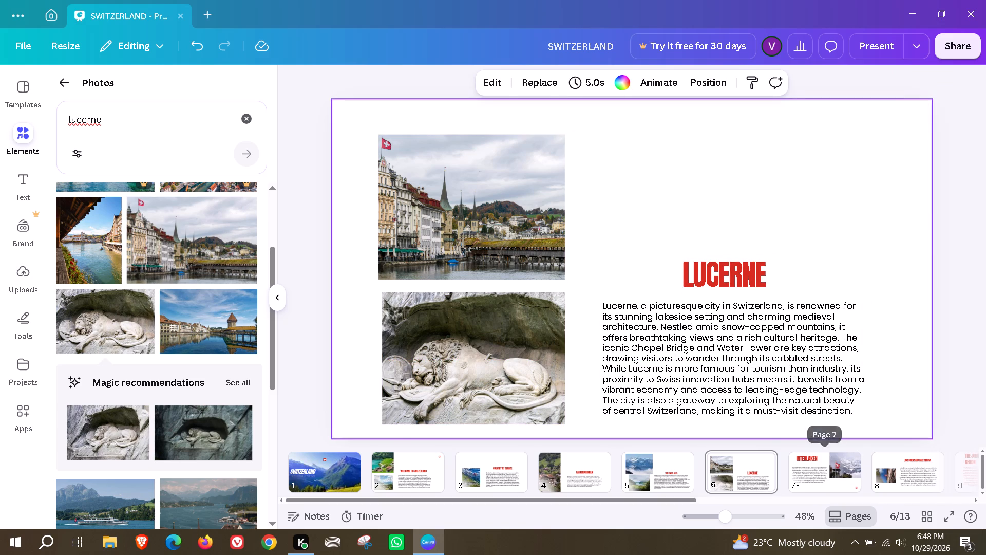
{"action": "left_click", "coordinate": [545, 181]}
{"action": "left_click_drag", "start_coordinate": [598, 188], "coordinate": [540, 173]}
{"action": "left_click_drag", "start_coordinate": [508, 152], "coordinate": [546, 182]}
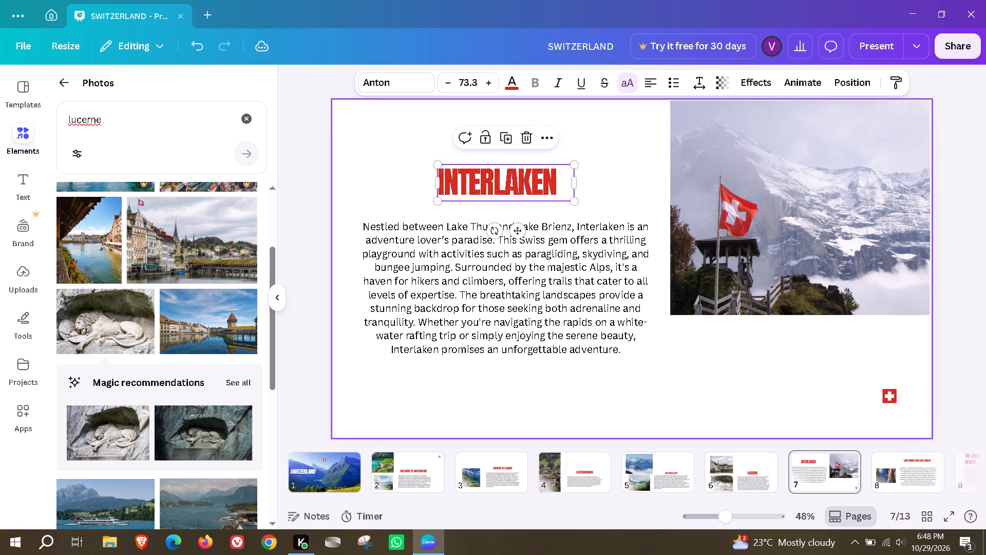
Move page 7's paragraph and mountain flag photo lower on the page so their bottoms roughly align.
{"action": "left_click_drag", "start_coordinate": [574, 274], "coordinate": [577, 324]}
{"action": "left_click_drag", "start_coordinate": [820, 242], "coordinate": [818, 334]}
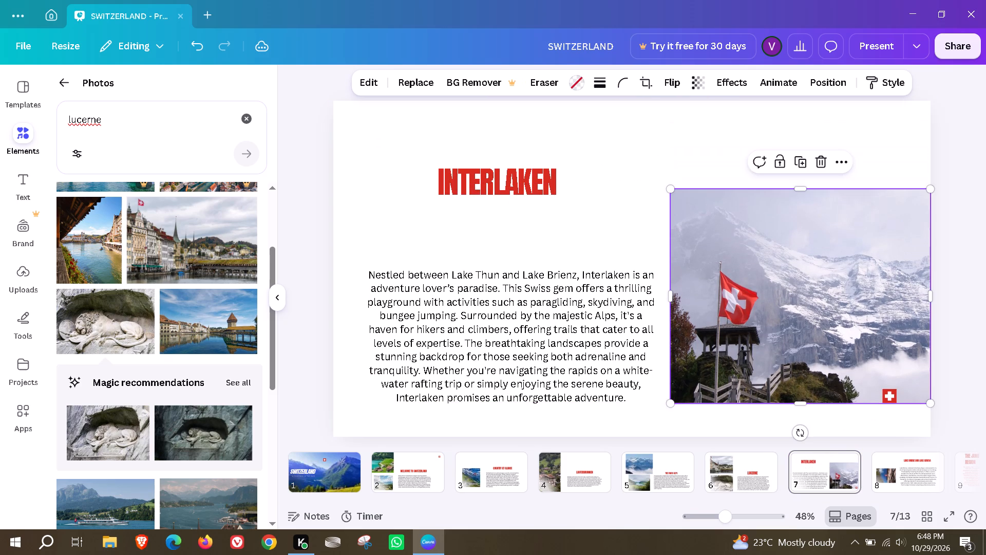
Move page 7's white cross and red square just above the photo, with the cross centered on the square.
{"action": "left_click_drag", "start_coordinate": [887, 394], "coordinate": [811, 170]}
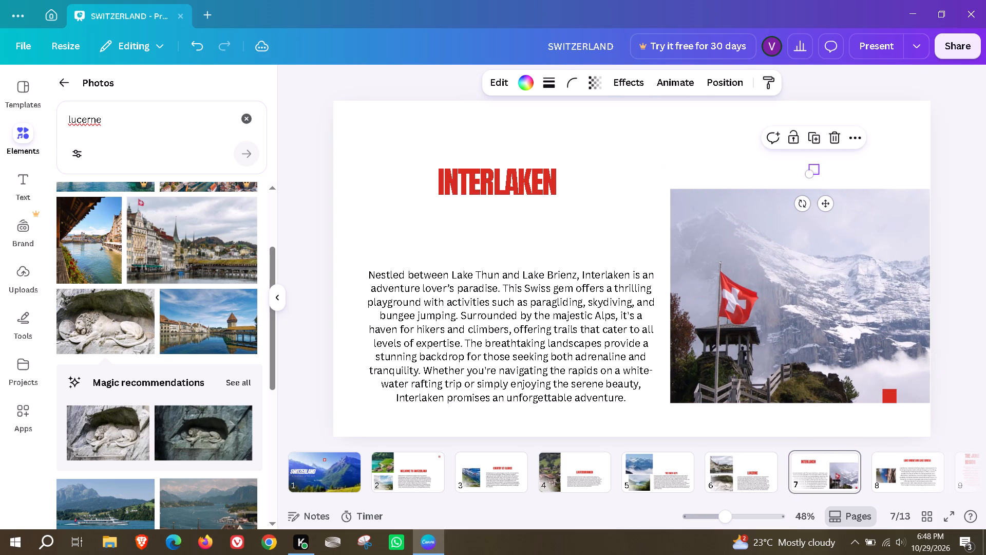
{"action": "left_click_drag", "start_coordinate": [890, 398], "coordinate": [813, 171]}
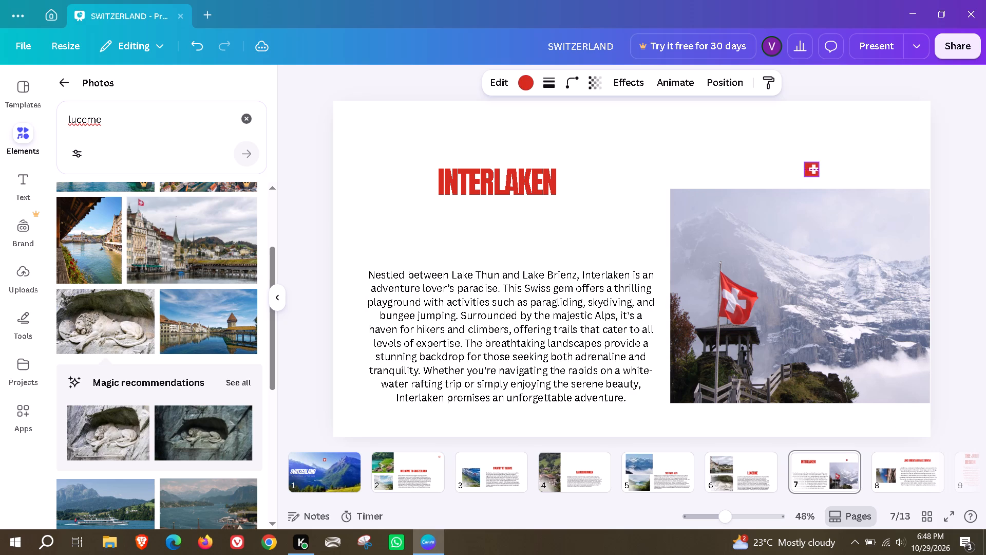
{"action": "left_click_drag", "start_coordinate": [813, 171], "coordinate": [814, 169]}
{"action": "left_click_drag", "start_coordinate": [814, 169], "coordinate": [813, 172]}
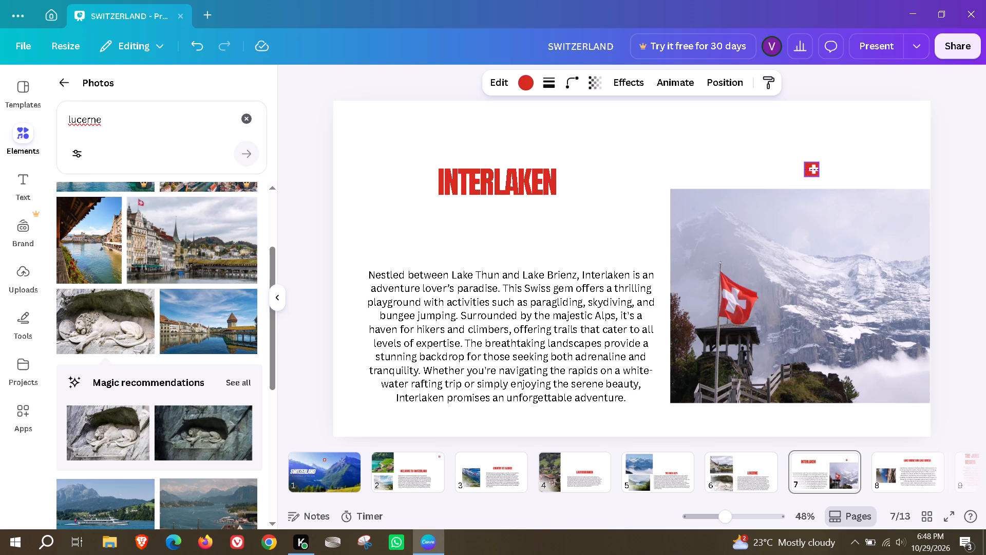
{"action": "left_click_drag", "start_coordinate": [813, 172], "coordinate": [812, 171]}
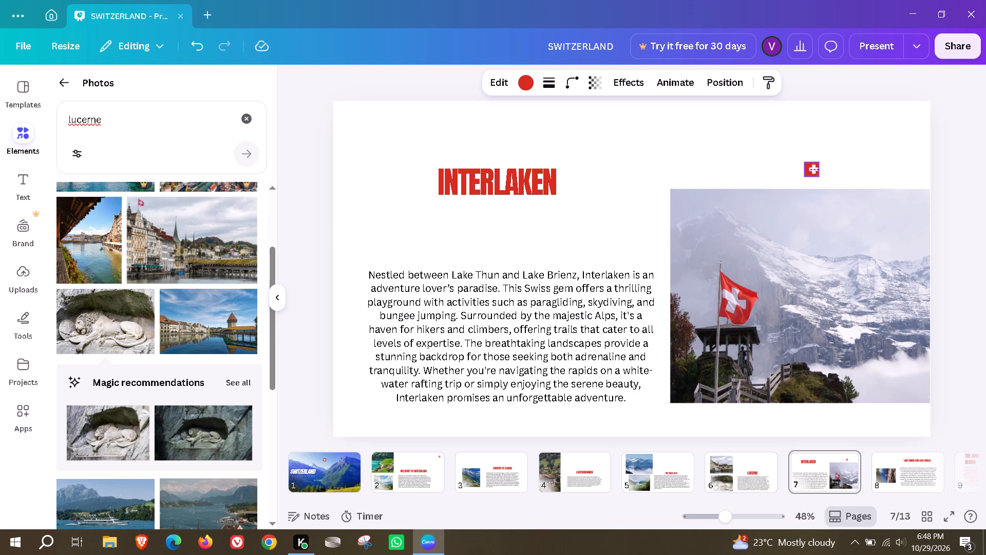
{"action": "left_click_drag", "start_coordinate": [812, 171], "coordinate": [812, 171]}
{"action": "left_click", "coordinate": [841, 169]}
{"action": "left_click", "coordinate": [813, 167]}
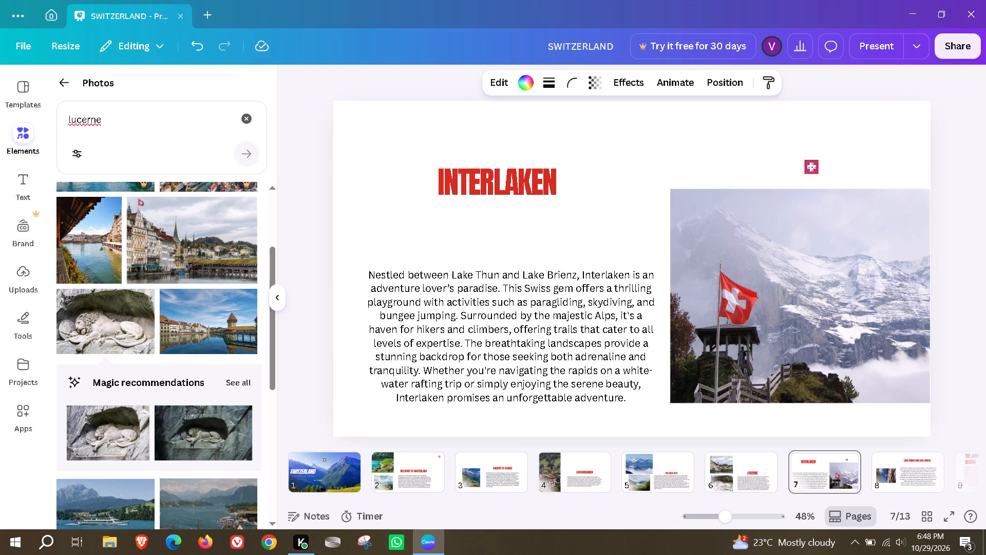
{"action": "left_click", "coordinate": [872, 184]}
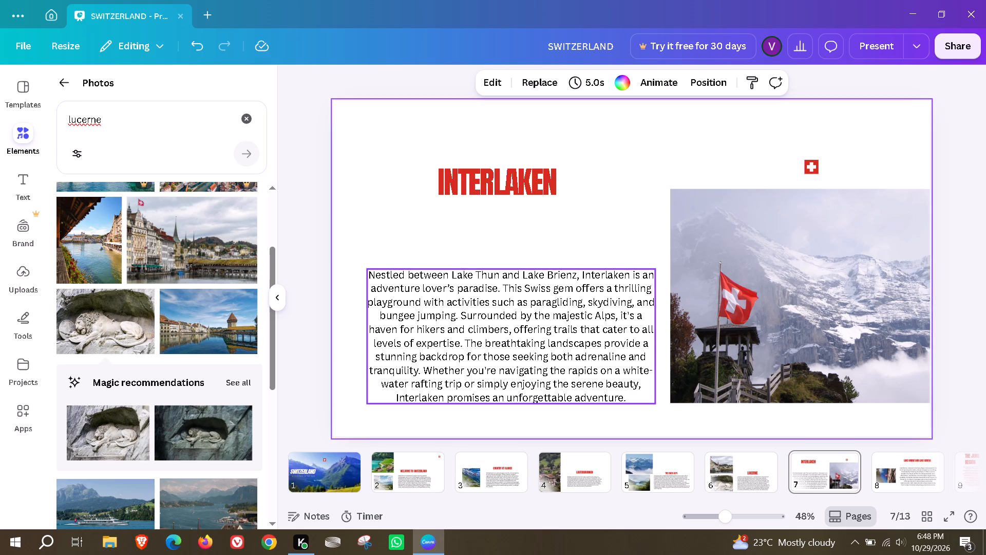
Shrink page 7's title to size 46 and center it just above the paragraph.
{"action": "left_click", "coordinate": [507, 171]}
{"action": "left_click_drag", "start_coordinate": [572, 201], "coordinate": [523, 180]}
{"action": "left_click_drag", "start_coordinate": [480, 166], "coordinate": [501, 233]}
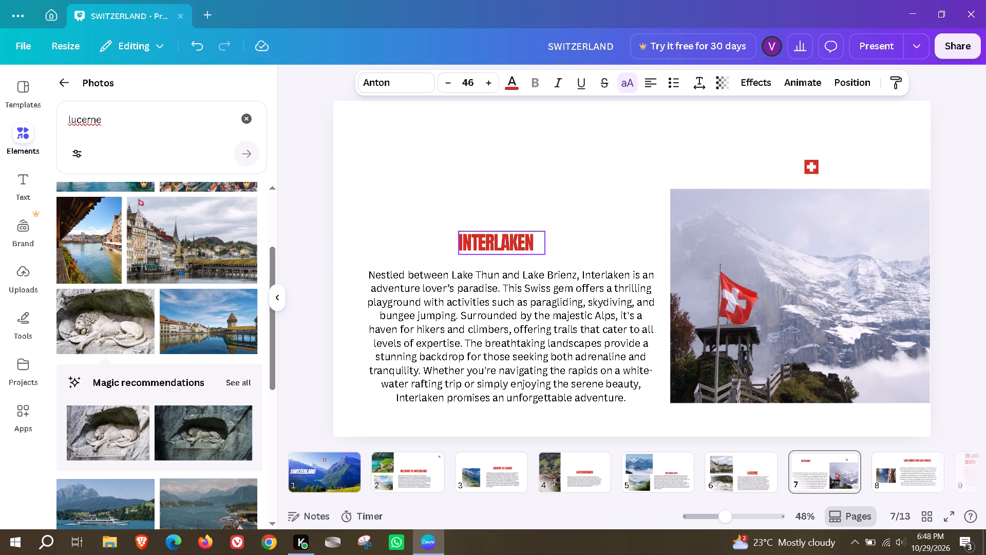
{"action": "left_click_drag", "start_coordinate": [501, 233], "coordinate": [505, 240]}
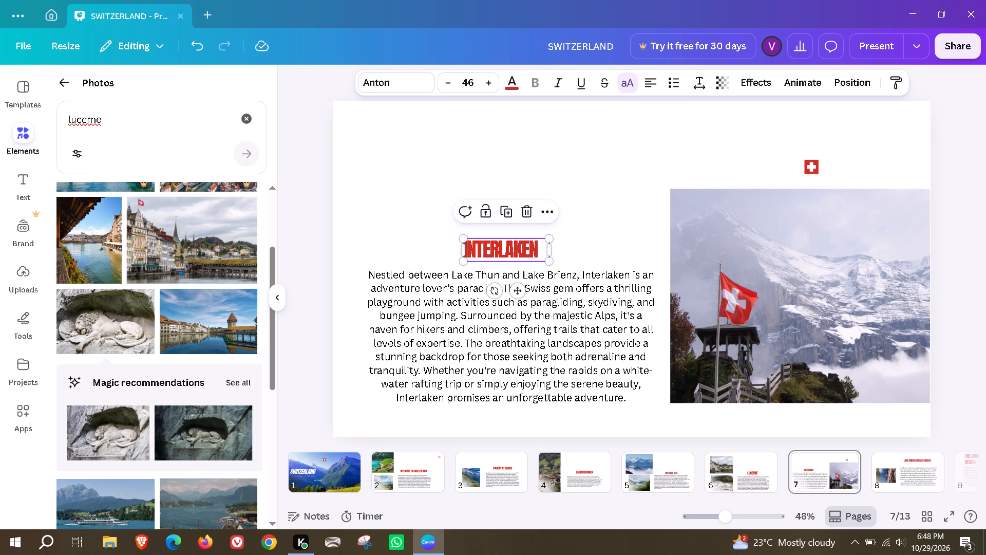
Search the photos for "interlaken", replace page 7's flag photo with the hilltop building above a lake, and nudge it off the page edge.
{"action": "left_click_drag", "start_coordinate": [141, 112], "coordinate": [66, 118]}
{"action": "type", "text": "interlaken"}
{"action": "key", "text": "Return"}
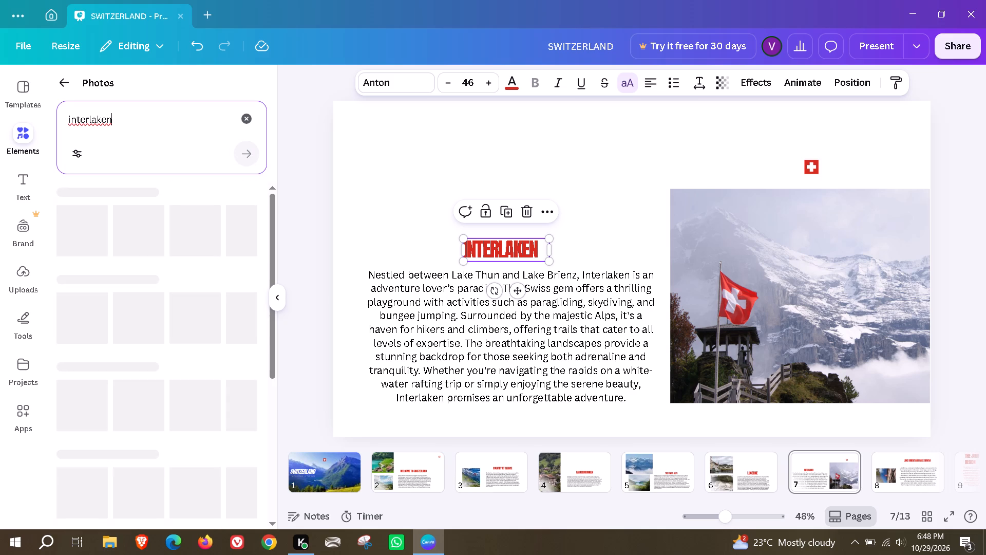
{"action": "scroll", "coordinate": [187, 383], "scroll_direction": "down", "scroll_amount": 2}
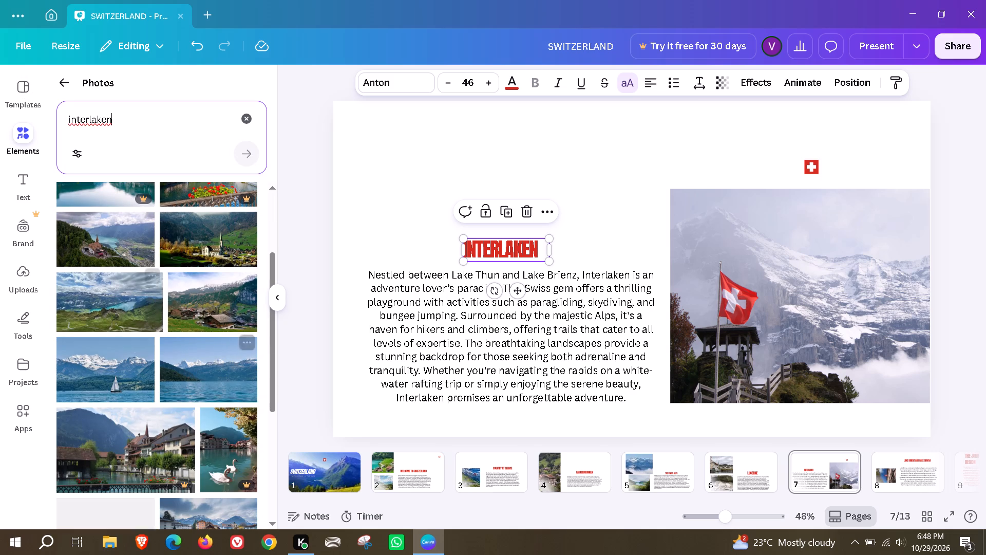
{"action": "left_click_drag", "start_coordinate": [99, 240], "coordinate": [774, 281]}
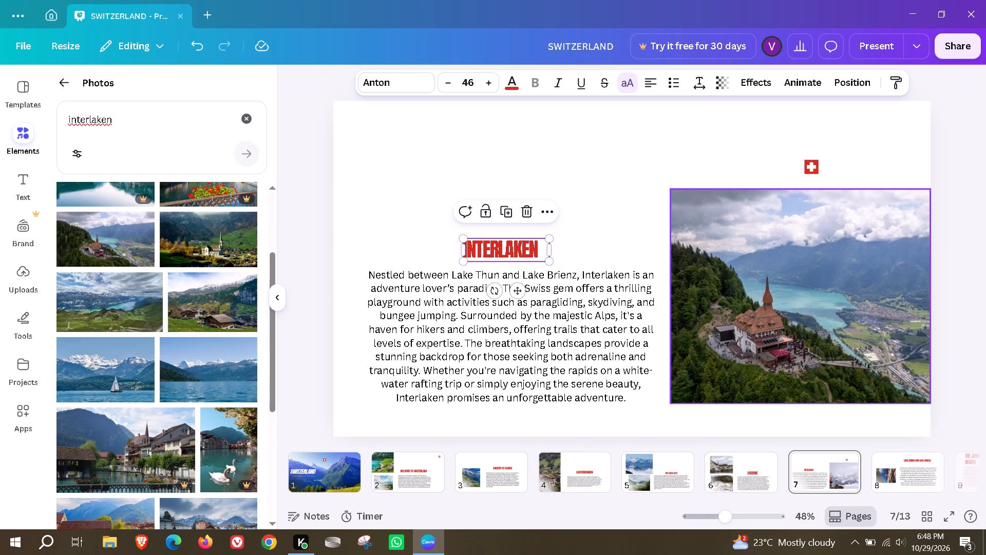
{"action": "left_click_drag", "start_coordinate": [766, 368], "coordinate": [756, 368]}
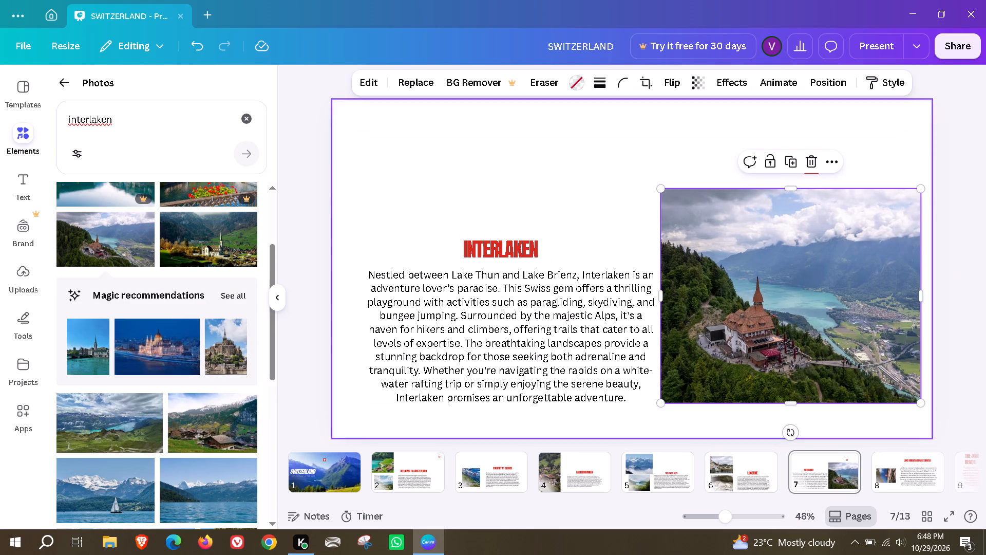
On page 8, shrink the title to size 41.1 and place it just above the paragraph, nudging the paragraph slightly.
{"action": "scroll", "coordinate": [828, 469], "scroll_direction": "down", "scroll_amount": 2}
{"action": "left_click", "coordinate": [775, 471]}
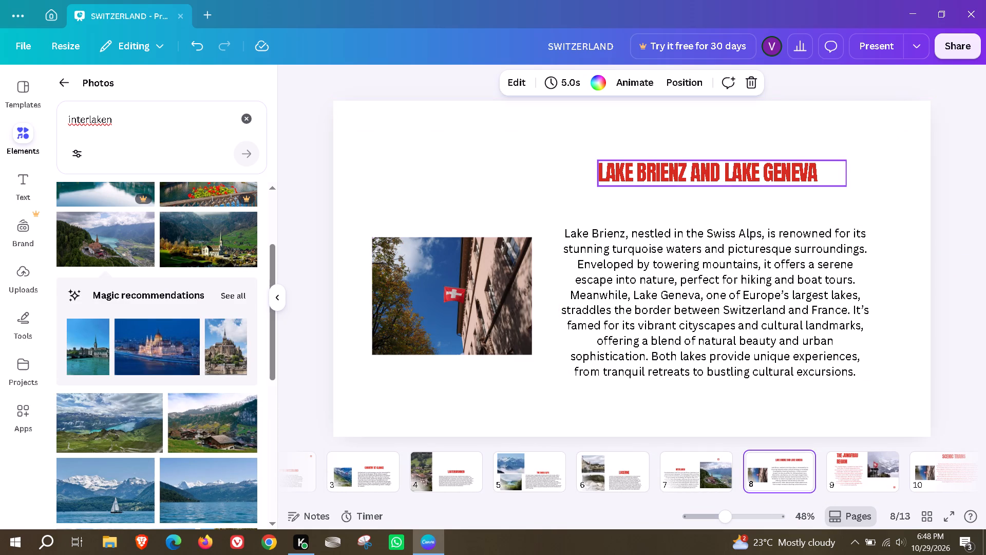
{"action": "left_click", "coordinate": [670, 186]}
{"action": "left_click_drag", "start_coordinate": [848, 188], "coordinate": [797, 179]}
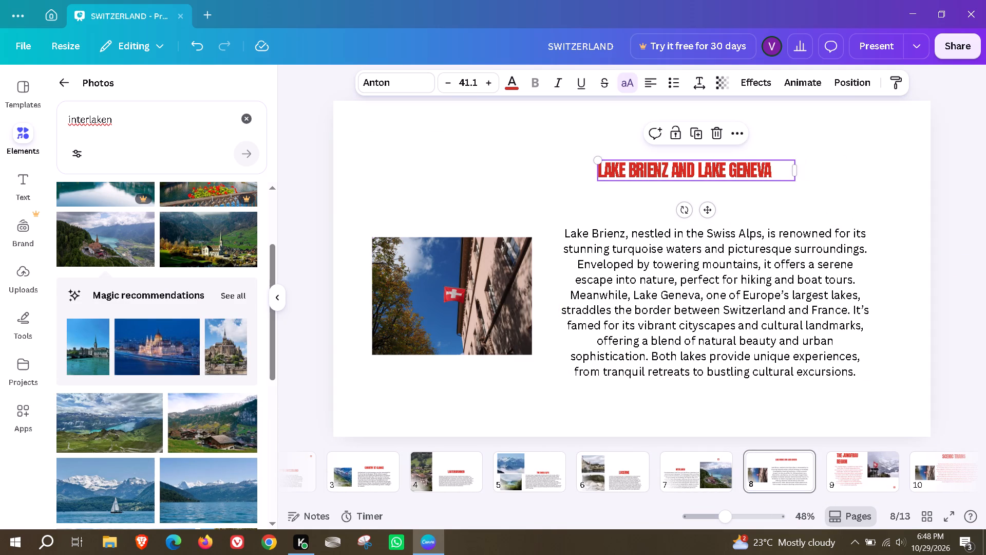
{"action": "left_click_drag", "start_coordinate": [740, 175], "coordinate": [757, 210]}
{"action": "left_click_drag", "start_coordinate": [744, 293], "coordinate": [750, 292]}
Enlarge page 8's flag photo and shift it toward the page edge so it clears the paragraph.
{"action": "left_click_drag", "start_coordinate": [496, 325], "coordinate": [497, 334]}
{"action": "left_click_drag", "start_coordinate": [536, 363], "coordinate": [558, 400]}
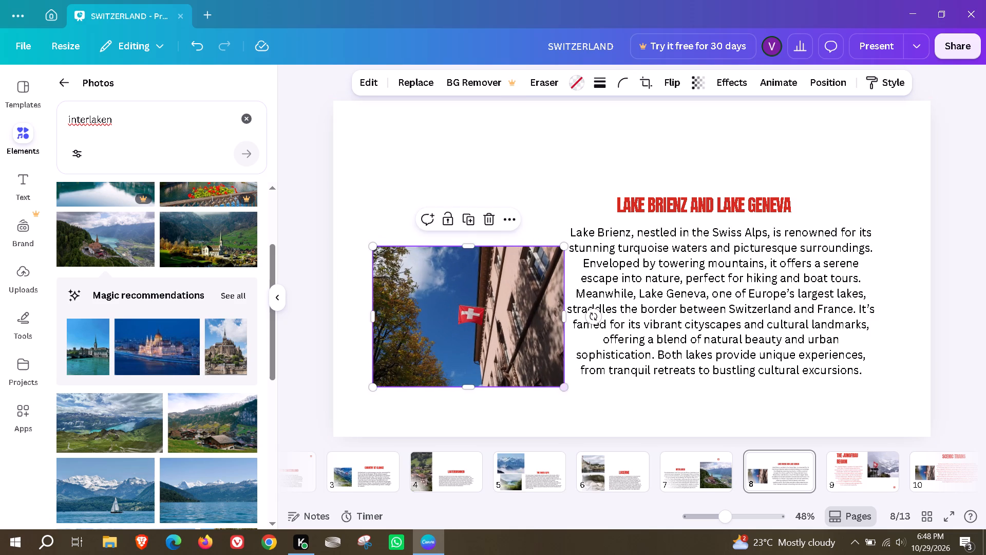
{"action": "left_click_drag", "start_coordinate": [510, 347], "coordinate": [490, 338]}
Search the photos for "lake brienz" and replace page 8's flag photo with the white lakeside building below a forested mountain.
{"action": "left_click_drag", "start_coordinate": [128, 122], "coordinate": [60, 120]}
{"action": "key", "text": "s"}
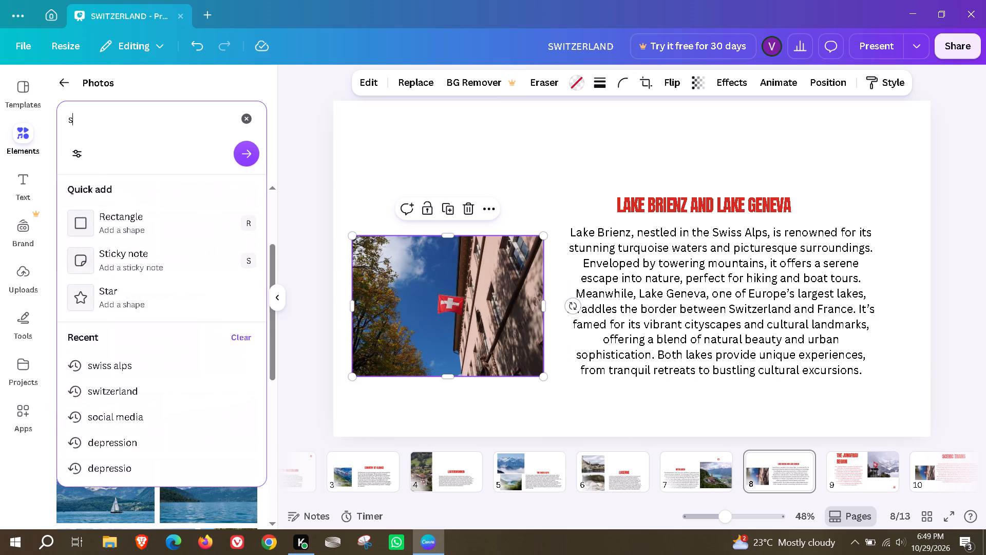
{"action": "key", "text": "BackSpace"}
{"action": "type", "text": "lake brien"}
{"action": "key", "text": "z"}
{"action": "key", "text": "Return"}
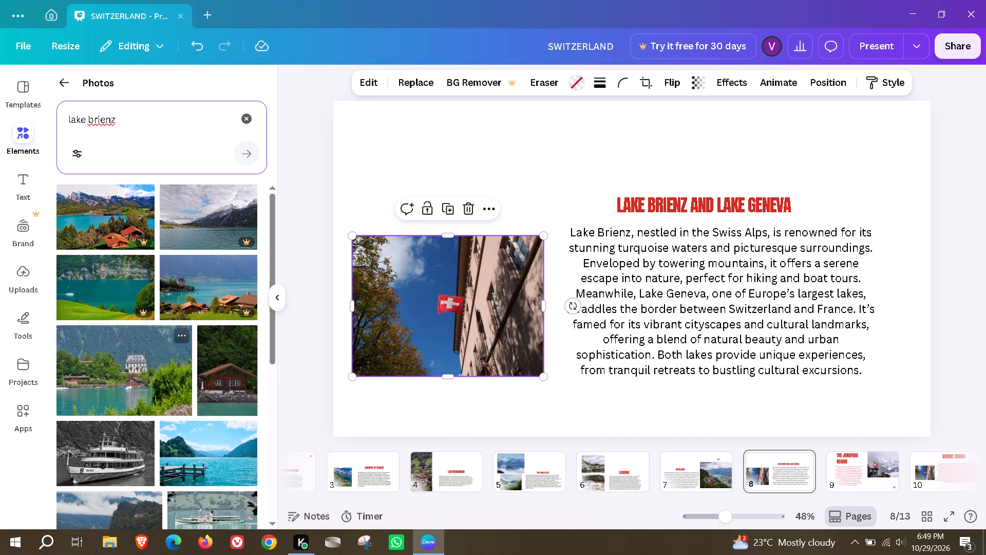
{"action": "scroll", "coordinate": [173, 400], "scroll_direction": "down", "scroll_amount": 1}
{"action": "left_click_drag", "start_coordinate": [146, 311], "coordinate": [411, 326]}
{"action": "left_click", "coordinate": [519, 410]}
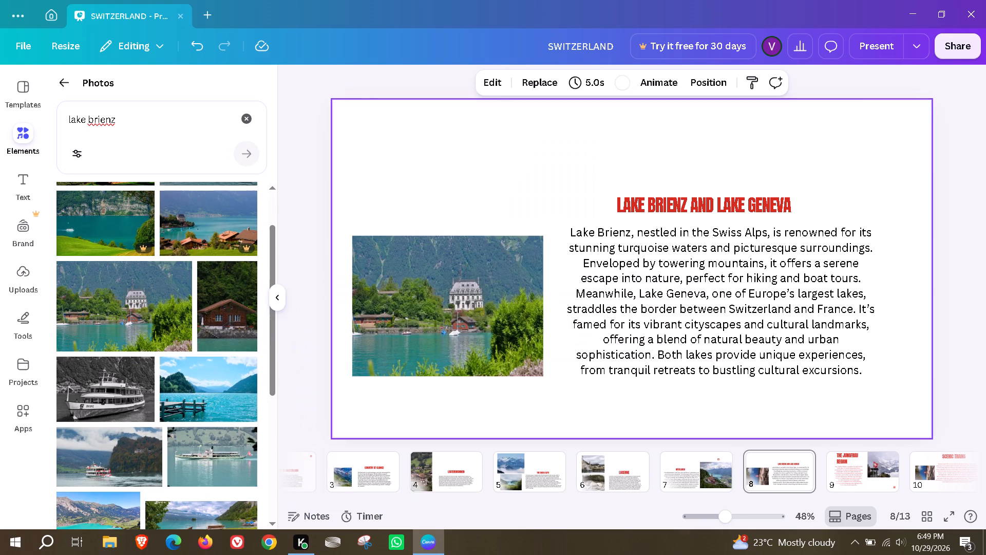
Fit page 9's title on one line, shrink it to size 48.9 and move it down to just above the paragraph.
{"action": "scroll", "coordinate": [805, 480], "scroll_direction": "down", "scroll_amount": 2}
{"action": "left_click", "coordinate": [726, 484]}
{"action": "left_click", "coordinate": [531, 165]}
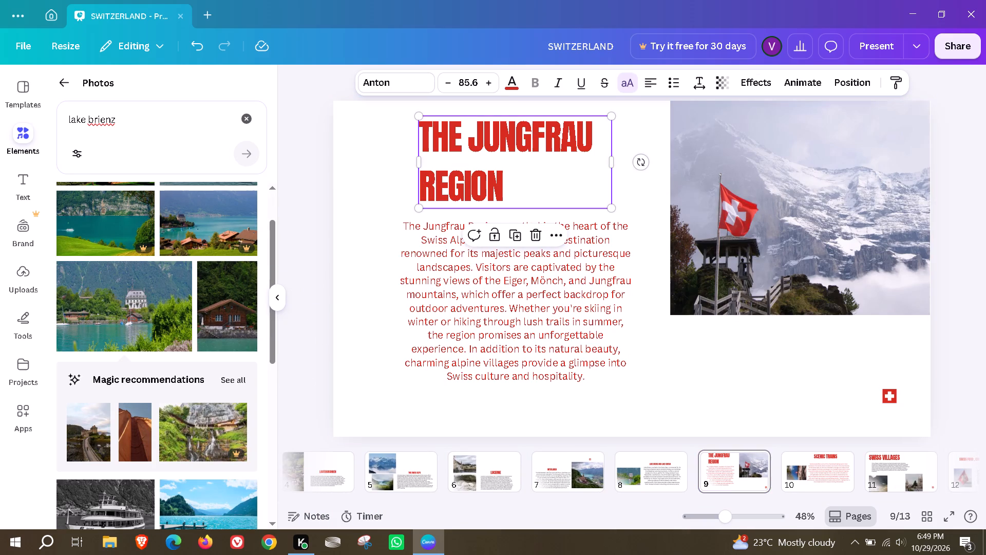
{"action": "left_click_drag", "start_coordinate": [612, 160], "coordinate": [726, 180]}
{"action": "left_click_drag", "start_coordinate": [724, 155], "coordinate": [630, 161]}
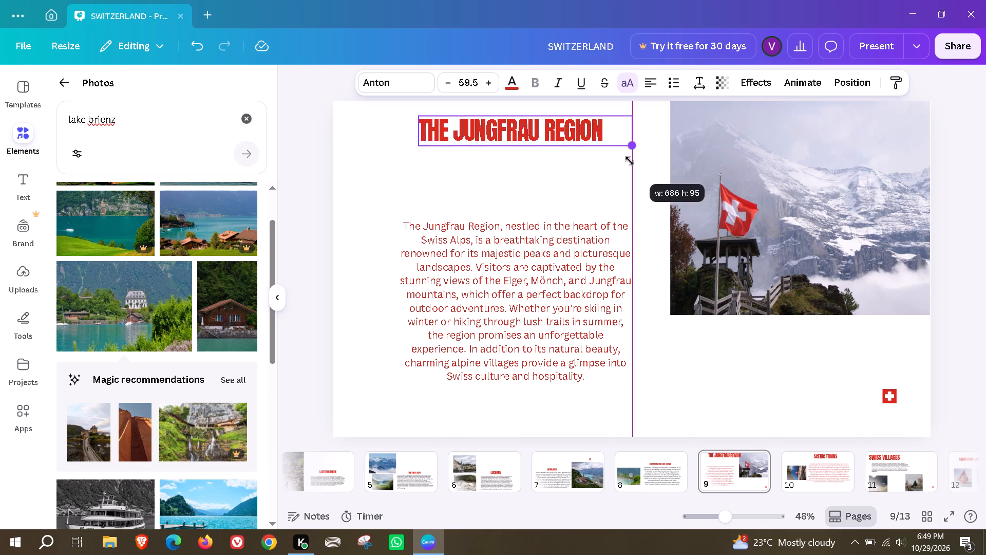
{"action": "left_click_drag", "start_coordinate": [630, 161], "coordinate": [590, 157]}
{"action": "left_click_drag", "start_coordinate": [559, 132], "coordinate": [563, 199]}
Widen page 9's paragraph, then move it and the mountain flag photo lower so their bottoms roughly align.
{"action": "left_click", "coordinate": [579, 303]}
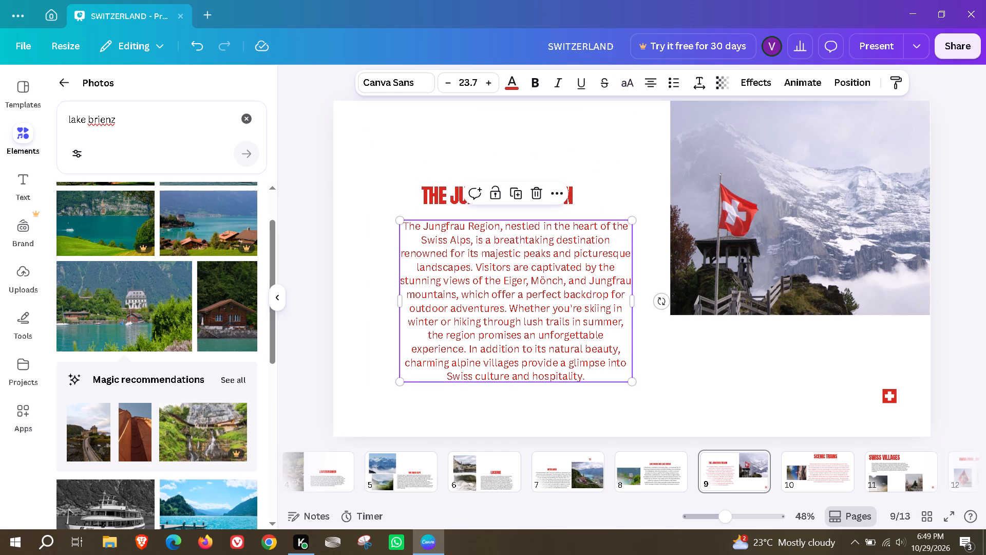
{"action": "double_click", "coordinate": [631, 301]}
{"action": "left_click", "coordinate": [653, 337]}
{"action": "left_click", "coordinate": [579, 314]}
{"action": "left_click_drag", "start_coordinate": [635, 302], "coordinate": [672, 307]}
{"action": "left_click_drag", "start_coordinate": [593, 289], "coordinate": [563, 318]}
{"action": "left_click_drag", "start_coordinate": [744, 282], "coordinate": [724, 345]}
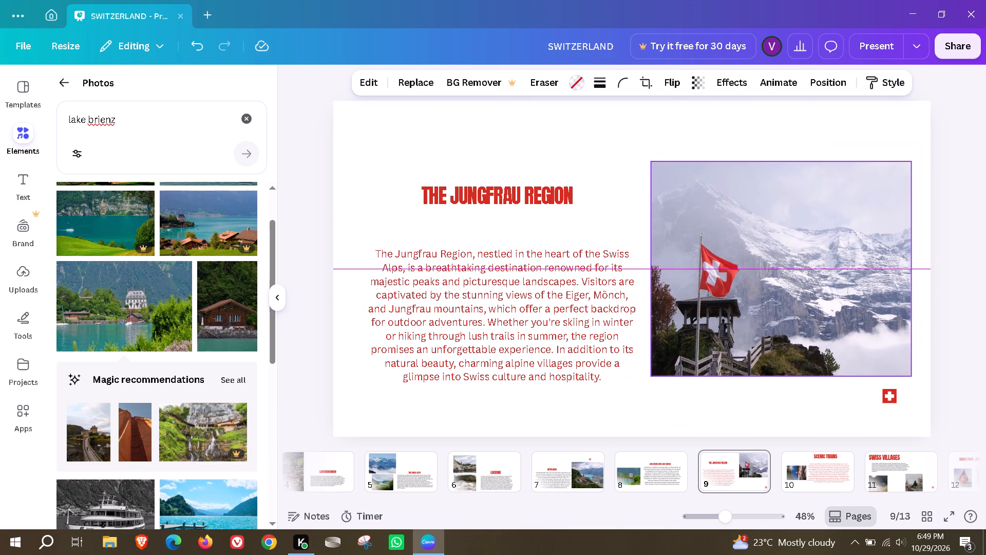
{"action": "left_click_drag", "start_coordinate": [724, 345], "coordinate": [731, 348]}
Lower page 9's title to sit centered just above the repositioned paragraph.
{"action": "left_click_drag", "start_coordinate": [555, 195], "coordinate": [555, 211]}
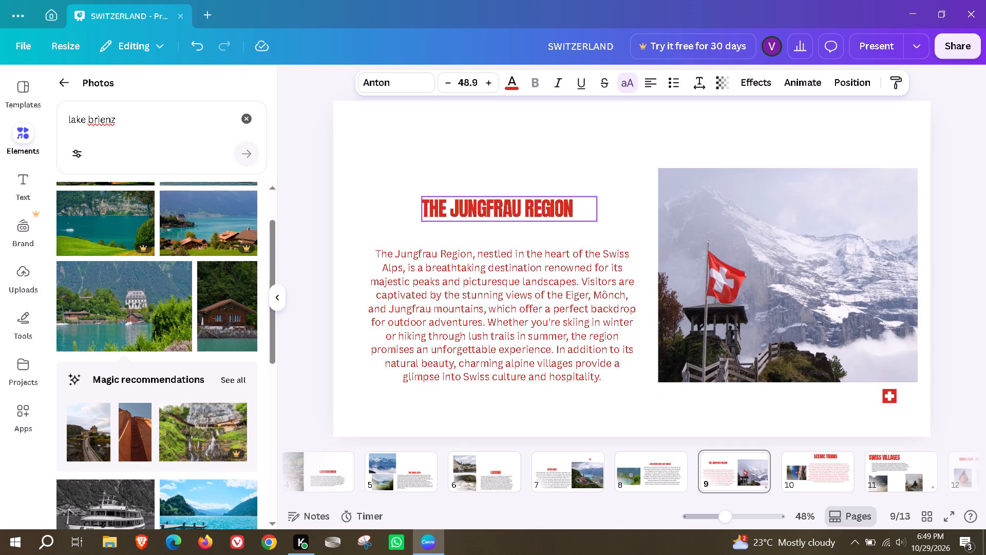
{"action": "left_click_drag", "start_coordinate": [555, 211], "coordinate": [556, 225]}
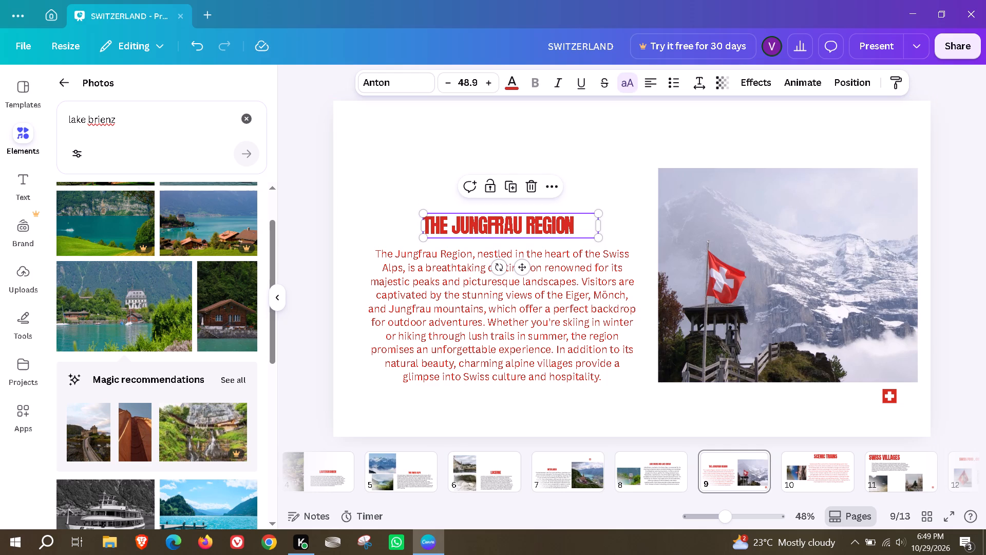
Search the photos for "jungfrau" and replace page 9's flag photo with the snowy peaks above a green hillside.
{"action": "left_click_drag", "start_coordinate": [129, 124], "coordinate": [61, 117]}
{"action": "type", "text": "jungfrau"}
{"action": "key", "text": "Return"}
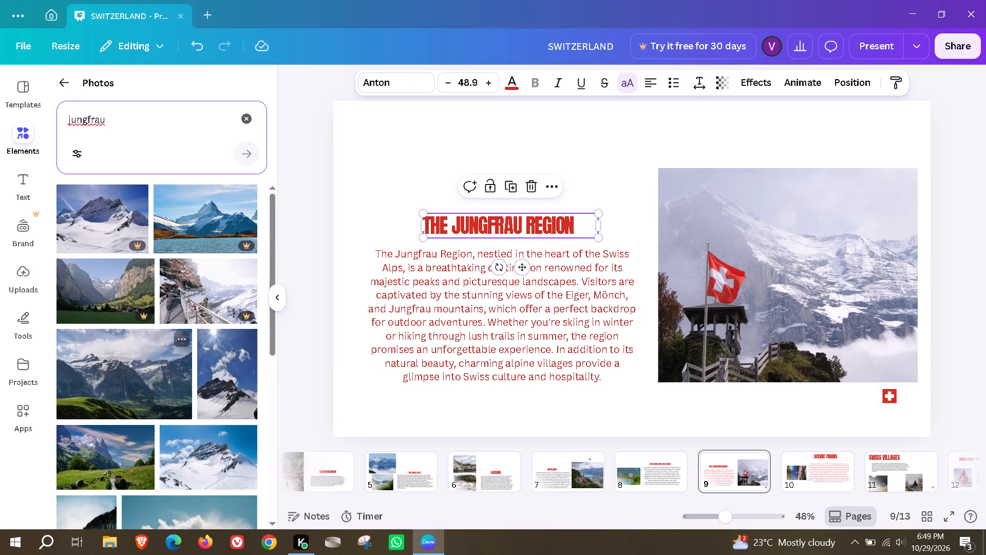
{"action": "left_click_drag", "start_coordinate": [141, 396], "coordinate": [744, 330]}
{"action": "left_click", "coordinate": [747, 418]}
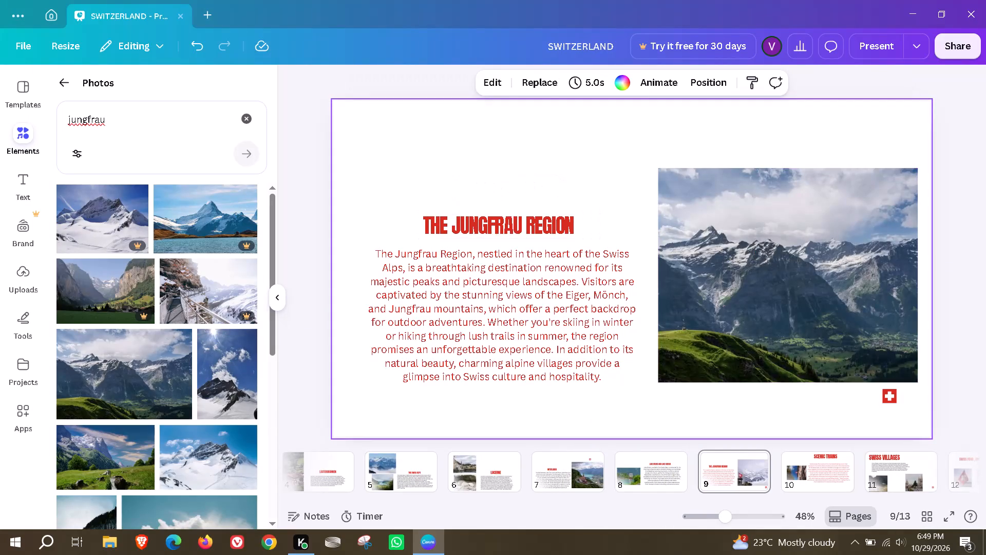
On page 10, lower the paragraph and flag photo, enlarge the photo, and shift it toward the page edge.
{"action": "left_click", "coordinate": [820, 472]}
{"action": "left_click_drag", "start_coordinate": [674, 269], "coordinate": [679, 308]}
{"action": "left_click_drag", "start_coordinate": [495, 276], "coordinate": [488, 307]}
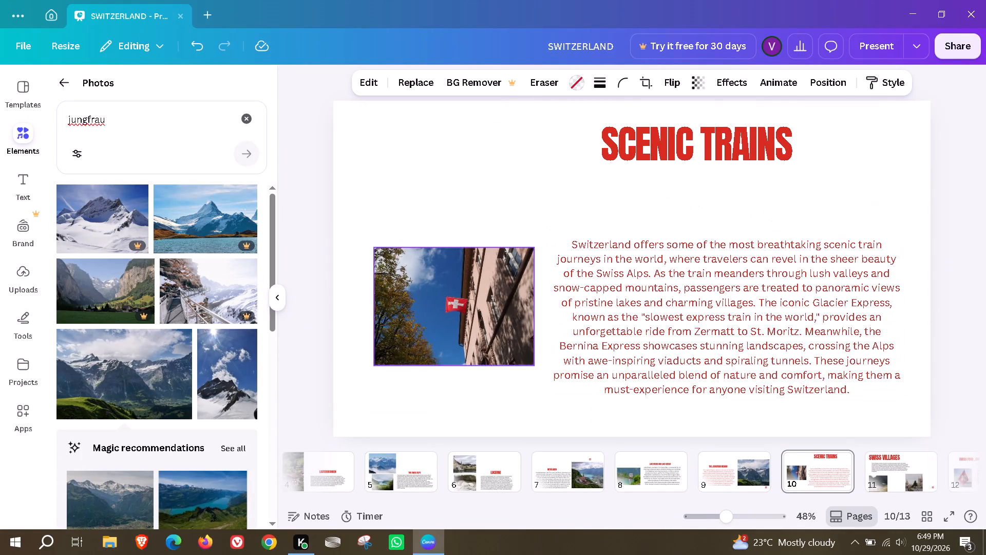
{"action": "left_click_drag", "start_coordinate": [488, 307], "coordinate": [477, 305]}
{"action": "left_click_drag", "start_coordinate": [523, 364], "coordinate": [538, 397]}
{"action": "left_click_drag", "start_coordinate": [488, 348], "coordinate": [478, 347]}
Shrink page 10's title to size 56.1 and center it just above the paragraph.
{"action": "left_click", "coordinate": [716, 140]}
{"action": "left_click_drag", "start_coordinate": [828, 167], "coordinate": [745, 151]}
{"action": "left_click_drag", "start_coordinate": [821, 170], "coordinate": [730, 161]}
{"action": "left_click_drag", "start_coordinate": [696, 140], "coordinate": [742, 192]}
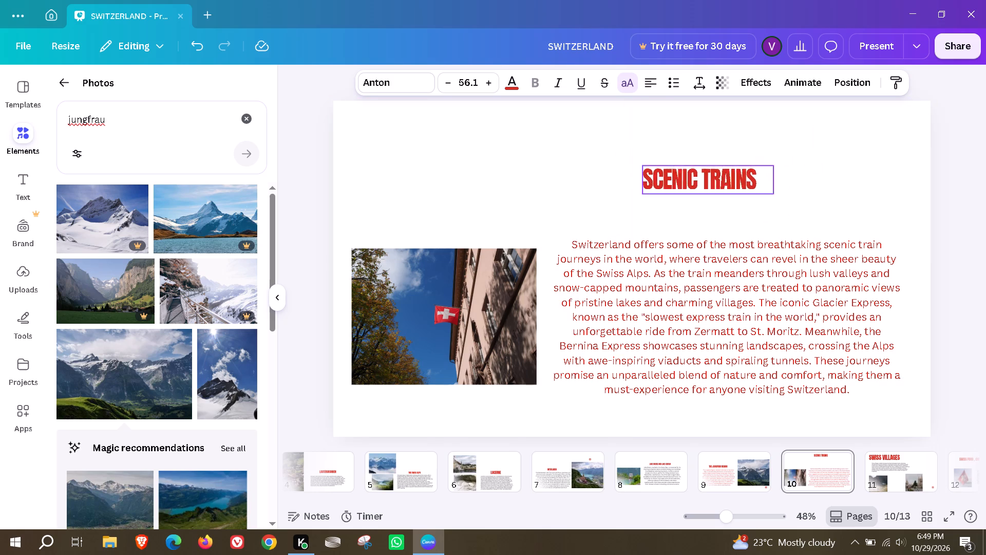
{"action": "left_click_drag", "start_coordinate": [742, 192], "coordinate": [754, 219]}
Search the photos for "switzerland trains" and replace page 10's flag photo with the close-up of the red train numbered 218.
{"action": "left_click_drag", "start_coordinate": [122, 117], "coordinate": [62, 121]}
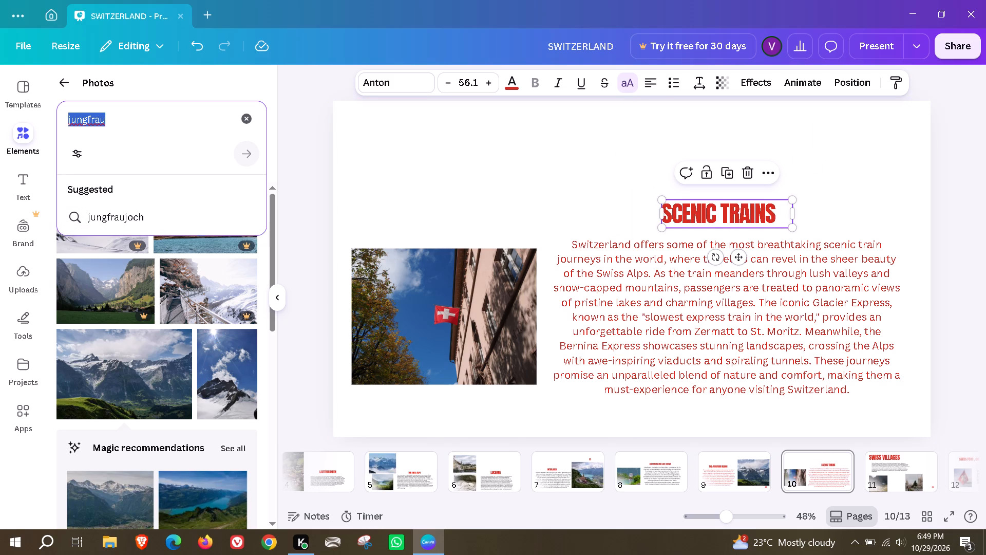
{"action": "type", "text": "switzerland trains"}
{"action": "key", "text": "Return"}
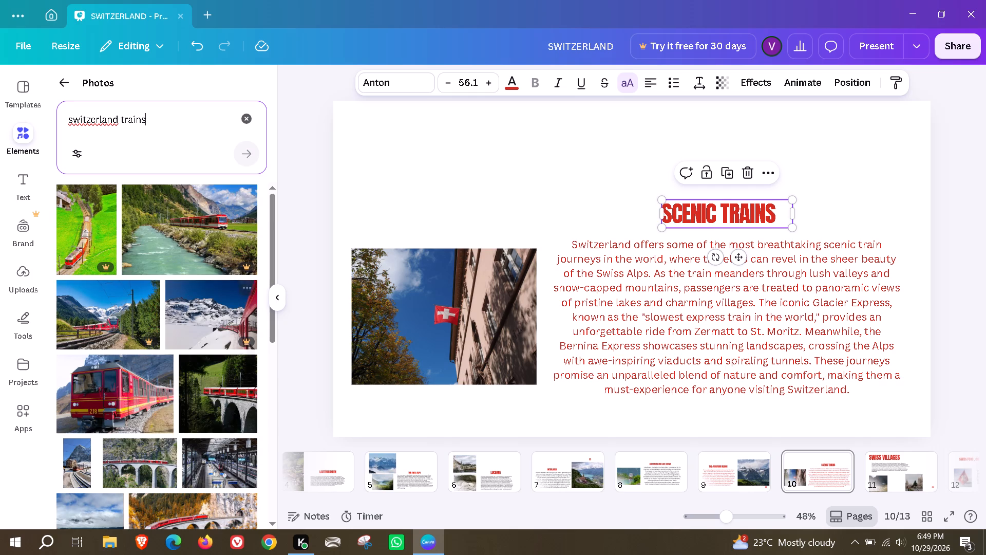
{"action": "scroll", "coordinate": [166, 398], "scroll_direction": "down", "scroll_amount": 1}
{"action": "left_click_drag", "start_coordinate": [117, 341], "coordinate": [423, 351]}
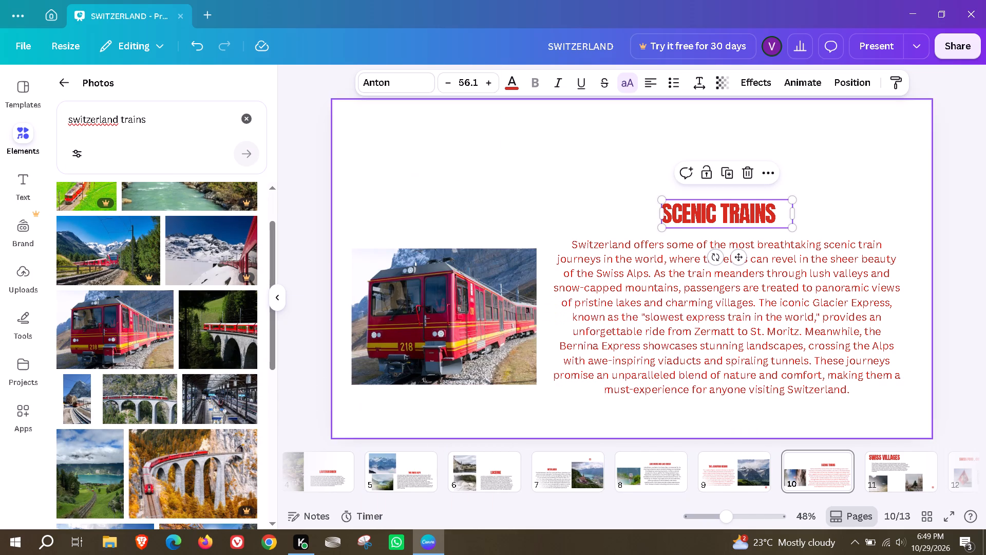
Shrink page 11's title to size 67.1 and move it to the right half of the page.
{"action": "scroll", "coordinate": [818, 469], "scroll_direction": "down", "scroll_amount": 3}
{"action": "left_click", "coordinate": [713, 476]}
{"action": "left_click", "coordinate": [536, 144]}
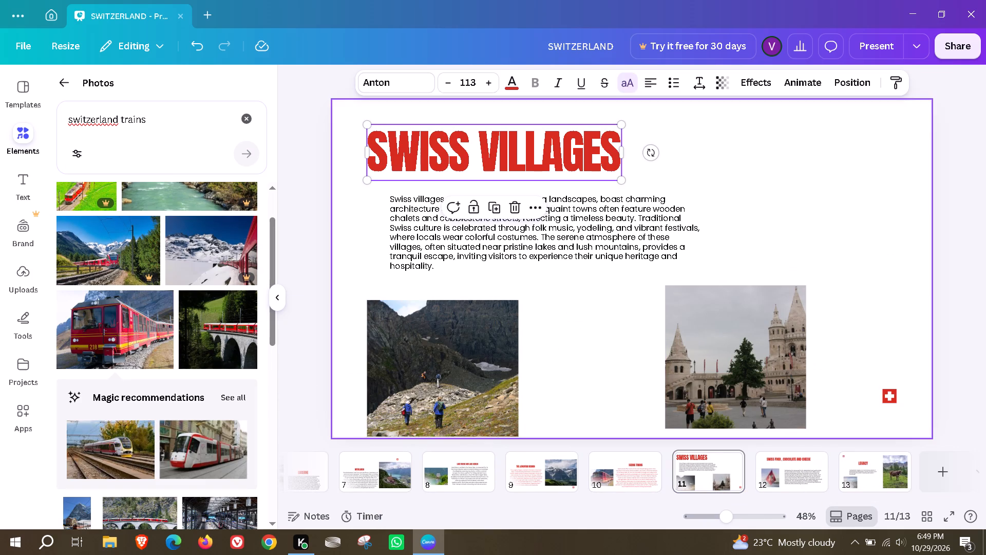
{"action": "left_click_drag", "start_coordinate": [623, 178], "coordinate": [519, 160]}
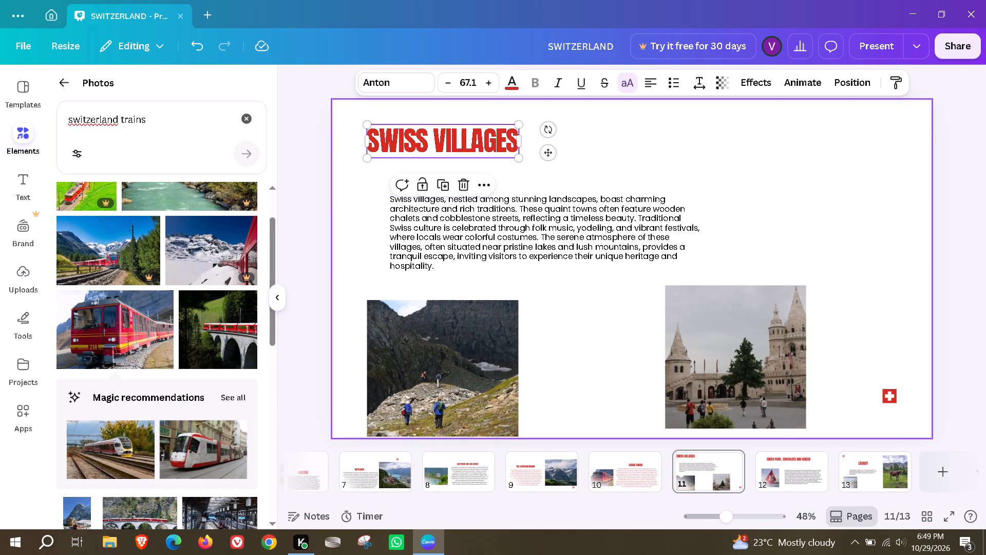
{"action": "left_click_drag", "start_coordinate": [478, 140], "coordinate": [766, 148]}
Stack page 11's tower photo above the hikers photo on the left half, and place the paragraph beside the hikers photo.
{"action": "left_click_drag", "start_coordinate": [500, 230], "coordinate": [514, 234]}
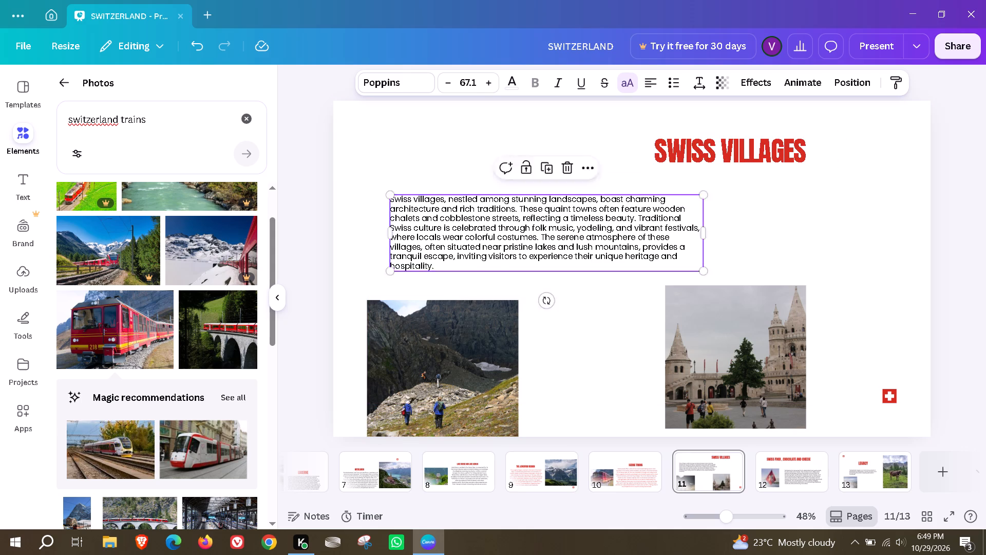
{"action": "left_click_drag", "start_coordinate": [514, 234], "coordinate": [712, 253]}
{"action": "left_click_drag", "start_coordinate": [464, 357], "coordinate": [484, 335]}
{"action": "left_click_drag", "start_coordinate": [694, 366], "coordinate": [450, 186]}
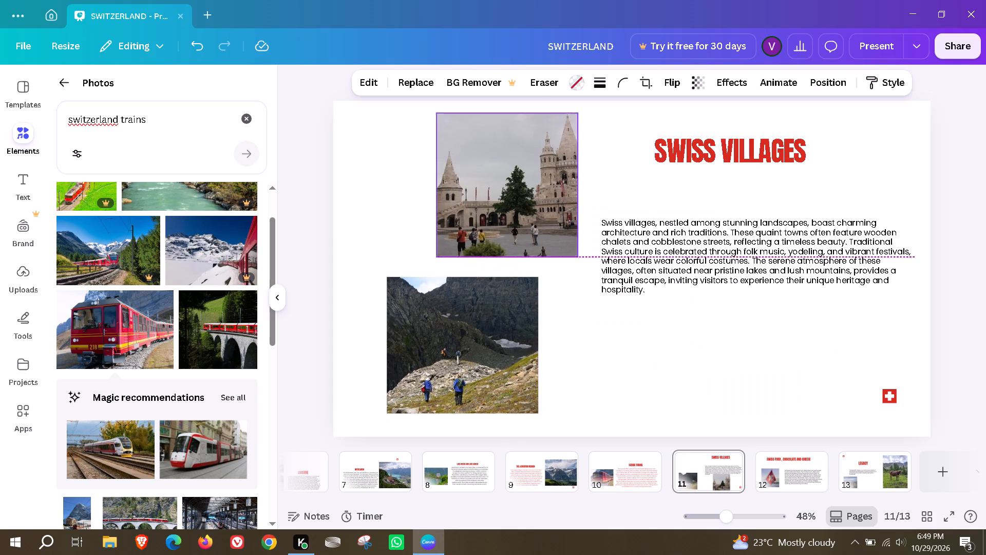
{"action": "left_click_drag", "start_coordinate": [450, 186], "coordinate": [423, 197]}
{"action": "left_click_drag", "start_coordinate": [696, 255], "coordinate": [677, 345]}
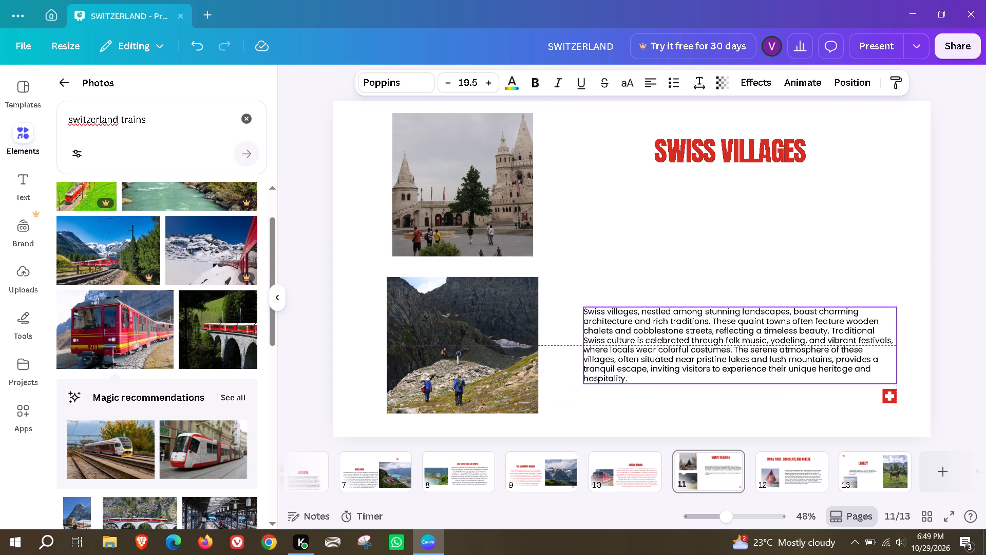
{"action": "left_click_drag", "start_coordinate": [677, 345], "coordinate": [675, 346]}
Shrink page 11's title to size 46.3 and center it just above the paragraph.
{"action": "left_click_drag", "start_coordinate": [749, 149], "coordinate": [732, 277]}
{"action": "left_click_drag", "start_coordinate": [791, 293], "coordinate": [746, 273]}
{"action": "left_click_drag", "start_coordinate": [694, 266], "coordinate": [716, 281]}
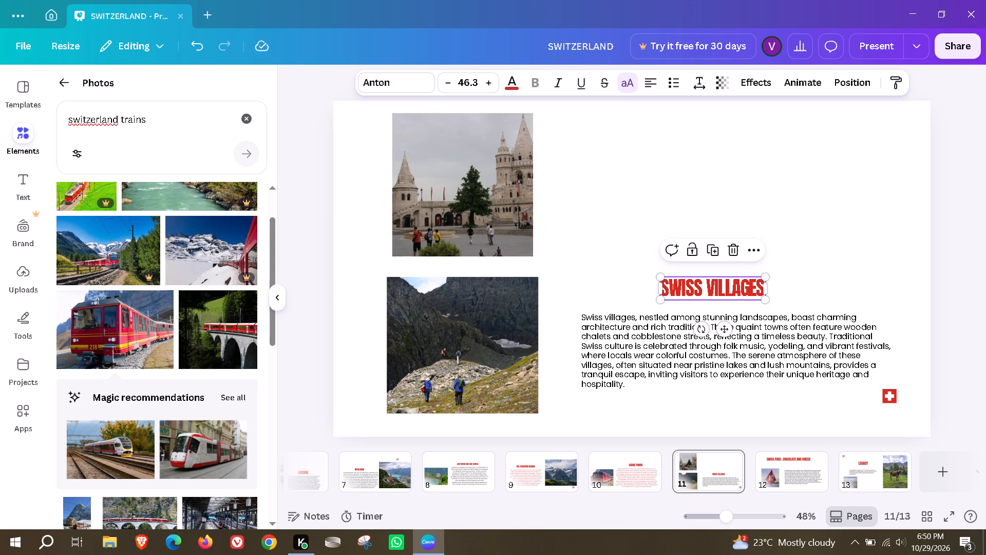
Search for "switzerland villages" and replace page 11's upper photo with the wooden chalets and its lower photo with the snowy mountain lake.
{"action": "left_click", "coordinate": [146, 131]}
{"action": "left_click_drag", "start_coordinate": [159, 117], "coordinate": [120, 116]}
{"action": "key", "text": "BackSpace"}
{"action": "type", "text": "villages"}
{"action": "key", "text": "Return"}
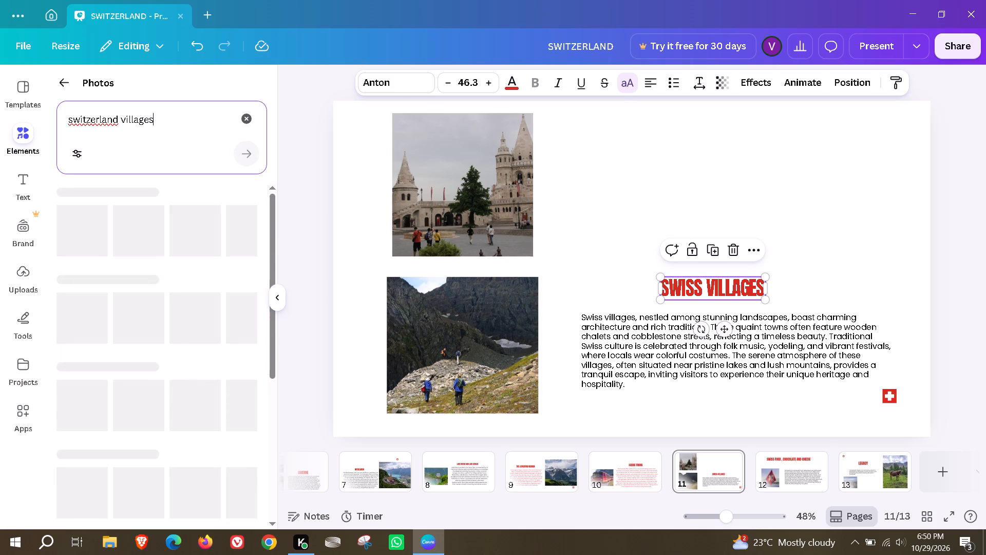
{"action": "scroll", "coordinate": [128, 385], "scroll_direction": "down", "scroll_amount": 3}
{"action": "left_click_drag", "start_coordinate": [192, 275], "coordinate": [421, 219]}
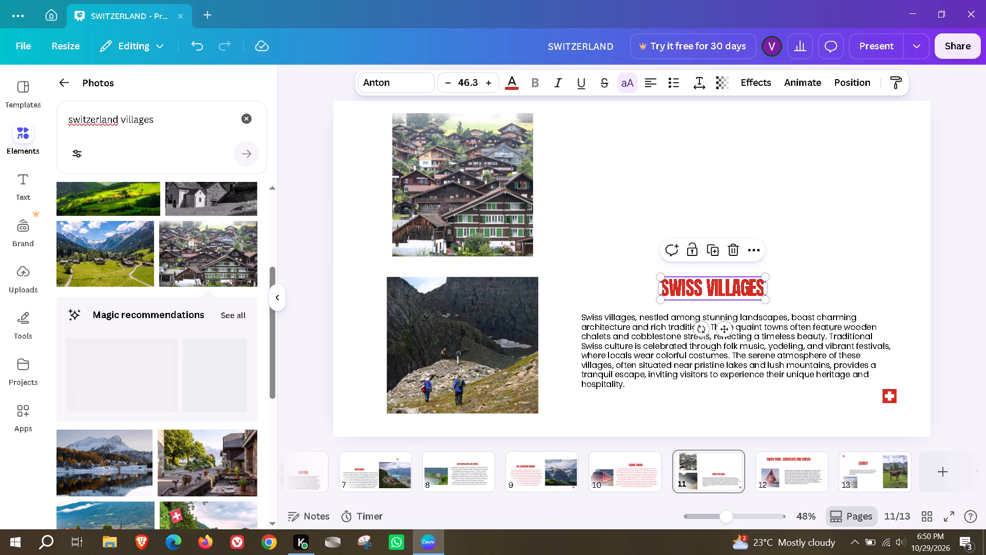
{"action": "scroll", "coordinate": [211, 492], "scroll_direction": "down", "scroll_amount": 3}
{"action": "left_click_drag", "start_coordinate": [102, 283], "coordinate": [494, 349]}
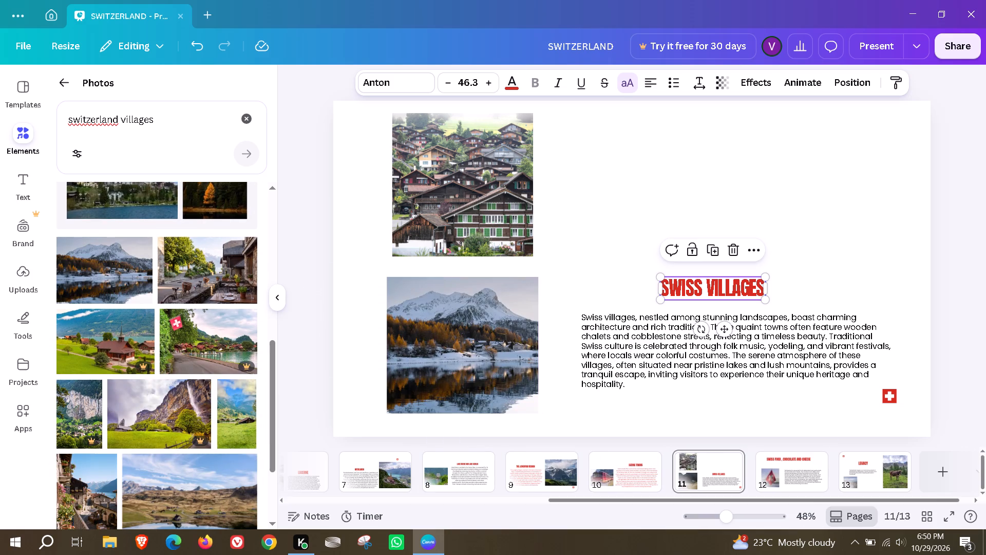
On page 12, shrink the title to size 41.8, lower the paragraph beside the flag photo, and place the title just above it.
{"action": "left_click", "coordinate": [802, 459]}
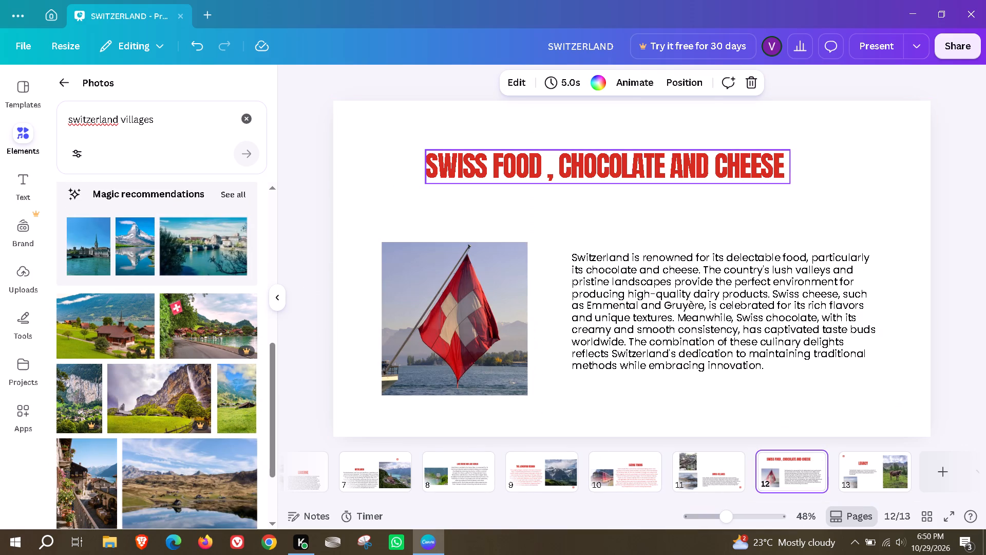
{"action": "left_click", "coordinate": [606, 163]}
{"action": "left_click_drag", "start_coordinate": [792, 183], "coordinate": [653, 166]}
{"action": "left_click_drag", "start_coordinate": [582, 155], "coordinate": [750, 218]}
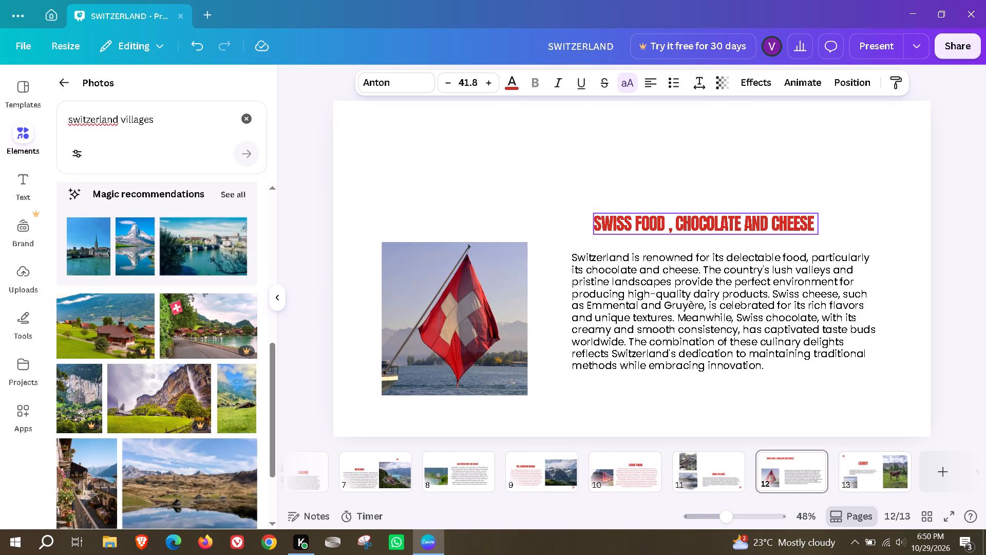
{"action": "left_click_drag", "start_coordinate": [750, 218], "coordinate": [749, 218]}
{"action": "left_click_drag", "start_coordinate": [738, 302], "coordinate": [737, 326]}
{"action": "left_click_drag", "start_coordinate": [767, 224], "coordinate": [771, 245]}
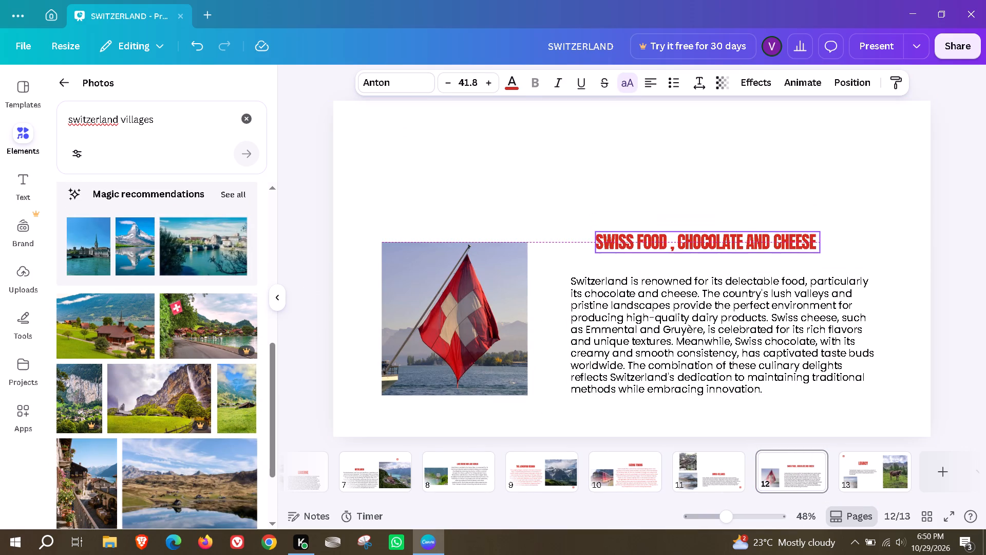
{"action": "left_click_drag", "start_coordinate": [771, 245], "coordinate": [771, 249]}
Search the photos for "switzerland food" and replace page 12's flag photo with the valley village with a white church.
{"action": "left_click_drag", "start_coordinate": [157, 118], "coordinate": [124, 117]}
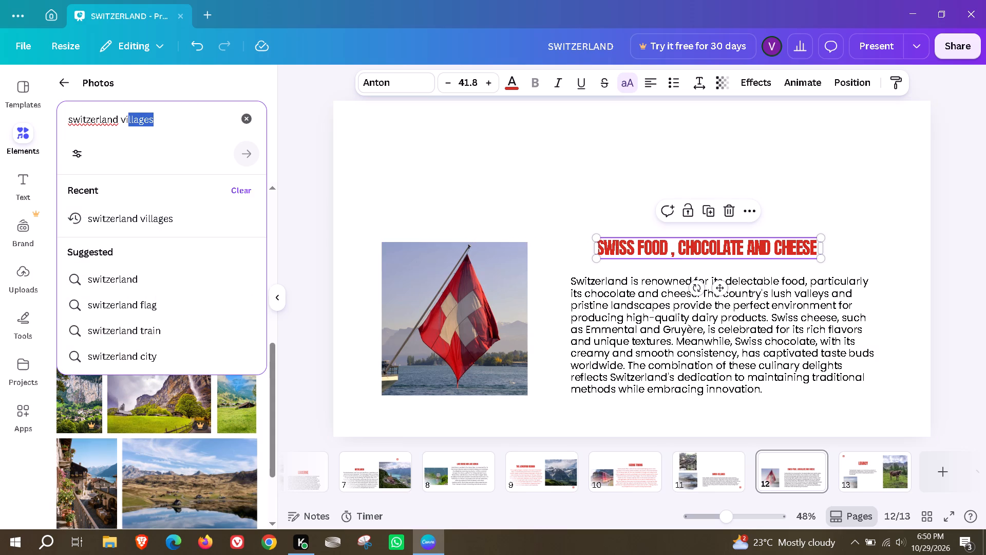
{"action": "left_click_drag", "start_coordinate": [124, 117], "coordinate": [121, 117]}
{"action": "key", "text": "g"}
{"action": "key", "text": "BackSpace"}
{"action": "type", "text": "food"}
{"action": "key", "text": "Return"}
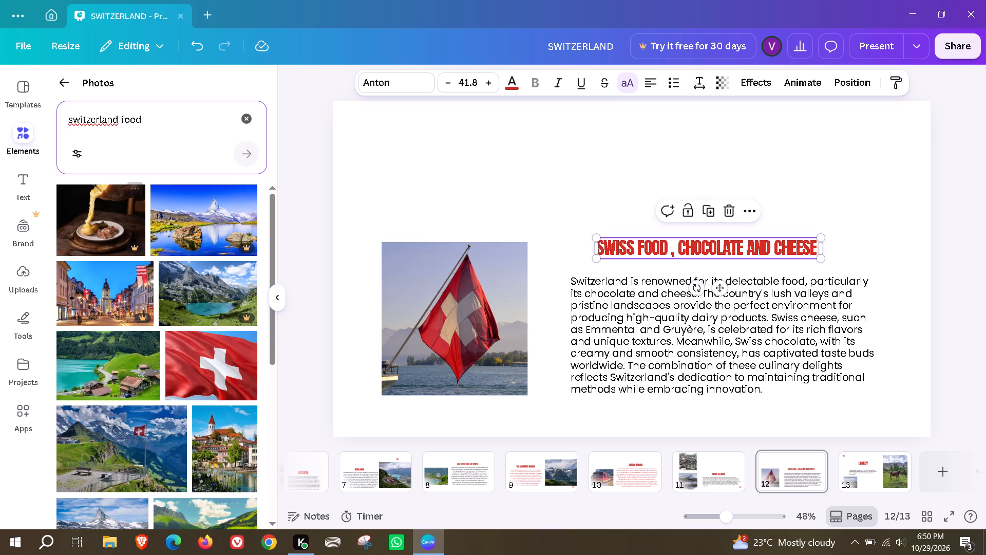
{"action": "scroll", "coordinate": [151, 355], "scroll_direction": "down", "scroll_amount": 1}
{"action": "scroll", "coordinate": [144, 450], "scroll_direction": "down", "scroll_amount": 2}
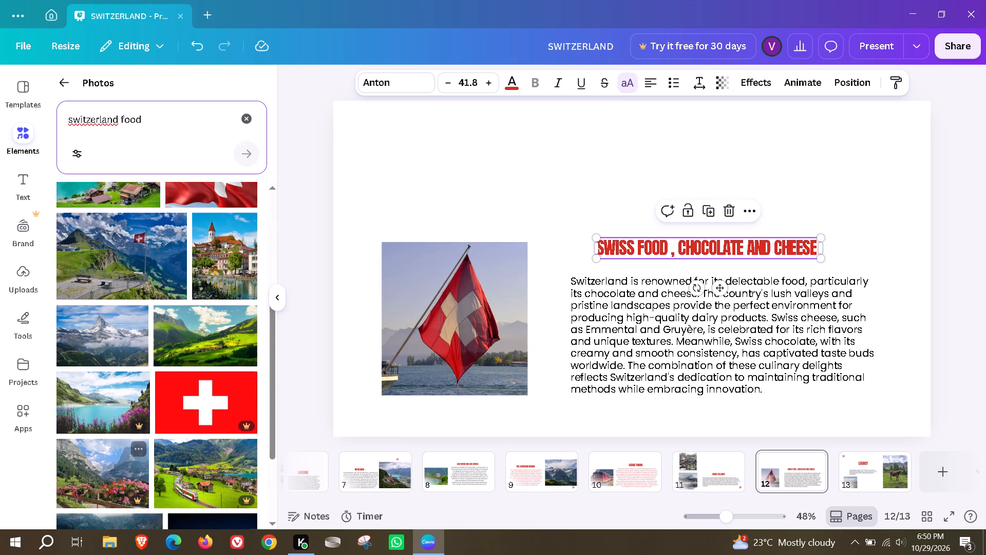
{"action": "scroll", "coordinate": [141, 421], "scroll_direction": "down", "scroll_amount": 3}
{"action": "left_click_drag", "start_coordinate": [105, 378], "coordinate": [445, 371]}
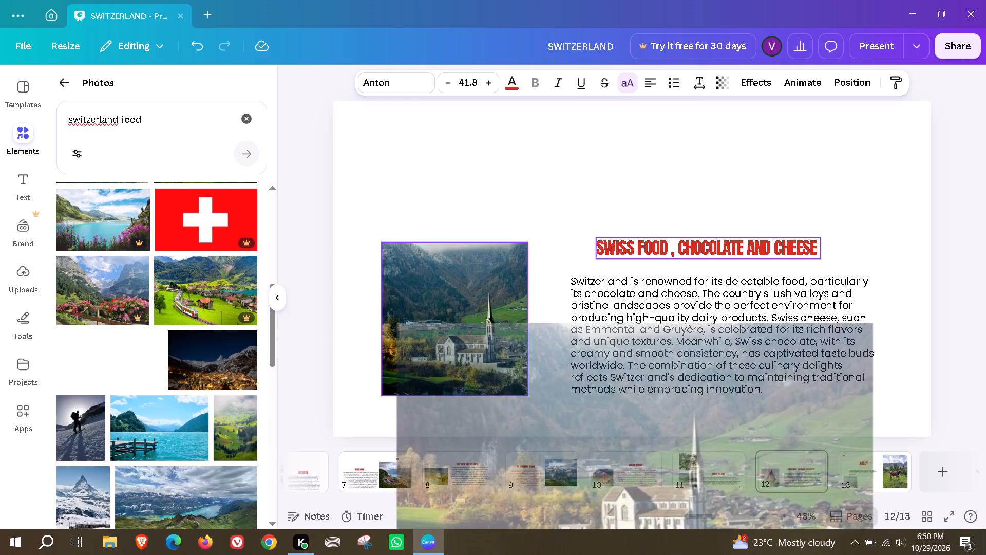
{"action": "left_click", "coordinate": [539, 412]}
{"action": "scroll", "coordinate": [849, 469], "scroll_direction": "down", "scroll_amount": 1}
On page 13, search the photos for "switzerland animals" and replace the small flag photo with the cows beside a lake.
{"action": "left_click", "coordinate": [816, 477]}
{"action": "left_click", "coordinate": [836, 478]}
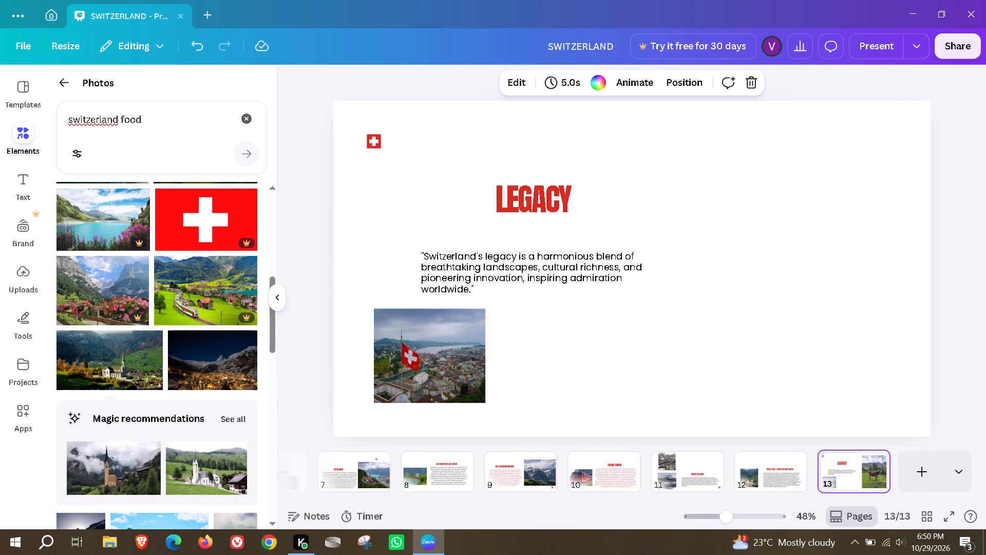
{"action": "left_click_drag", "start_coordinate": [156, 114], "coordinate": [122, 127]}
{"action": "key", "text": "BackSpace"}
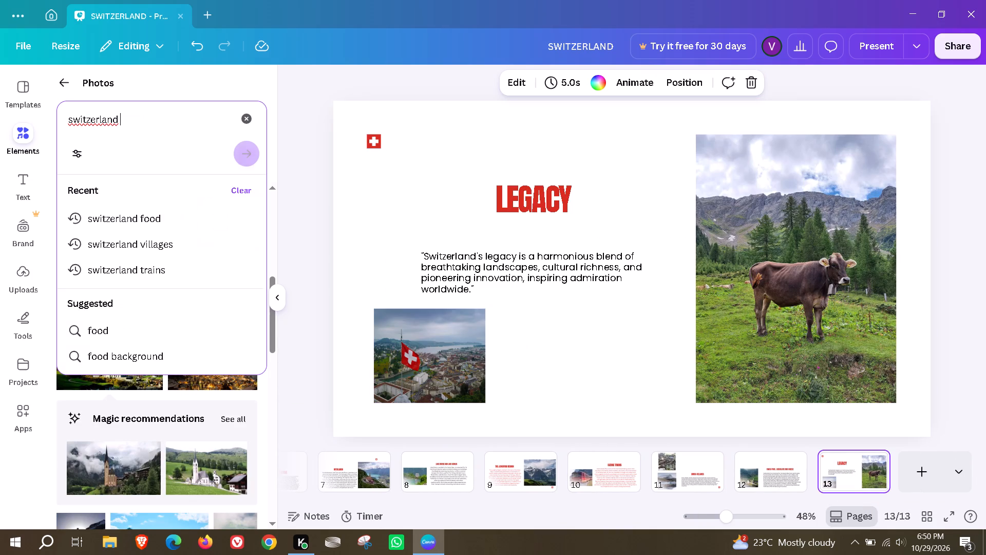
{"action": "key", "text": "Return"}
{"action": "left_click", "coordinate": [96, 120]}
{"action": "left_click", "coordinate": [125, 120]}
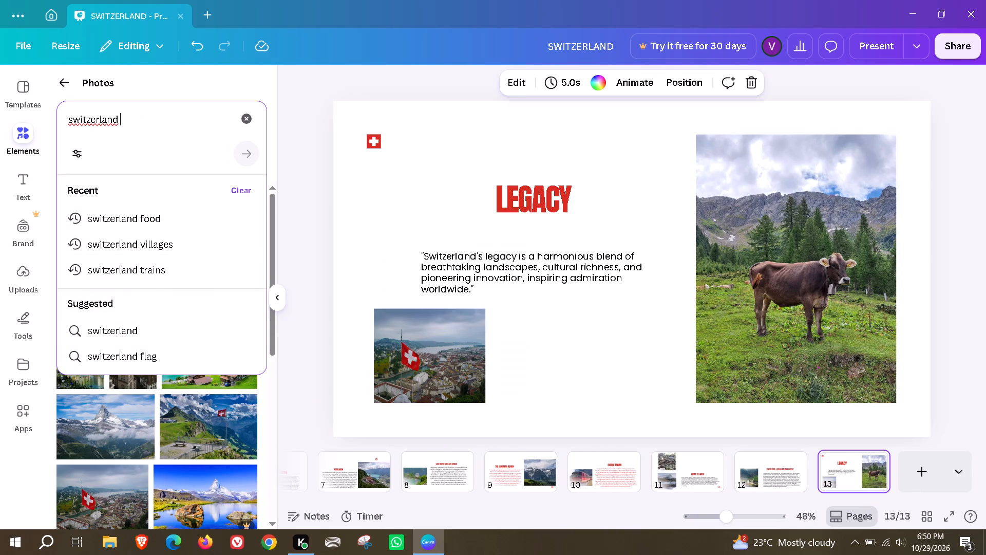
{"action": "type", "text": "animals"}
{"action": "key", "text": "Return"}
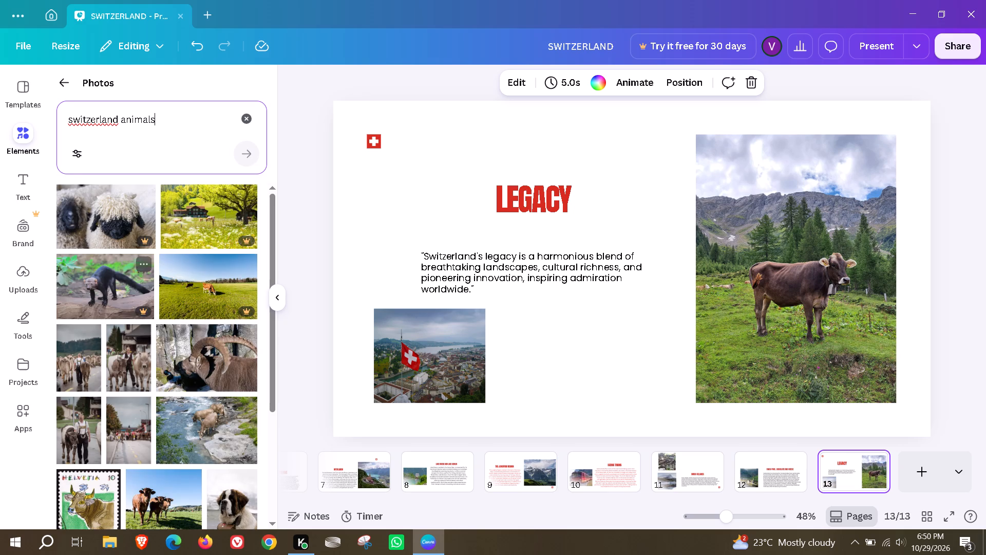
{"action": "scroll", "coordinate": [189, 344], "scroll_direction": "down", "scroll_amount": 2}
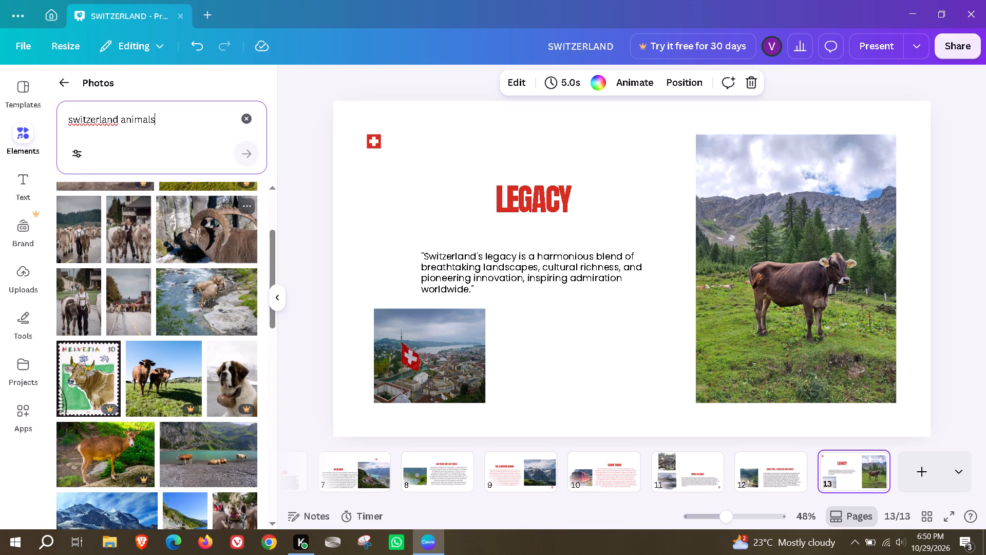
{"action": "scroll", "coordinate": [126, 365], "scroll_direction": "down", "scroll_amount": 2}
{"action": "scroll", "coordinate": [169, 369], "scroll_direction": "down", "scroll_amount": 1}
{"action": "left_click_drag", "start_coordinate": [205, 273], "coordinate": [462, 365]}
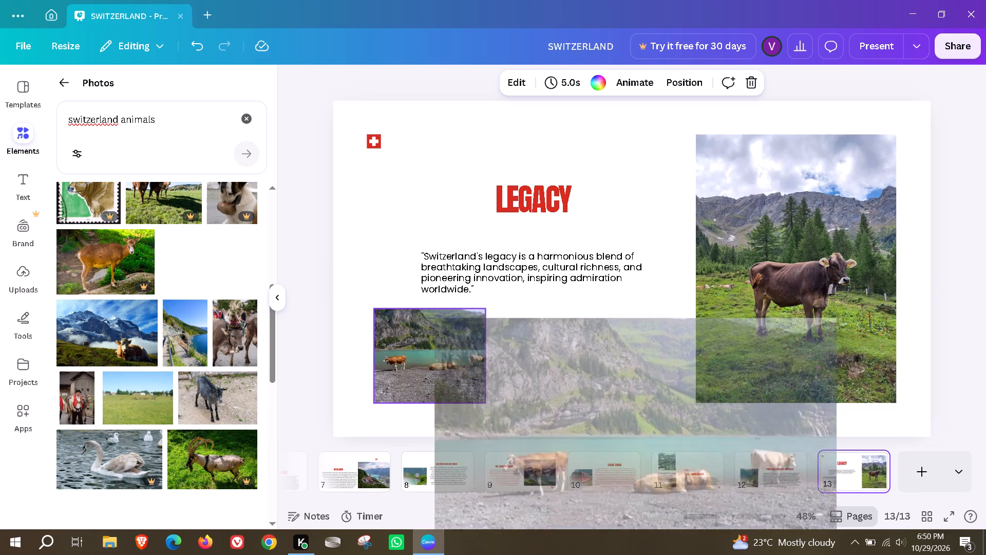
{"action": "left_click_drag", "start_coordinate": [462, 365], "coordinate": [447, 365]}
{"action": "left_click", "coordinate": [475, 396]}
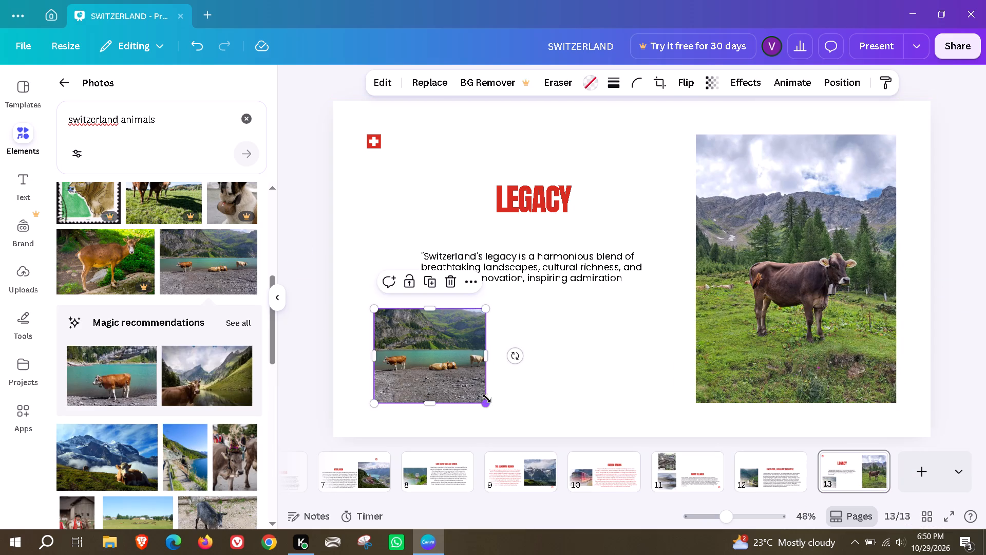
Enlarge page 13's lakeside cows photo, move it below the paragraph, and raise the paragraph just above it.
{"action": "left_click_drag", "start_coordinate": [490, 404], "coordinate": [548, 427]}
{"action": "left_click_drag", "start_coordinate": [472, 392], "coordinate": [558, 382]}
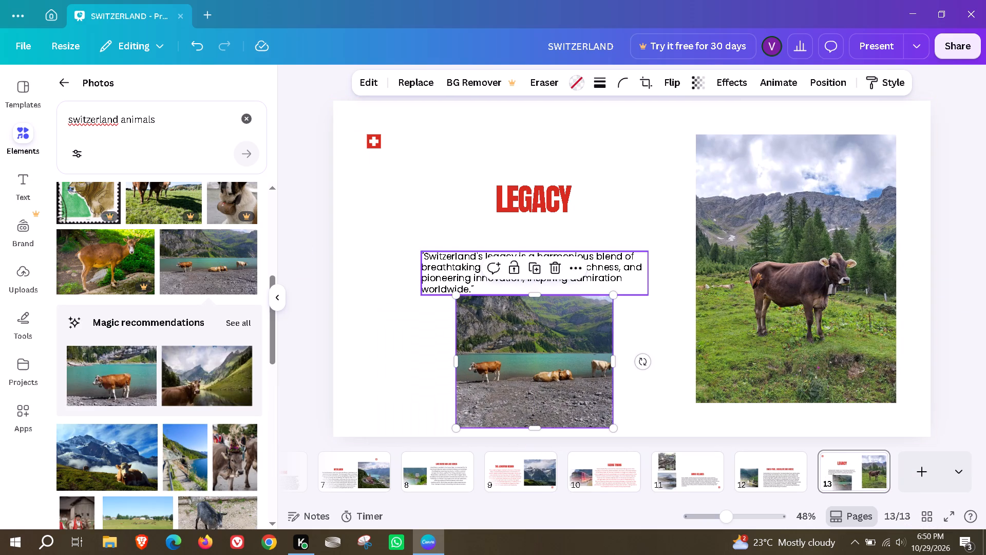
{"action": "left_click_drag", "start_coordinate": [612, 275], "coordinate": [609, 260]}
{"action": "left_click", "coordinate": [643, 186]}
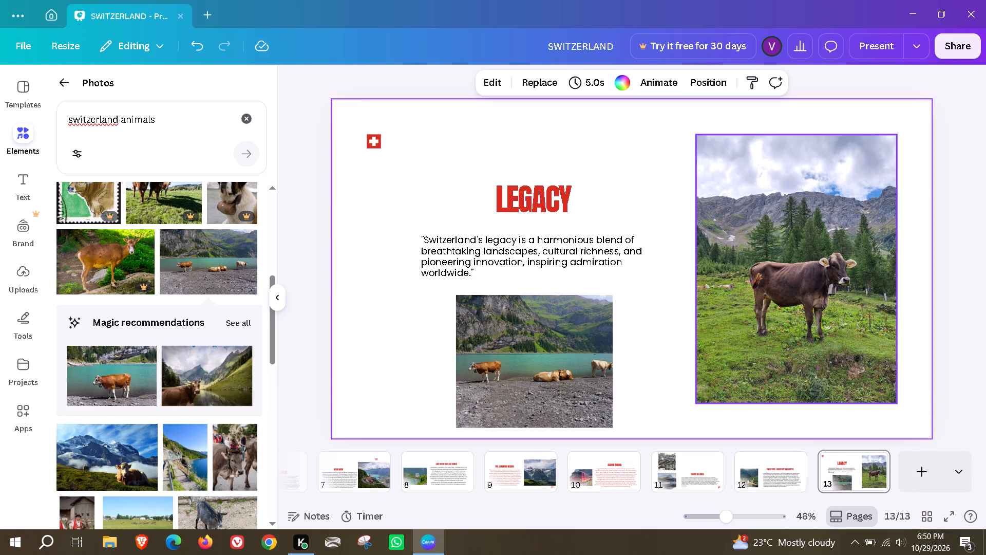
Shrink page 13's single brown cow photo, lower it on the right half, and nudge the lakeside cows photo up.
{"action": "left_click_drag", "start_coordinate": [785, 280], "coordinate": [766, 289]}
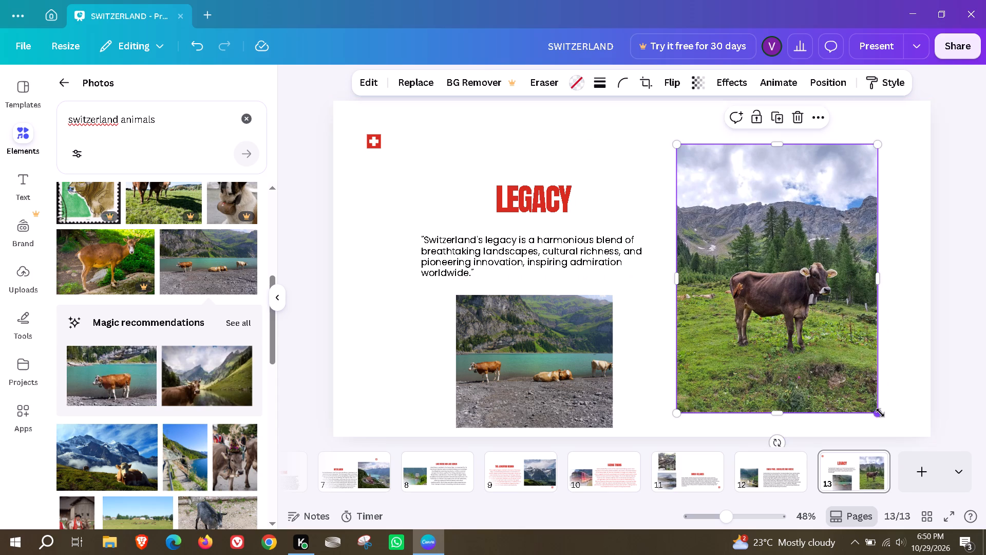
{"action": "left_click_drag", "start_coordinate": [880, 413], "coordinate": [798, 370]}
{"action": "left_click_drag", "start_coordinate": [785, 304], "coordinate": [816, 368]}
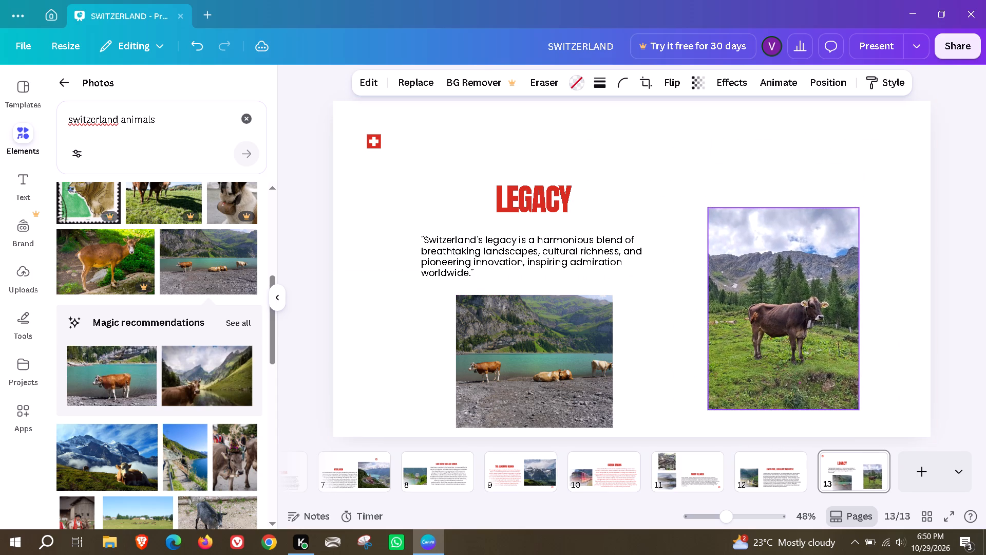
{"action": "left_click_drag", "start_coordinate": [816, 368], "coordinate": [810, 355]}
{"action": "left_click_drag", "start_coordinate": [578, 362], "coordinate": [582, 353]}
{"action": "left_click", "coordinate": [668, 355]}
Return to page 1 and search the animation elements for "switzerland".
{"action": "scroll", "coordinate": [791, 456], "scroll_direction": "up", "scroll_amount": 11}
{"action": "left_click", "coordinate": [339, 472]}
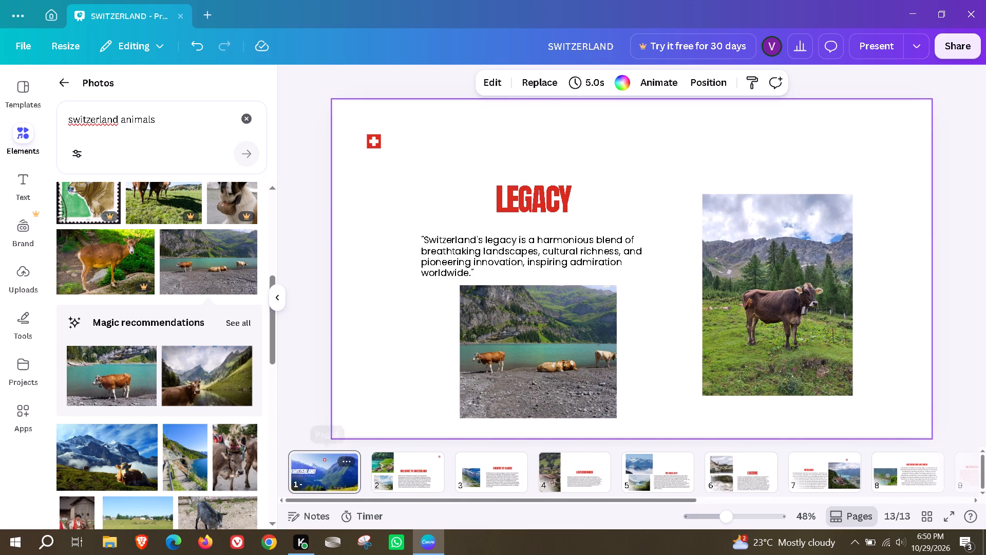
{"action": "left_click", "coordinate": [65, 83]}
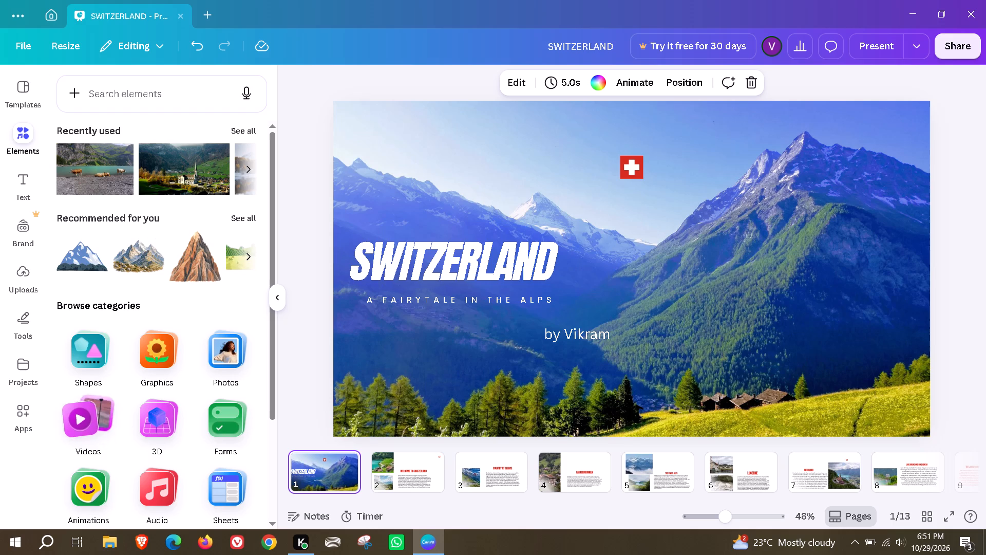
{"action": "left_click", "coordinate": [104, 471]}
{"action": "double_click", "coordinate": [131, 119]}
{"action": "type", "text": "switzerland"}
{"action": "key", "text": "Return"}
Search the animations for "nature" and place a shrunken slender light-green tree on the cover's right-hand meadow.
{"action": "left_click_drag", "start_coordinate": [126, 124], "coordinate": [112, 121]}
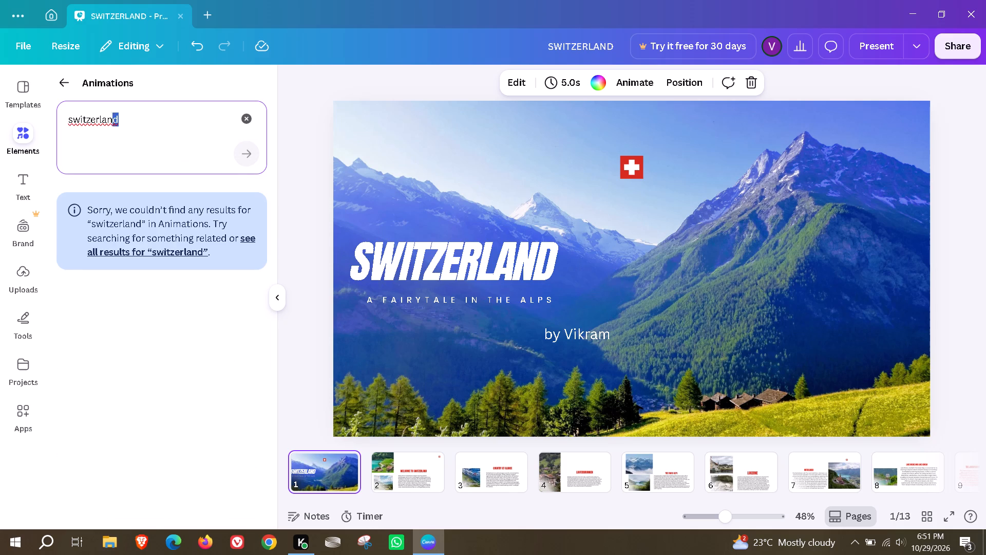
{"action": "left_click_drag", "start_coordinate": [112, 121], "coordinate": [64, 115]}
{"action": "type", "text": "nature"}
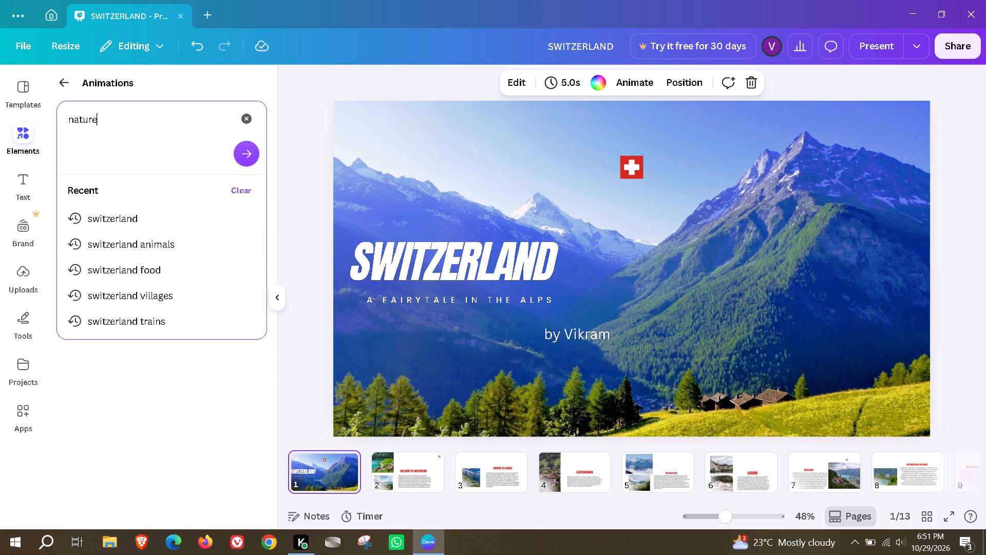
{"action": "key", "text": "Return"}
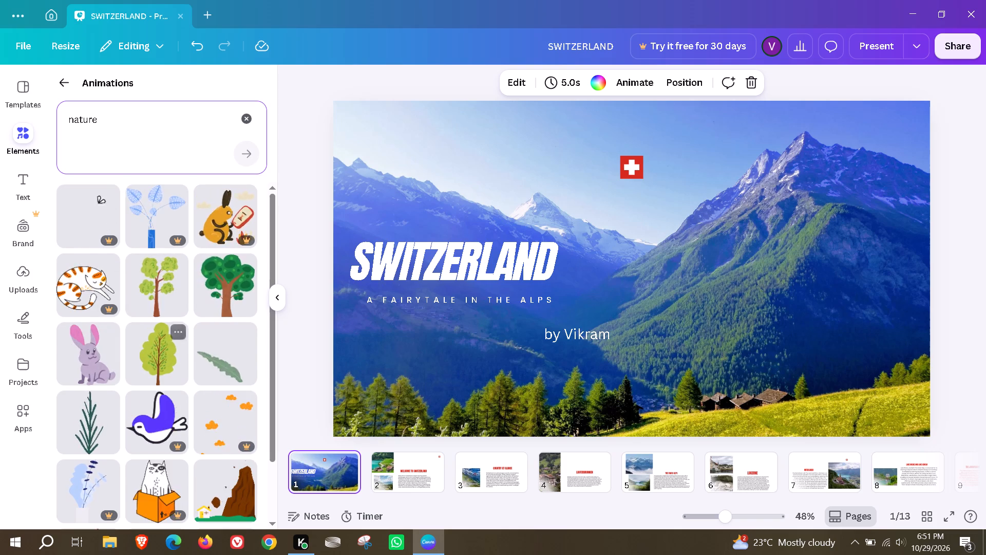
{"action": "scroll", "coordinate": [139, 364], "scroll_direction": "down", "scroll_amount": 1}
{"action": "left_click_drag", "start_coordinate": [183, 235], "coordinate": [640, 258]}
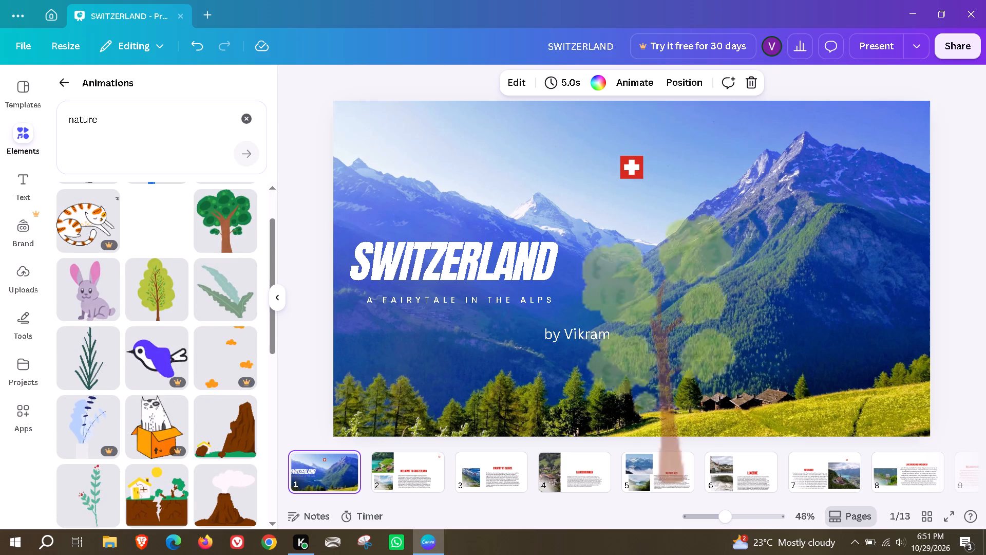
{"action": "left_click_drag", "start_coordinate": [640, 258], "coordinate": [742, 212]}
{"action": "left_click_drag", "start_coordinate": [865, 166], "coordinate": [769, 332]}
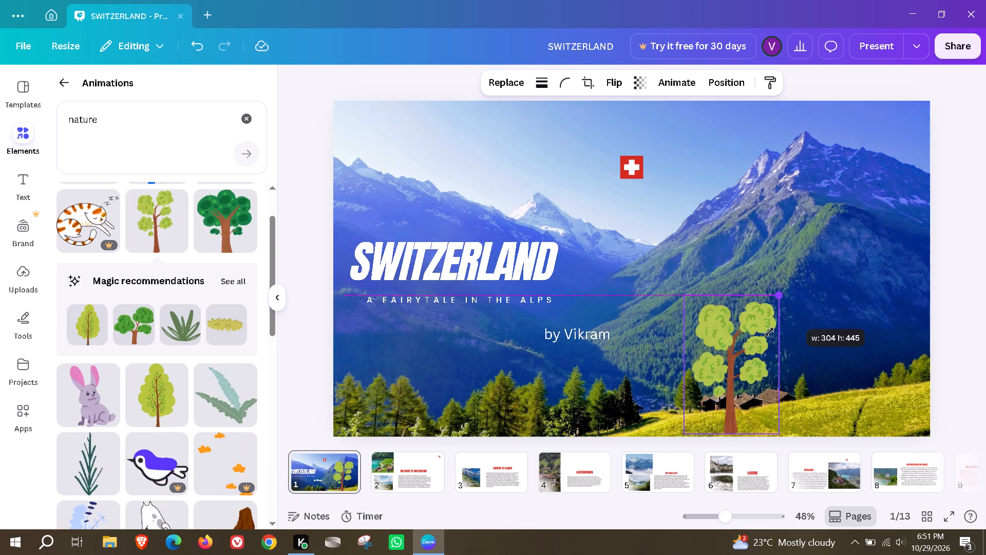
{"action": "left_click_drag", "start_coordinate": [769, 332], "coordinate": [765, 342]}
{"action": "left_click_drag", "start_coordinate": [732, 390], "coordinate": [847, 352]}
{"action": "left_click", "coordinate": [904, 351]}
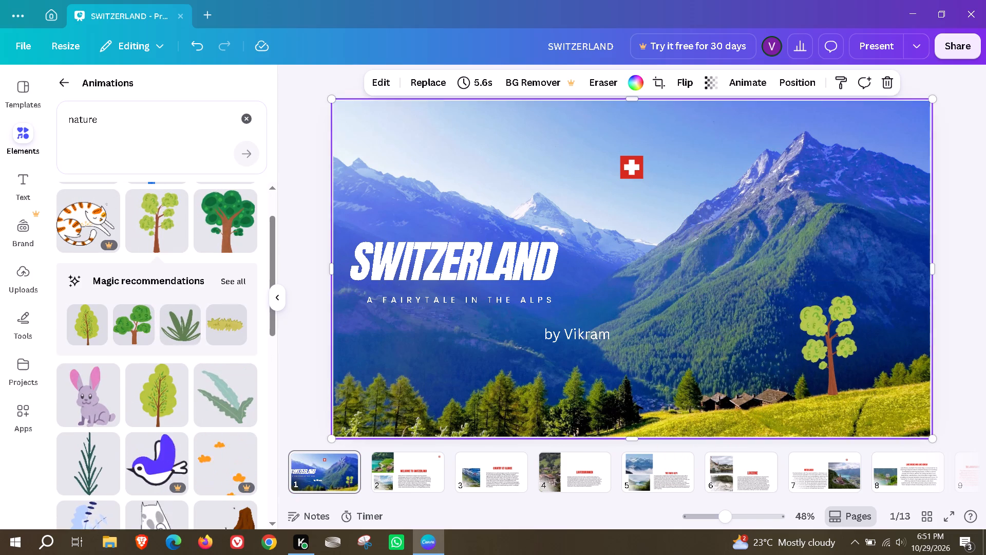
Add the animated purple rabbit to page 2, shrink it, and place it above the WELCOME TO SWITZERLAND title.
{"action": "left_click", "coordinate": [411, 478]}
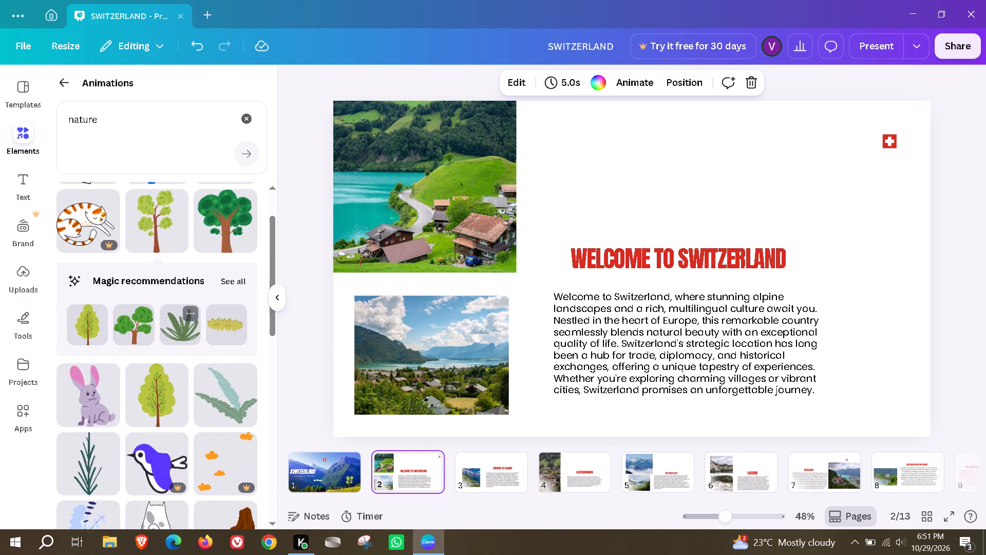
{"action": "left_click_drag", "start_coordinate": [94, 390], "coordinate": [648, 91]}
{"action": "left_click_drag", "start_coordinate": [102, 396], "coordinate": [668, 152]}
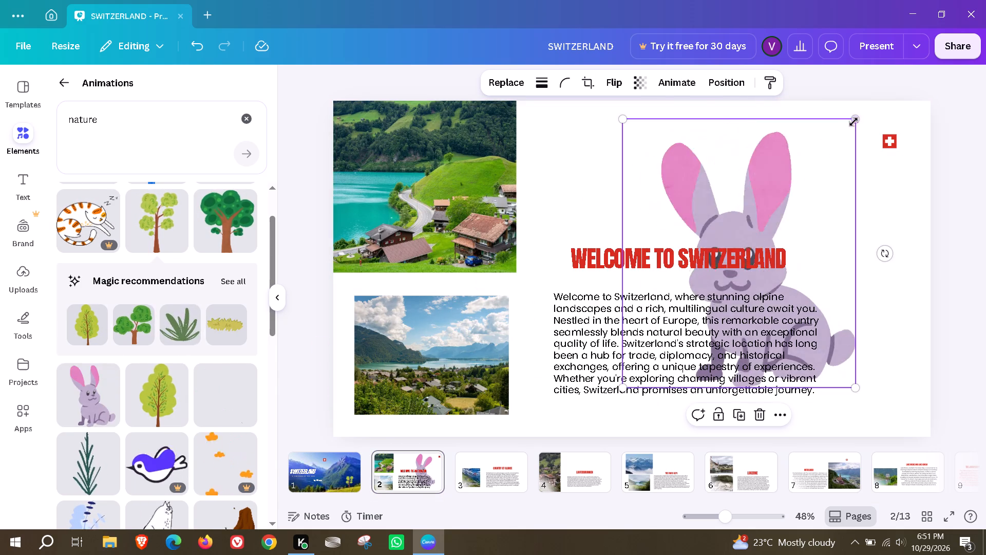
{"action": "left_click_drag", "start_coordinate": [854, 118], "coordinate": [711, 342]}
{"action": "left_click_drag", "start_coordinate": [659, 372], "coordinate": [668, 209]}
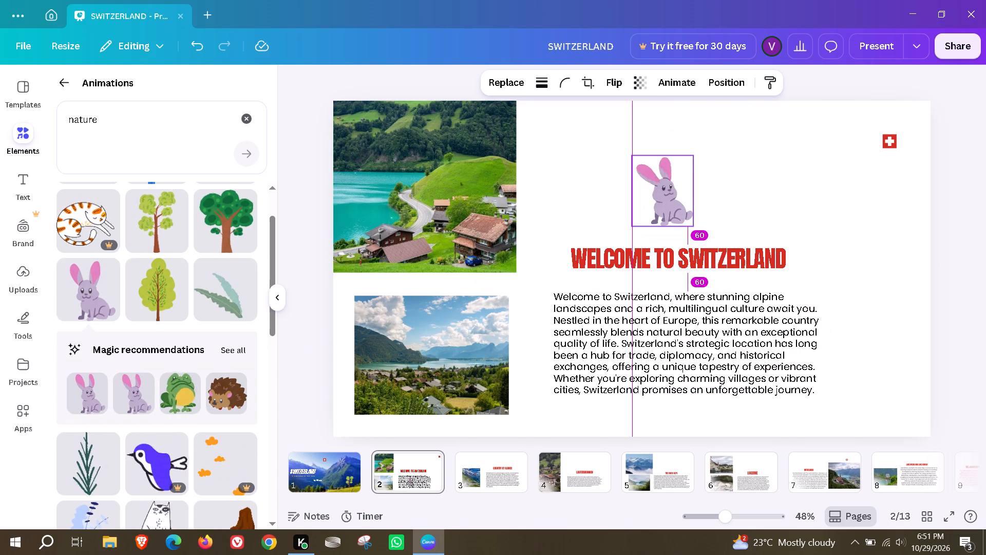
{"action": "left_click_drag", "start_coordinate": [668, 209], "coordinate": [668, 193]}
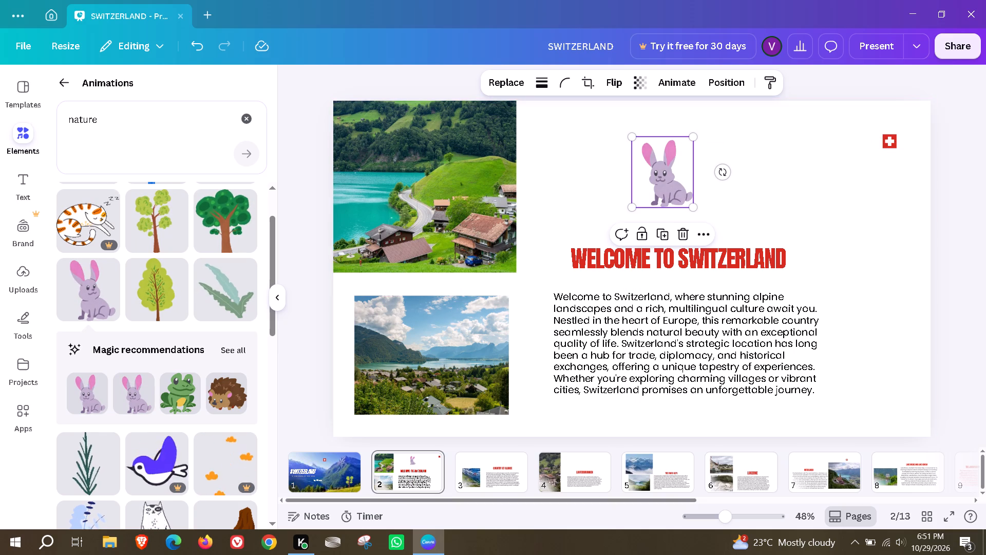
Add the animated hedgehog to page 3 at a small size, positioned above the COUNTRY AT GLANCE title.
{"action": "left_click", "coordinate": [475, 484]}
{"action": "left_click_drag", "start_coordinate": [222, 403], "coordinate": [581, 235]}
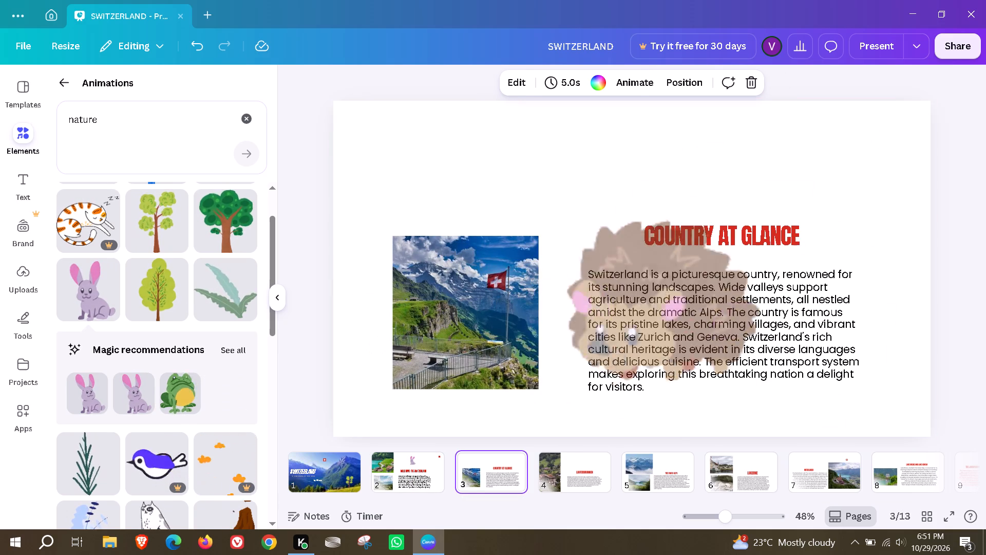
{"action": "left_click_drag", "start_coordinate": [581, 235], "coordinate": [567, 192]}
{"action": "left_click_drag", "start_coordinate": [889, 157], "coordinate": [599, 384]}
{"action": "left_click_drag", "start_coordinate": [573, 408], "coordinate": [602, 160]}
{"action": "left_click_drag", "start_coordinate": [633, 184], "coordinate": [646, 211]}
{"action": "left_click_drag", "start_coordinate": [624, 179], "coordinate": [618, 172]}
Add the animated green frog to page 4 at a small size, positioned above the LAUTERBRUNNEN title.
{"action": "left_click", "coordinate": [564, 467]}
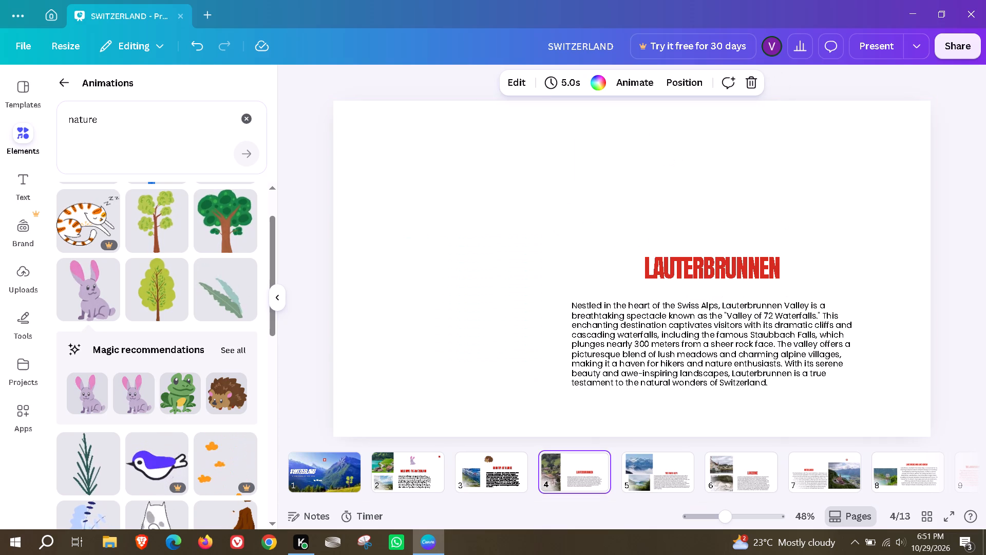
{"action": "scroll", "coordinate": [154, 433], "scroll_direction": "down", "scroll_amount": 2}
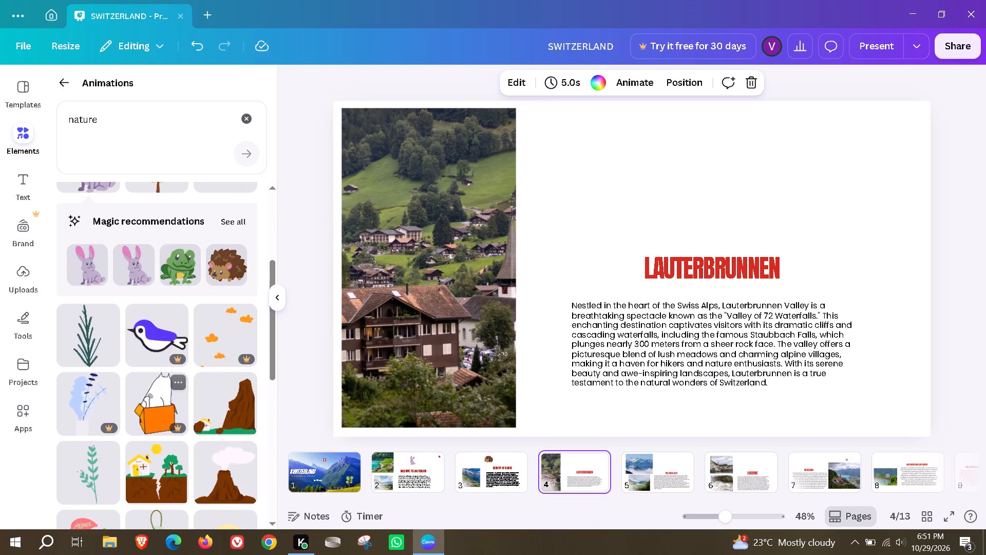
{"action": "left_click_drag", "start_coordinate": [80, 333], "coordinate": [87, 302]}
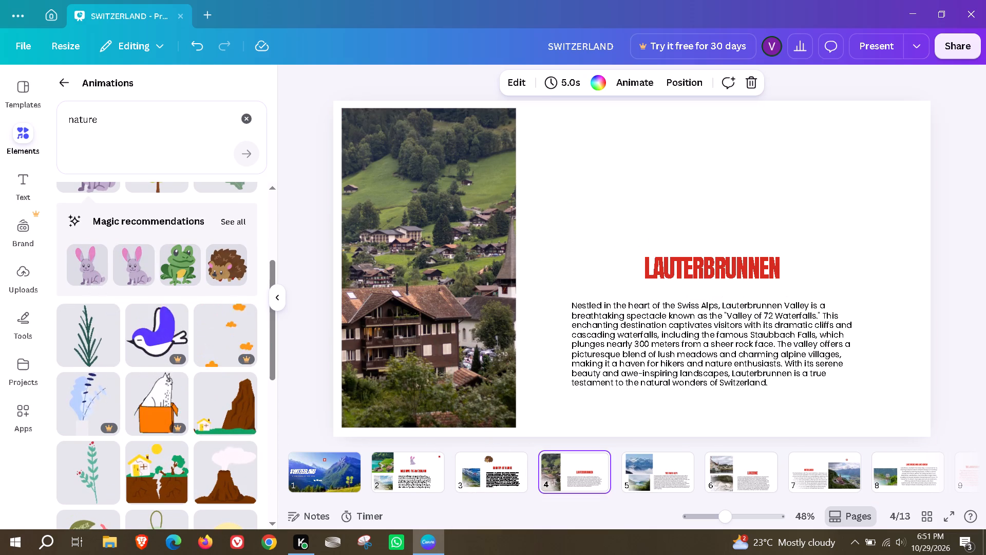
{"action": "left_click_drag", "start_coordinate": [179, 273], "coordinate": [478, 134]}
{"action": "left_click_drag", "start_coordinate": [715, 106], "coordinate": [518, 358]}
{"action": "left_click_drag", "start_coordinate": [482, 353], "coordinate": [684, 172]}
{"action": "left_click_drag", "start_coordinate": [704, 197], "coordinate": [716, 209]}
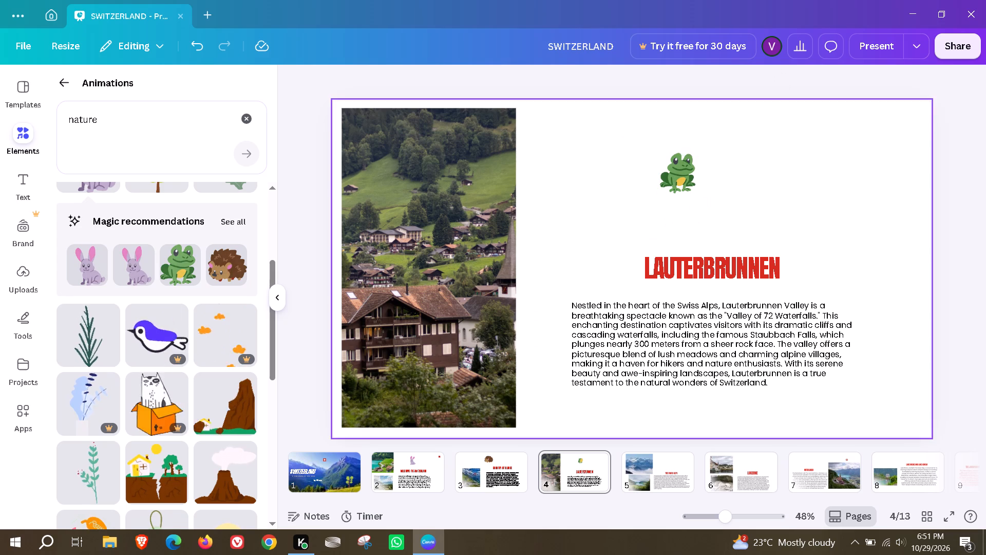
{"action": "left_click", "coordinate": [686, 179]}
{"action": "left_click_drag", "start_coordinate": [697, 197], "coordinate": [715, 214]}
{"action": "left_click_drag", "start_coordinate": [695, 188], "coordinate": [685, 168]}
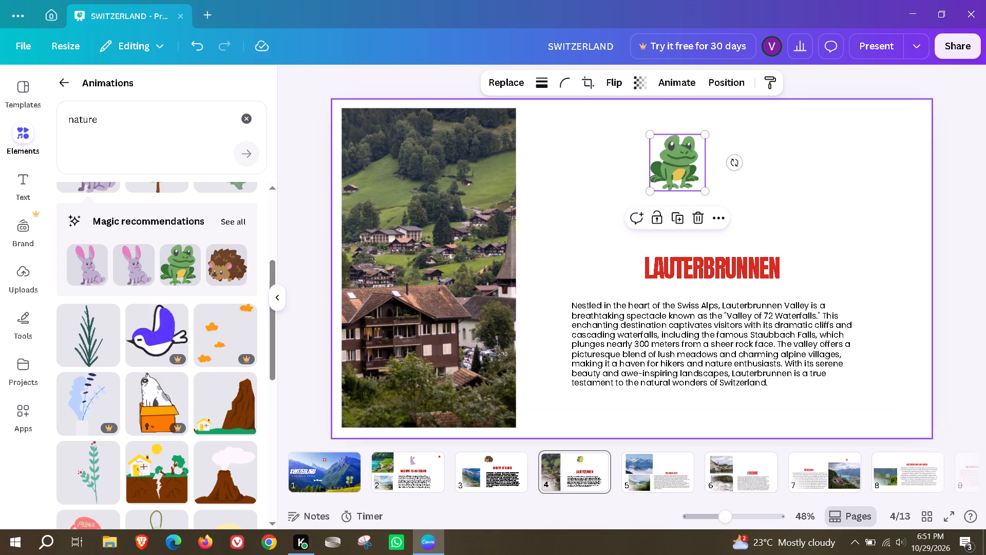
{"action": "left_click", "coordinate": [764, 193]}
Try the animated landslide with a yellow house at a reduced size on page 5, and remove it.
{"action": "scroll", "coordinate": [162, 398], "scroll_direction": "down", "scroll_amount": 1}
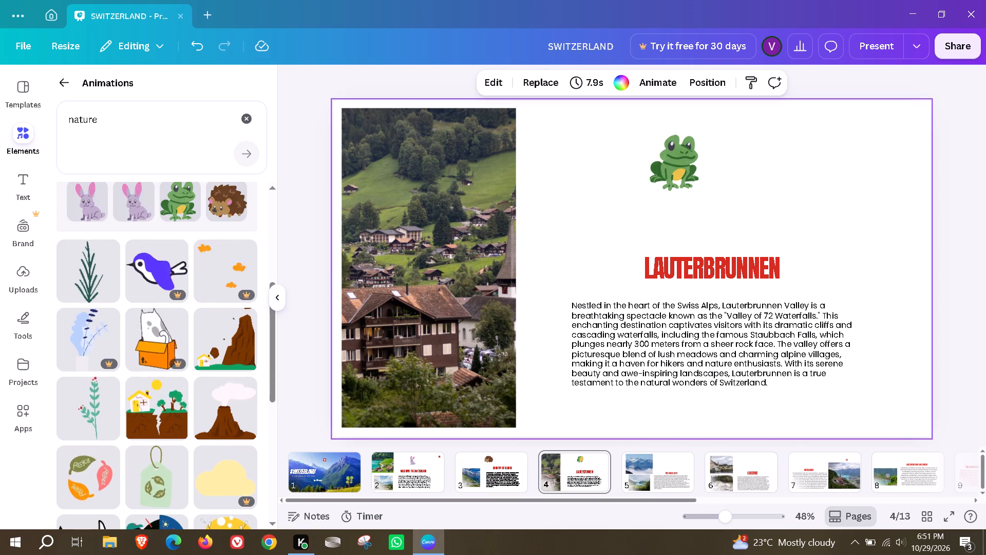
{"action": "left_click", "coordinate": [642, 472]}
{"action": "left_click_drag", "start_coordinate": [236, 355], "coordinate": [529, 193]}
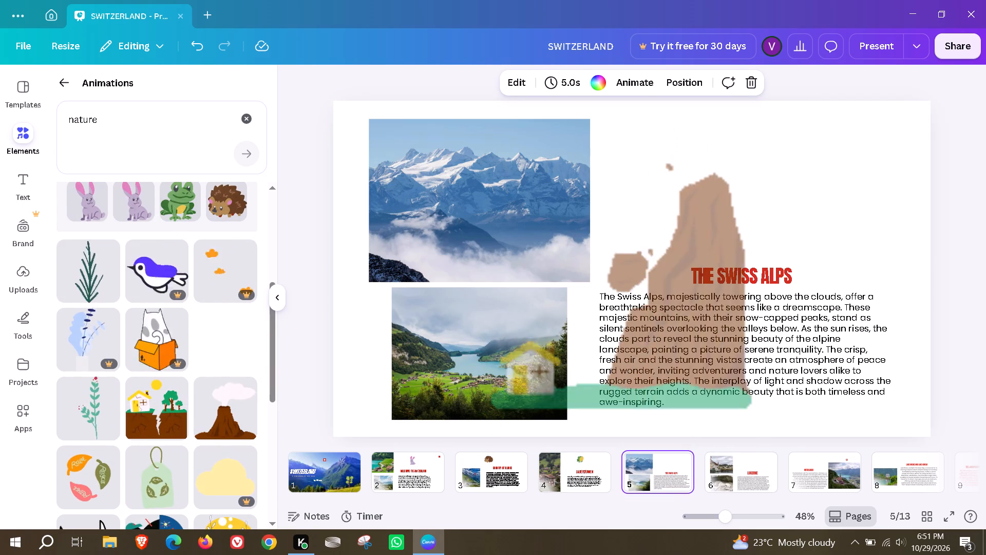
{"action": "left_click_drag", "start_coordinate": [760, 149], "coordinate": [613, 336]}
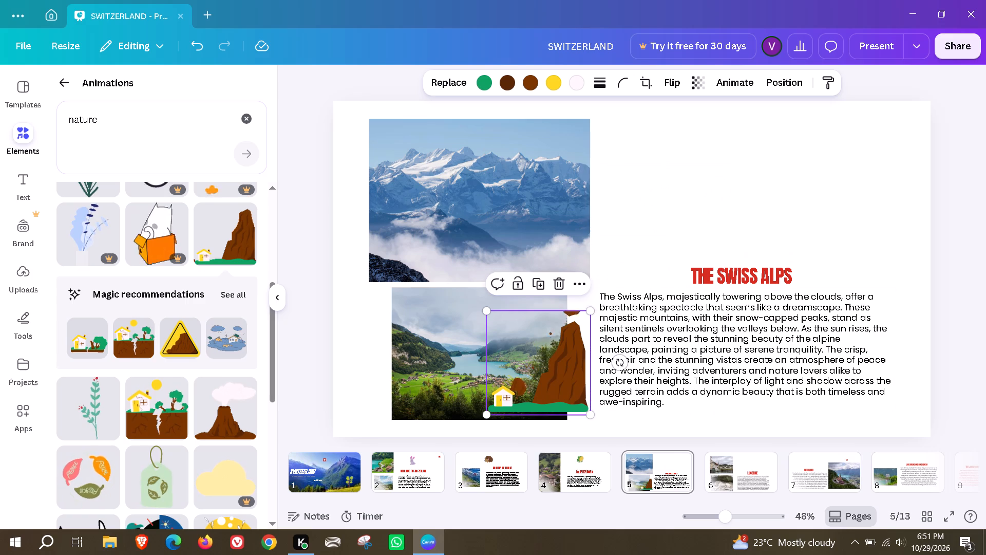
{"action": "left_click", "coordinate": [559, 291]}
Add the animated smoking volcano to page 5, shrink it, and place it above THE SWISS ALPS title.
{"action": "scroll", "coordinate": [122, 422], "scroll_direction": "down", "scroll_amount": 1}
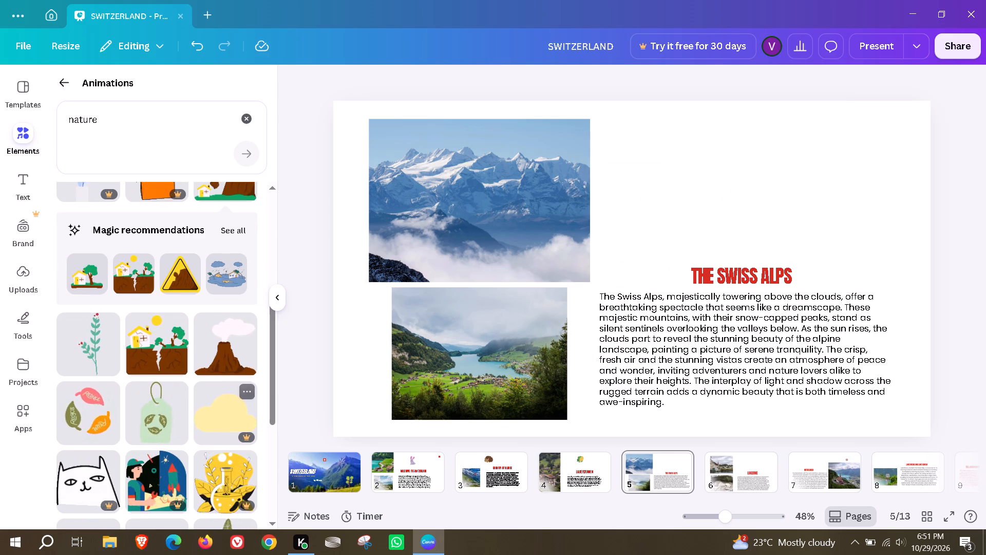
{"action": "left_click_drag", "start_coordinate": [238, 356], "coordinate": [535, 152]}
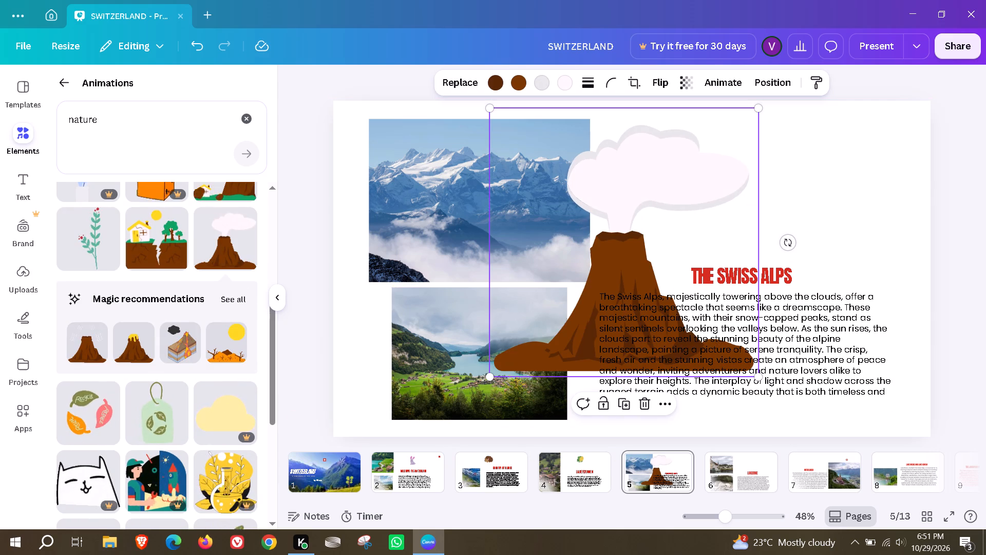
{"action": "left_click_drag", "start_coordinate": [759, 112], "coordinate": [601, 327]}
{"action": "left_click_drag", "start_coordinate": [546, 350], "coordinate": [656, 267]}
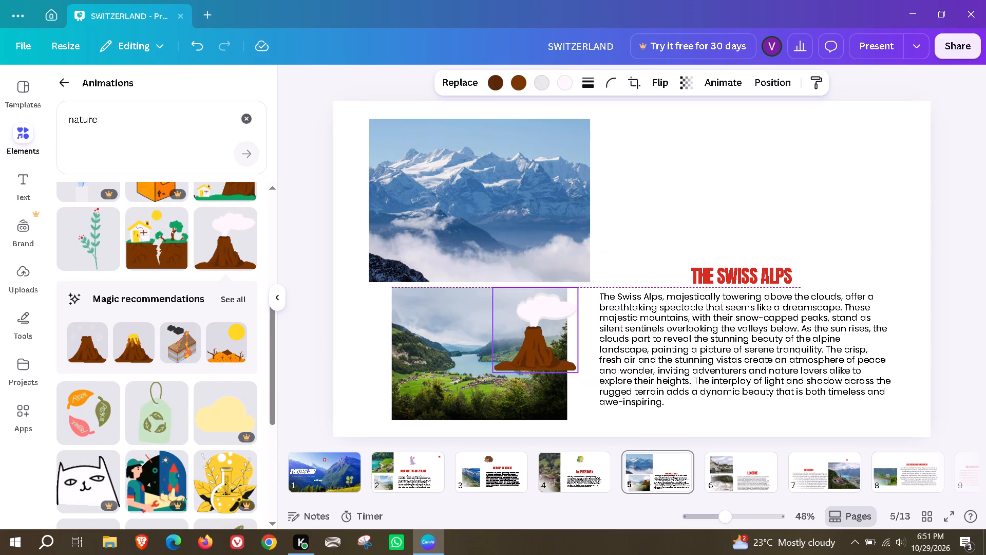
{"action": "left_click_drag", "start_coordinate": [656, 267], "coordinate": [750, 192]}
Add the animated olive-green grass tuft to page 6, shrink it, and place it above the LUCERNE title.
{"action": "left_click", "coordinate": [746, 468]}
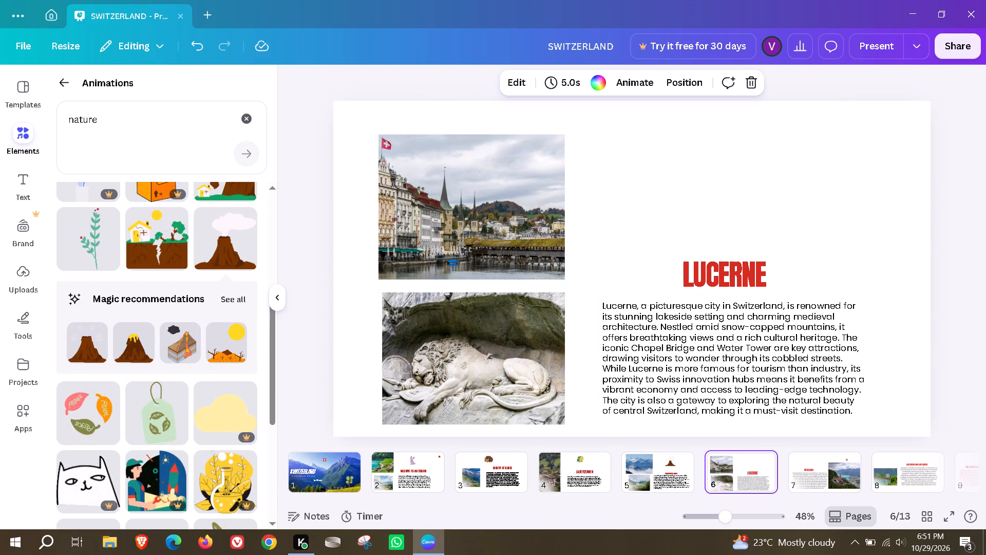
{"action": "scroll", "coordinate": [161, 438], "scroll_direction": "down", "scroll_amount": 3}
{"action": "left_click_drag", "start_coordinate": [101, 356], "coordinate": [599, 214]}
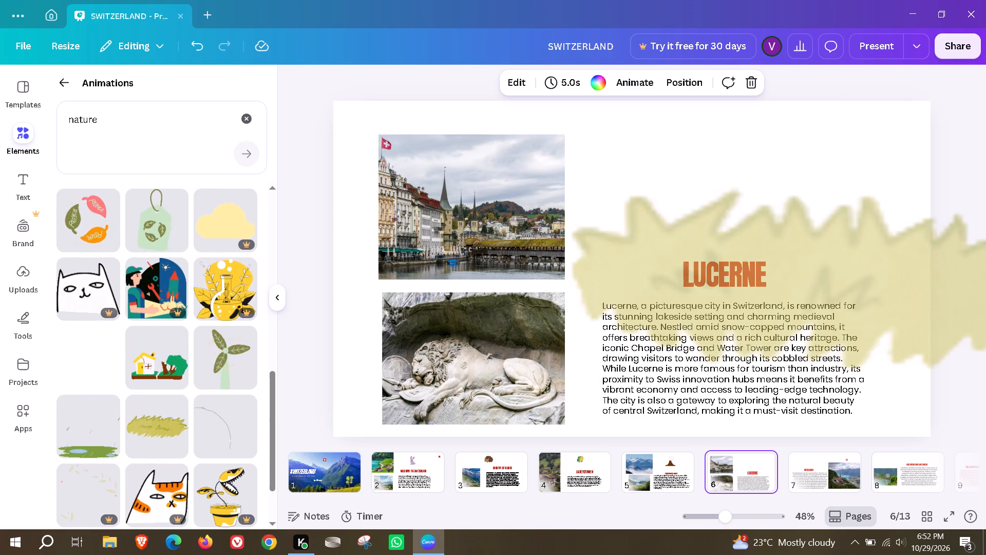
{"action": "left_click_drag", "start_coordinate": [555, 186], "coordinate": [813, 331]}
{"action": "left_click_drag", "start_coordinate": [833, 298], "coordinate": [804, 268]}
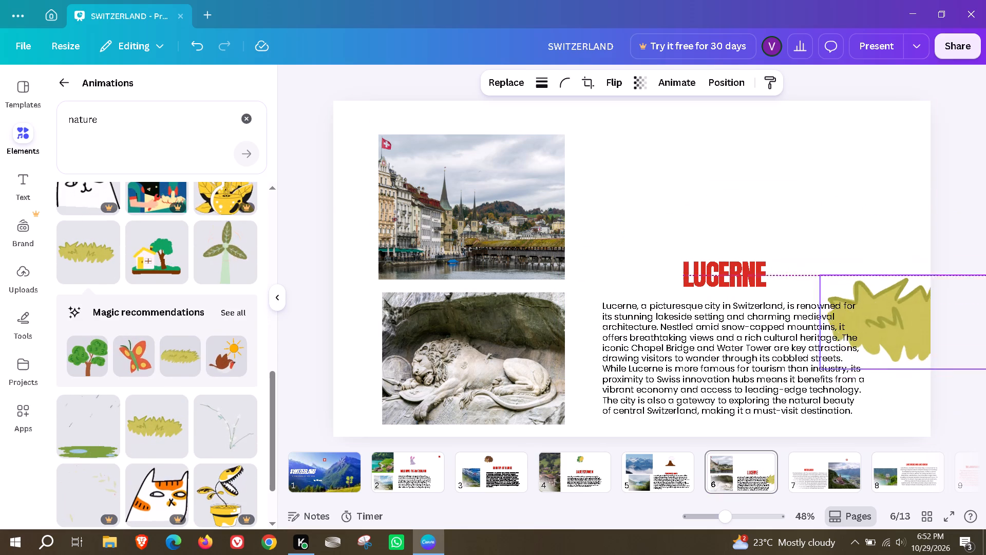
{"action": "left_click_drag", "start_coordinate": [804, 268], "coordinate": [609, 154]}
{"action": "left_click_drag", "start_coordinate": [606, 139], "coordinate": [713, 211]}
{"action": "left_click_drag", "start_coordinate": [789, 210], "coordinate": [717, 206]}
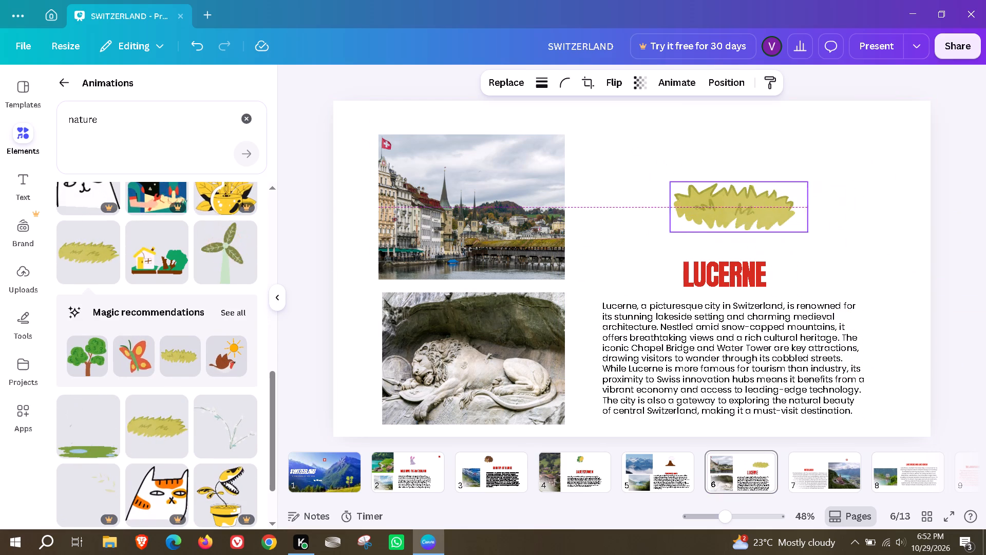
{"action": "left_click_drag", "start_coordinate": [717, 206], "coordinate": [720, 183]}
{"action": "left_click", "coordinate": [845, 229]}
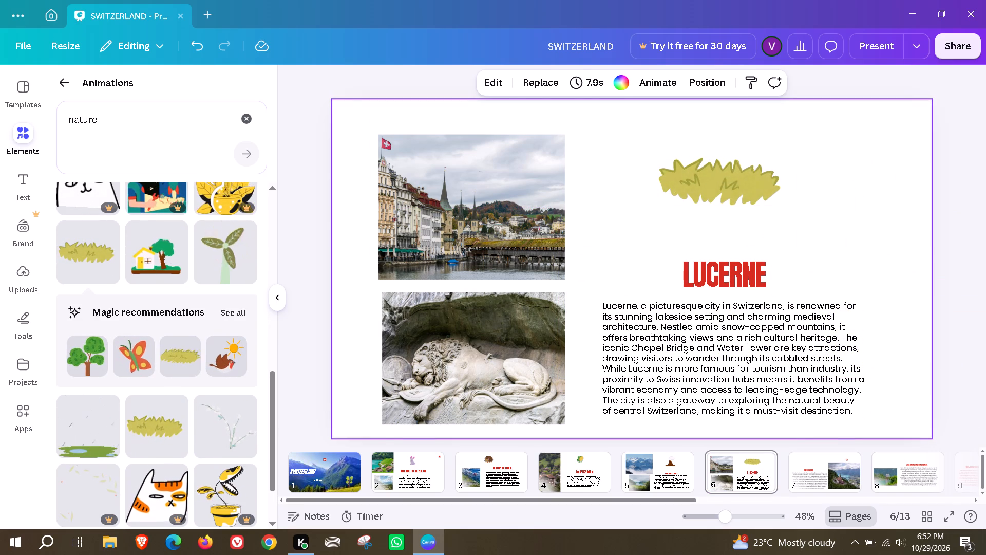
Add the animated pale-green leafy stems to page 7, shrink them, and place them above the INTERLAKEN title.
{"action": "left_click", "coordinate": [838, 463]}
{"action": "scroll", "coordinate": [202, 399], "scroll_direction": "down", "scroll_amount": 2}
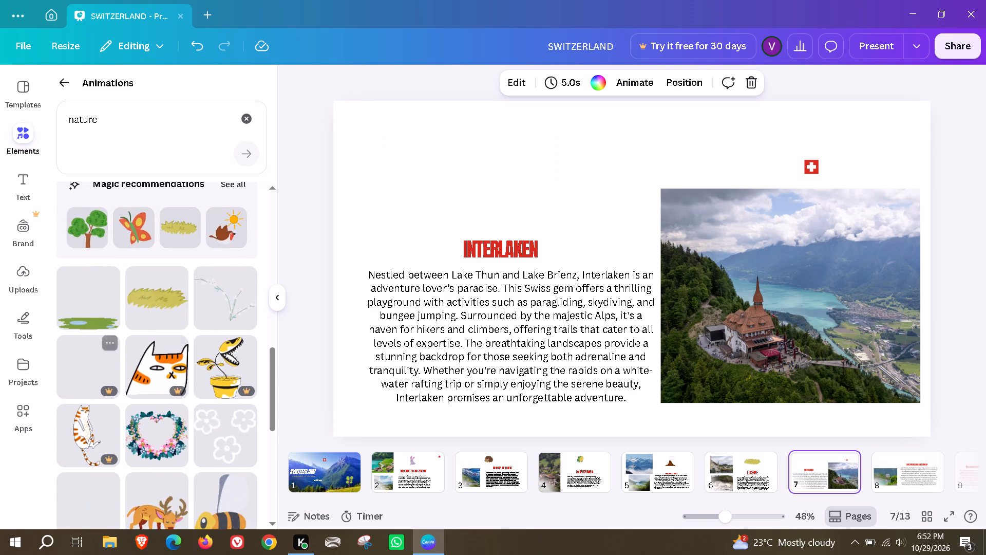
{"action": "scroll", "coordinate": [170, 450], "scroll_direction": "down", "scroll_amount": 2}
{"action": "left_click_drag", "start_coordinate": [89, 380], "coordinate": [449, 196]}
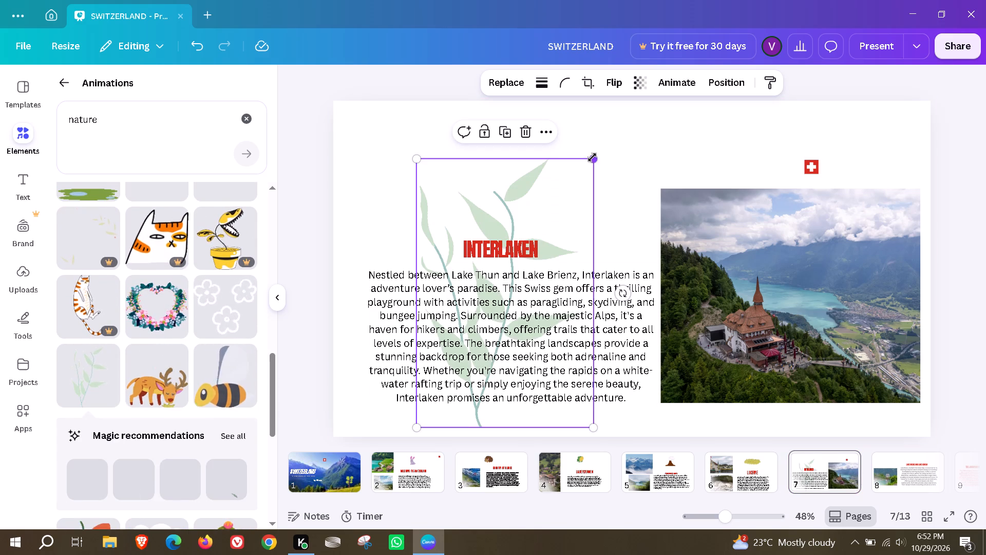
{"action": "left_click_drag", "start_coordinate": [592, 157], "coordinate": [532, 365]}
{"action": "left_click_drag", "start_coordinate": [444, 414], "coordinate": [486, 222]}
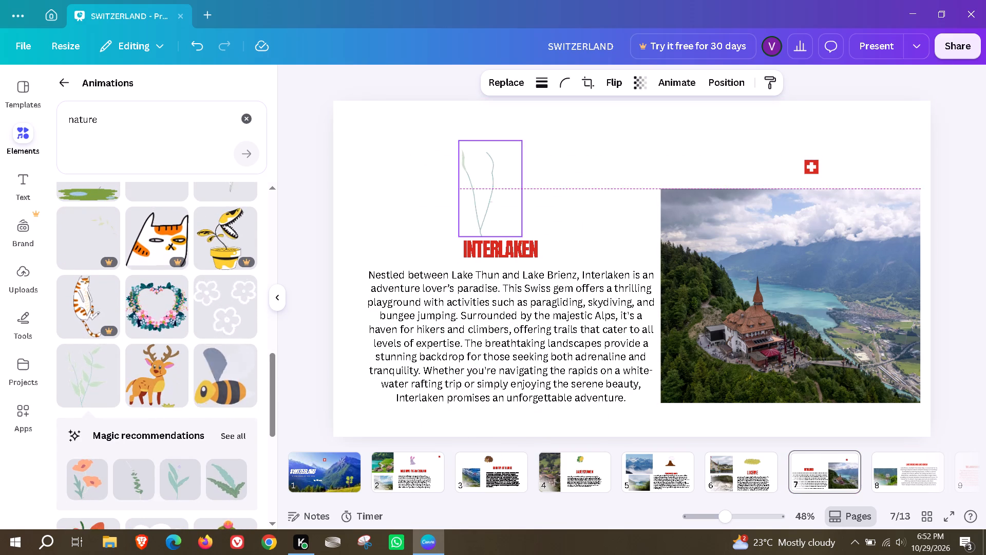
{"action": "left_click_drag", "start_coordinate": [486, 222], "coordinate": [509, 193]}
{"action": "left_click", "coordinate": [596, 205]}
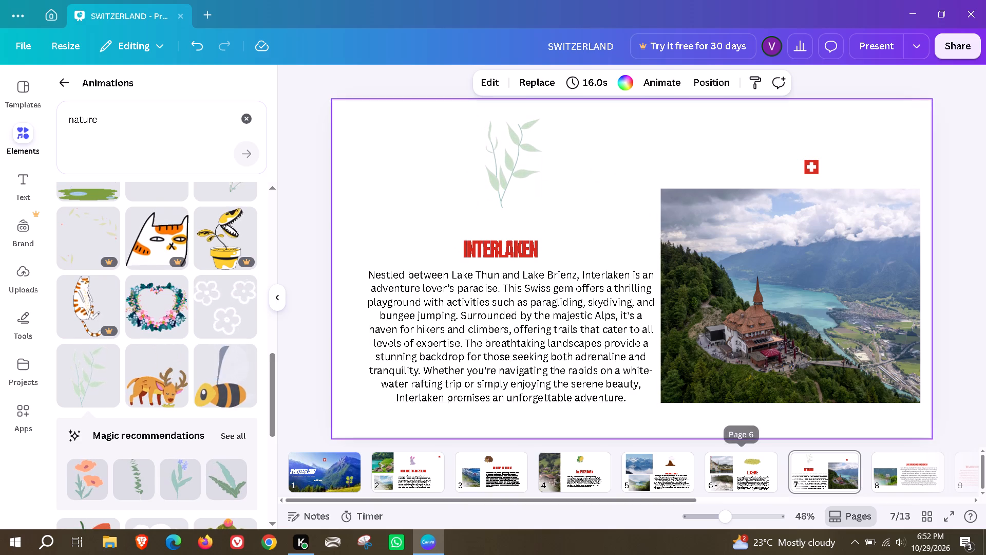
Add the animated orange butterfly to page 8, shrink it, and place it above the lake photo.
{"action": "scroll", "coordinate": [838, 479], "scroll_direction": "down", "scroll_amount": 3}
{"action": "left_click", "coordinate": [703, 468]}
{"action": "scroll", "coordinate": [236, 360], "scroll_direction": "down", "scroll_amount": 3}
{"action": "left_click_drag", "start_coordinate": [107, 368], "coordinate": [402, 229]}
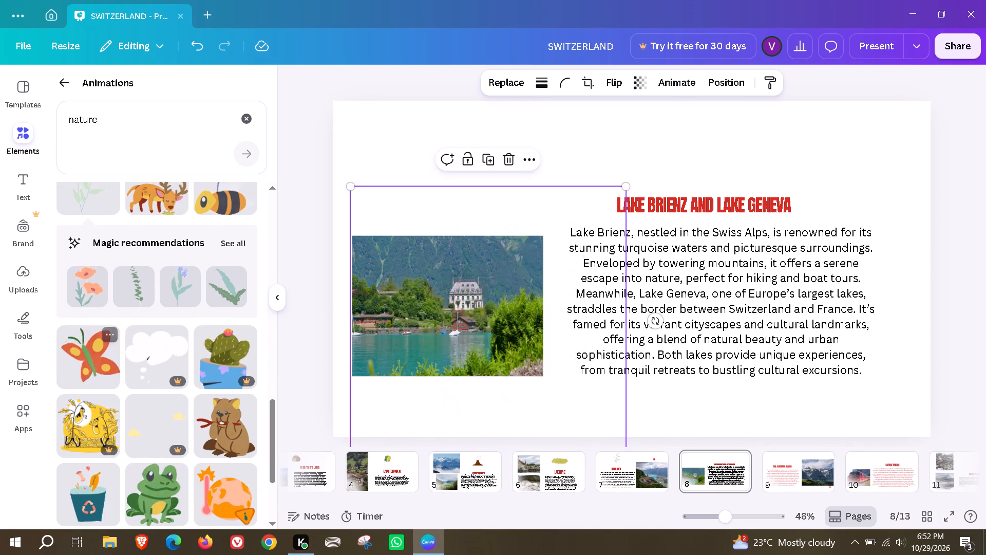
{"action": "left_click_drag", "start_coordinate": [630, 189], "coordinate": [462, 370]}
{"action": "left_click_drag", "start_coordinate": [398, 413], "coordinate": [559, 157]}
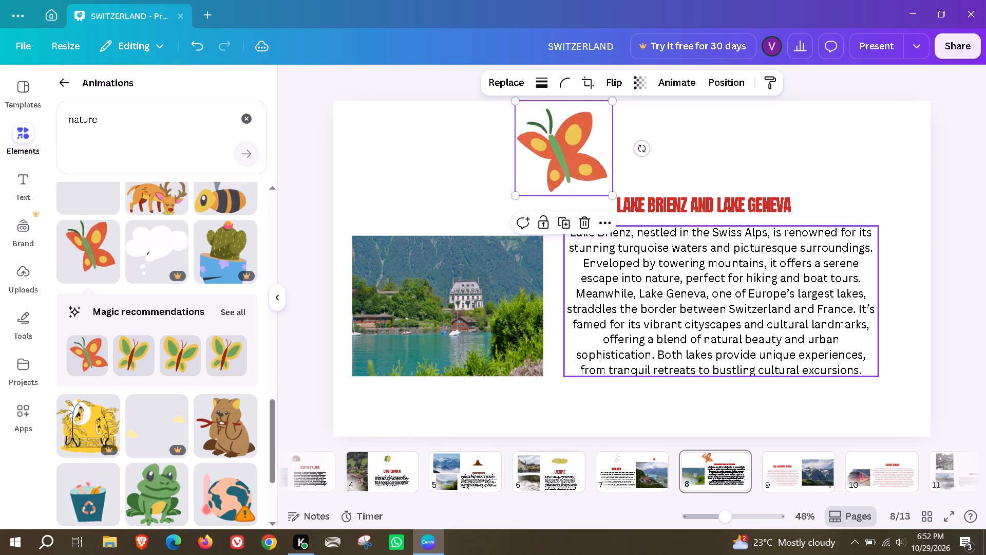
{"action": "left_click", "coordinate": [746, 144]}
{"action": "left_click_drag", "start_coordinate": [580, 164], "coordinate": [458, 189]}
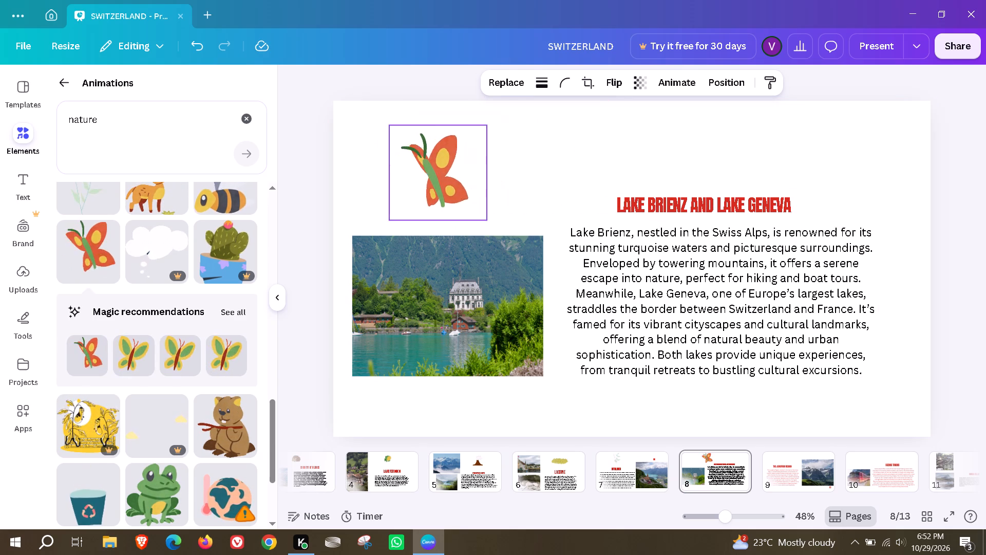
{"action": "left_click_drag", "start_coordinate": [458, 189], "coordinate": [470, 188]}
Add the animated yellow-green butterfly to page 9 at a small size, positioned above THE JUNGFRAU REGION title.
{"action": "left_click", "coordinate": [788, 478]}
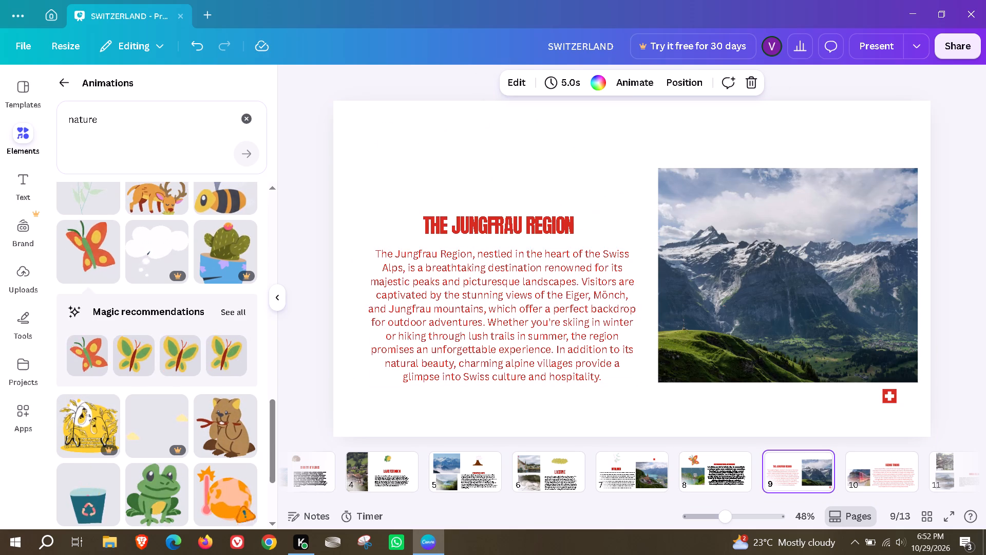
{"action": "scroll", "coordinate": [157, 405], "scroll_direction": "down", "scroll_amount": 2}
{"action": "left_click_drag", "start_coordinate": [240, 238], "coordinate": [381, 217]}
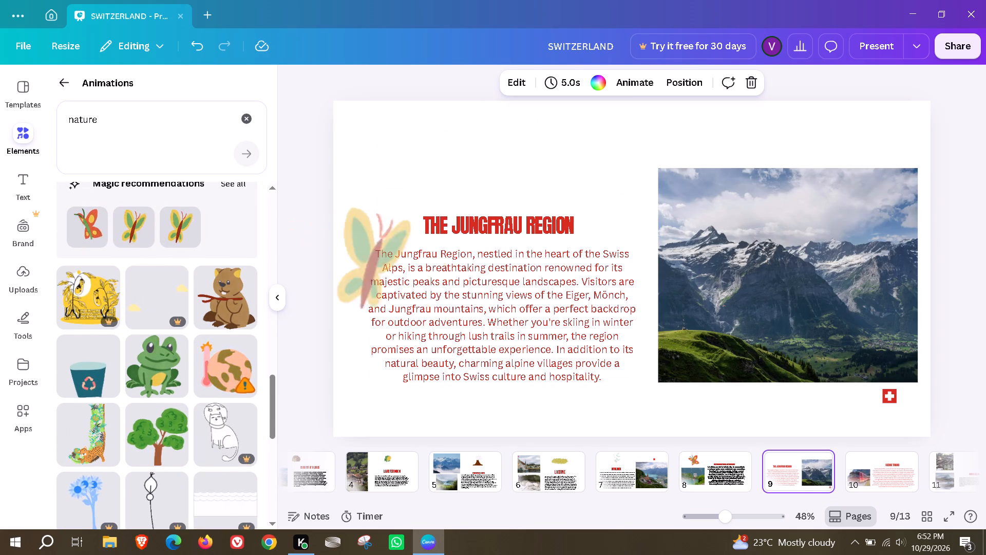
{"action": "left_click_drag", "start_coordinate": [381, 217], "coordinate": [485, 114]}
{"action": "left_click_drag", "start_coordinate": [708, 349], "coordinate": [532, 270]}
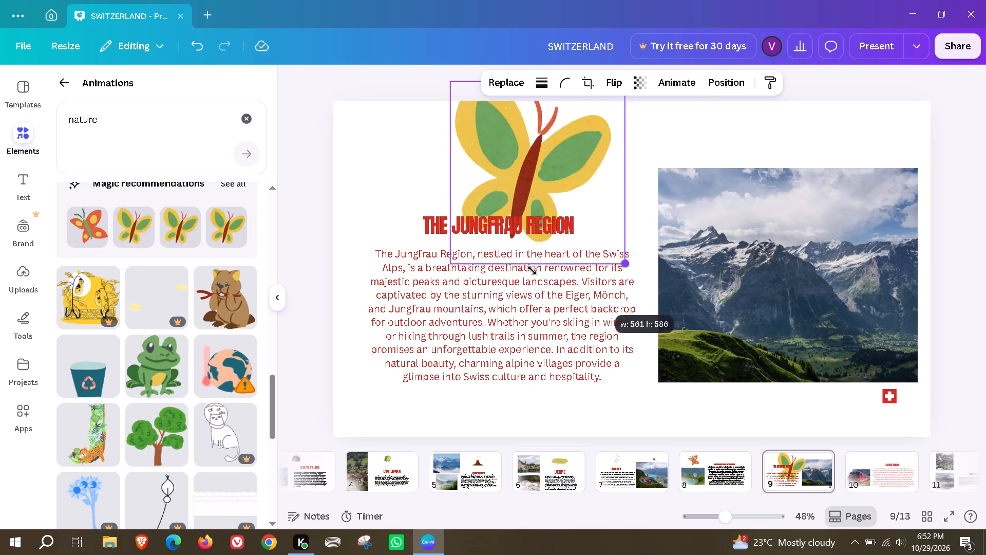
{"action": "left_click_drag", "start_coordinate": [532, 270], "coordinate": [466, 219]}
{"action": "left_click_drag", "start_coordinate": [491, 144], "coordinate": [515, 181]}
{"action": "left_click_drag", "start_coordinate": [550, 195], "coordinate": [536, 183]}
{"action": "left_click_drag", "start_coordinate": [520, 163], "coordinate": [527, 174]}
Search the animations for "trains" and place a shrunken grey train with an orange stripe above the photo and title on page 10.
{"action": "scroll", "coordinate": [841, 467], "scroll_direction": "down", "scroll_amount": 1}
{"action": "left_click", "coordinate": [804, 470]}
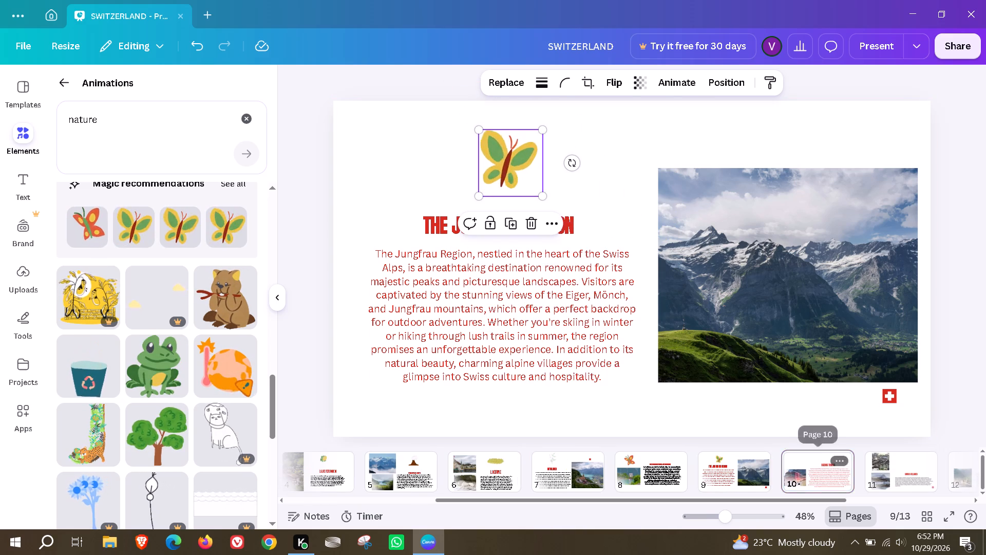
{"action": "left_click_drag", "start_coordinate": [149, 115], "coordinate": [49, 120]}
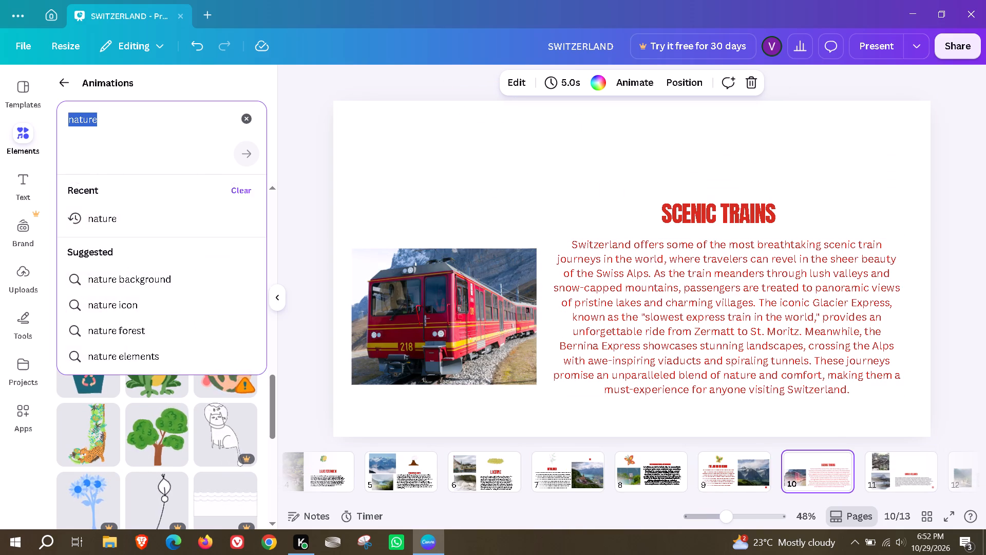
{"action": "type", "text": "trains"}
{"action": "key", "text": "Return"}
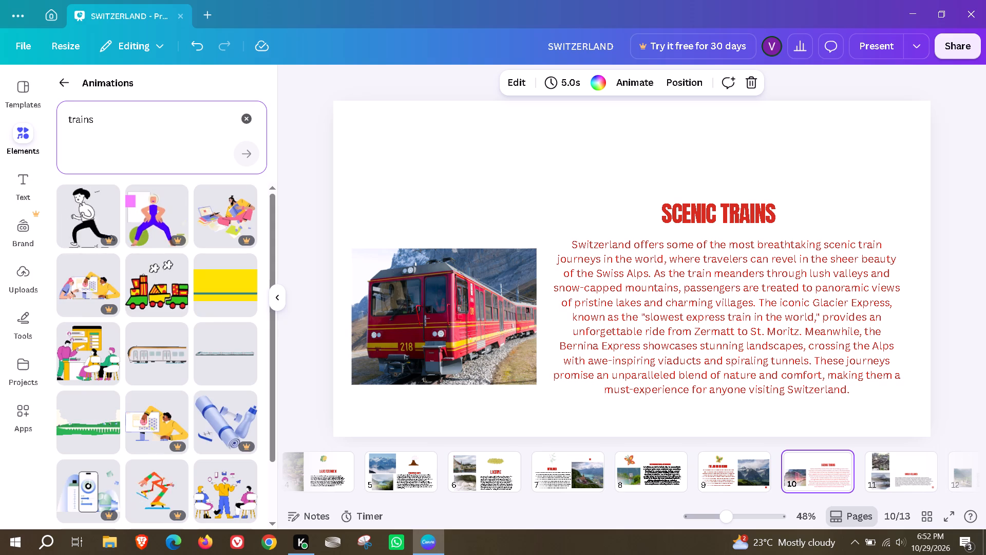
{"action": "left_click_drag", "start_coordinate": [160, 366], "coordinate": [438, 210]}
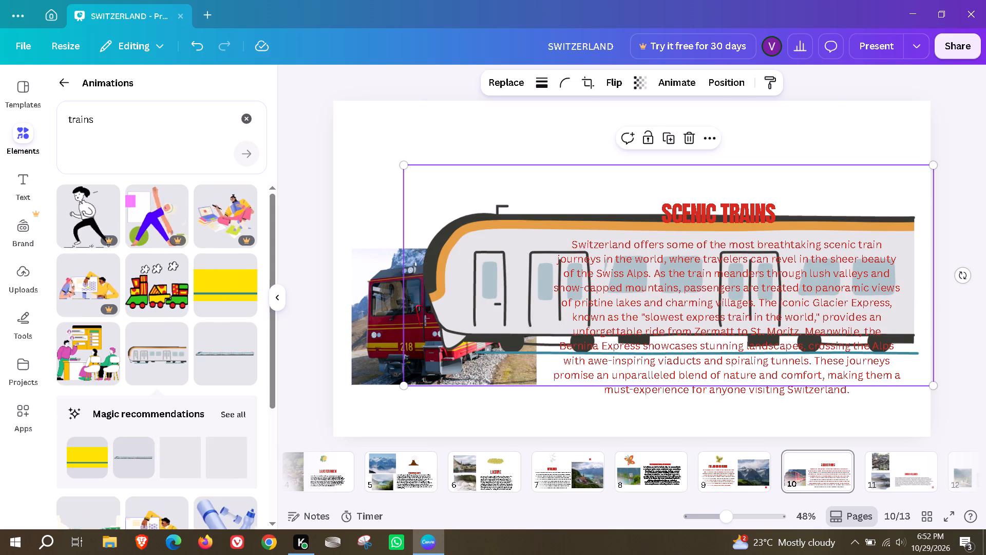
{"action": "left_click_drag", "start_coordinate": [934, 170], "coordinate": [568, 330]}
{"action": "left_click_drag", "start_coordinate": [483, 364], "coordinate": [559, 190]}
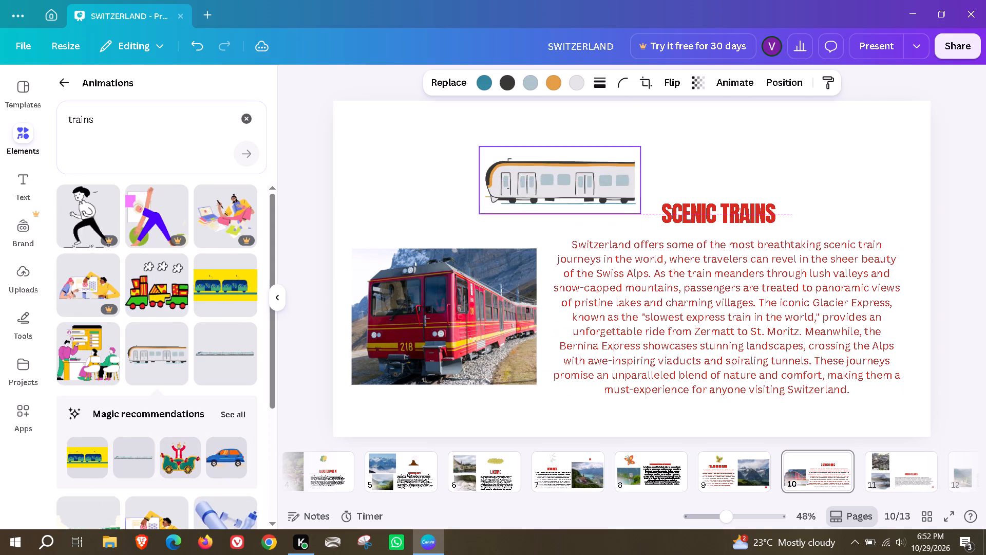
{"action": "left_click_drag", "start_coordinate": [559, 190], "coordinate": [587, 162]}
{"action": "left_click", "coordinate": [803, 172]}
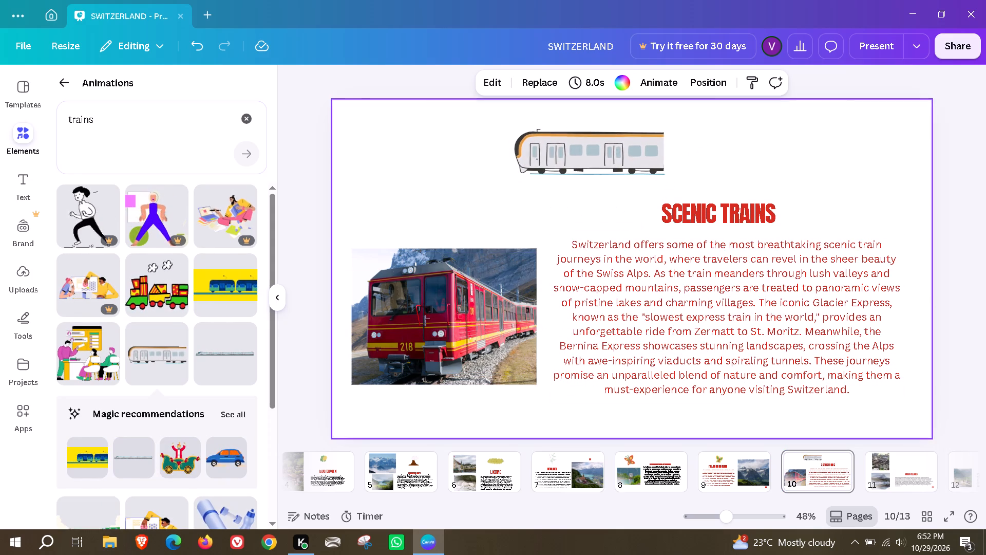
Open page 11 and search the animations for "villages".
{"action": "left_click", "coordinate": [910, 478]}
{"action": "left_click_drag", "start_coordinate": [145, 117], "coordinate": [90, 117]}
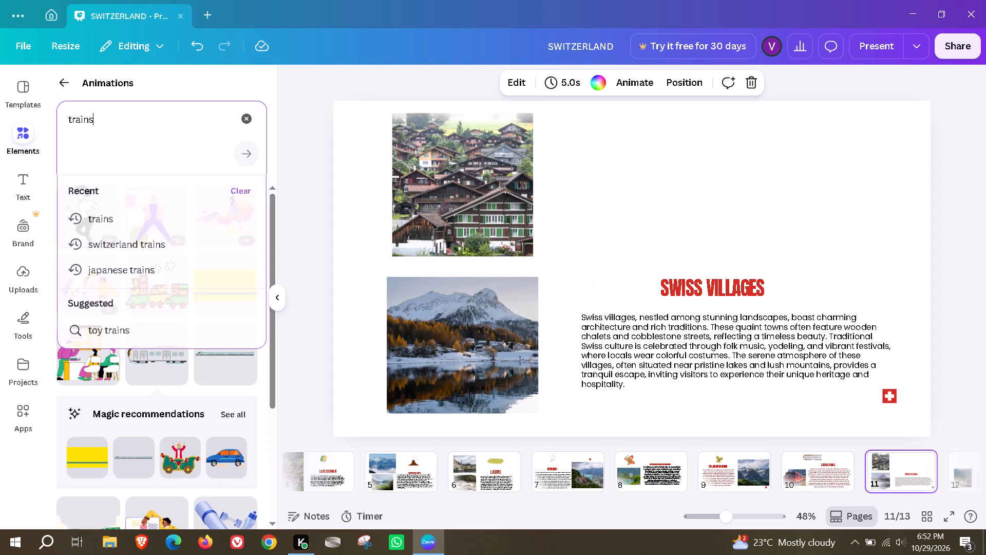
{"action": "left_click_drag", "start_coordinate": [90, 117], "coordinate": [64, 115]}
{"action": "type", "text": "vil"}
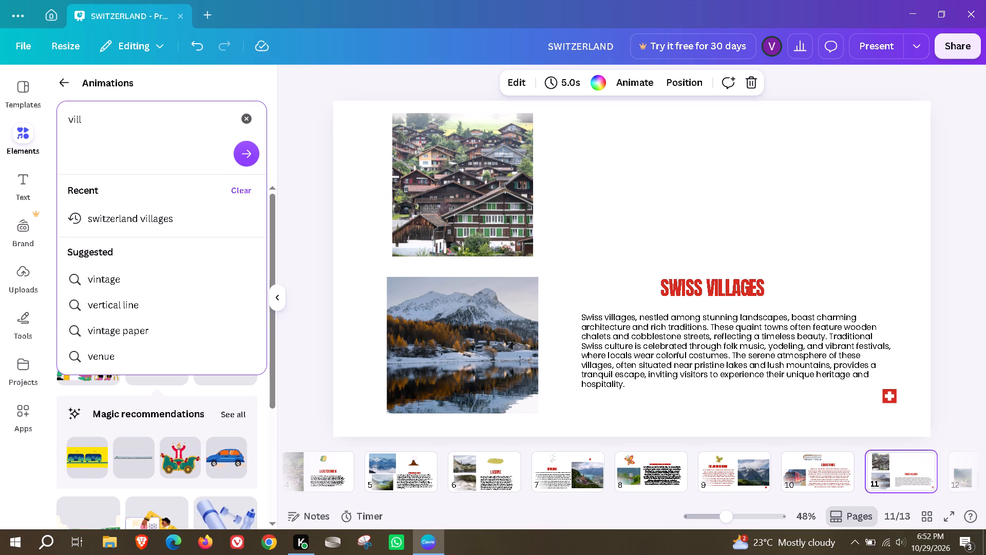
{"action": "type", "text": "ages"}
{"action": "key", "text": "Return"}
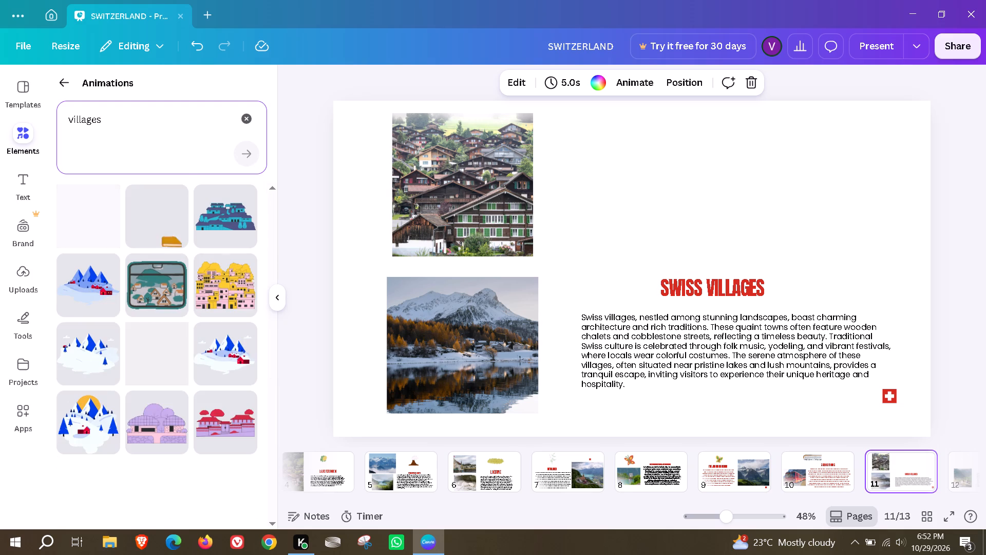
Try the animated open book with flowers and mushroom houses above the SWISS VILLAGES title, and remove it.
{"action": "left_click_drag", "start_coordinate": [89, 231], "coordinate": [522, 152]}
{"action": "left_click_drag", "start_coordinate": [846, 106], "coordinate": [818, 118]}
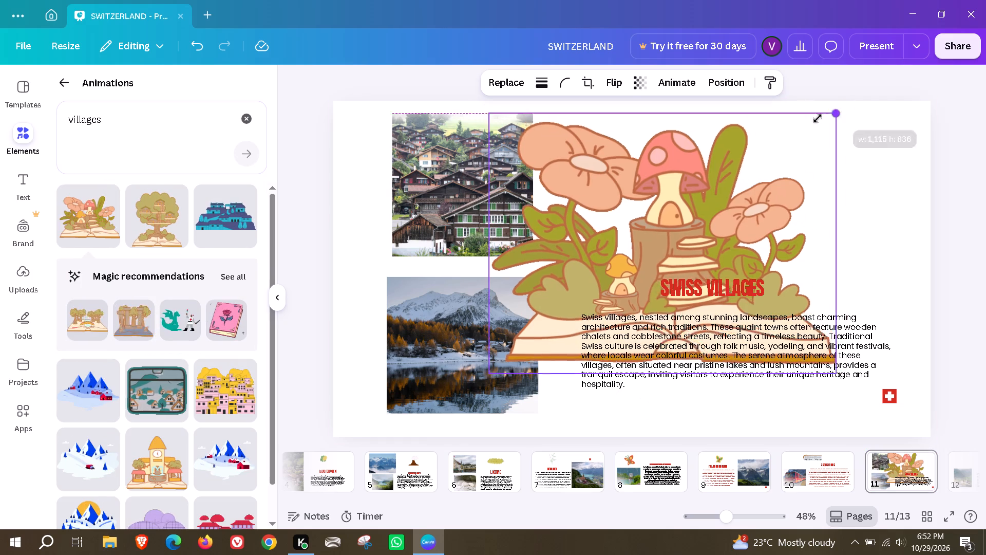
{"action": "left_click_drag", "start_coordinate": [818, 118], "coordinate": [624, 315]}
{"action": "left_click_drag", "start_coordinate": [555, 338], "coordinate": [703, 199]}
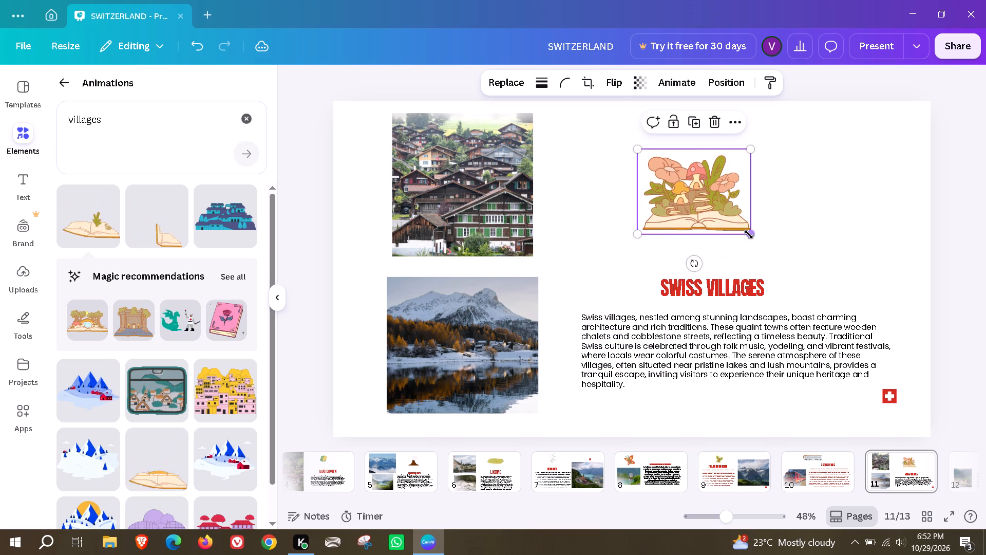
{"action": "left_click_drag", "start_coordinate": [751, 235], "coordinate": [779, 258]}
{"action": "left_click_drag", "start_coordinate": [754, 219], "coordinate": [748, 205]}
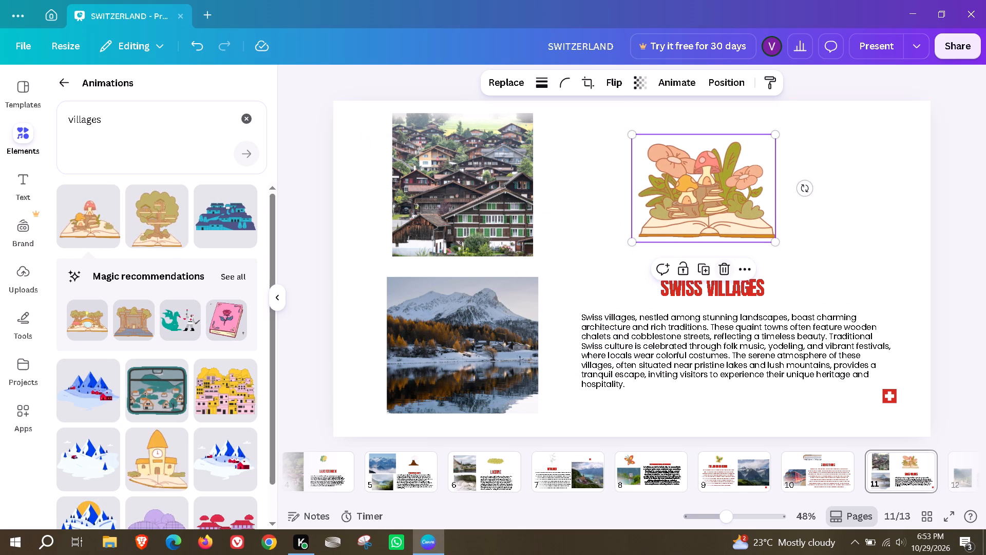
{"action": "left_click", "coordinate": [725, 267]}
Add the animated blue mountains with red houses to page 11, shrunk and placed above the SWISS VILLAGES title.
{"action": "left_click_drag", "start_coordinate": [90, 402], "coordinate": [522, 198]}
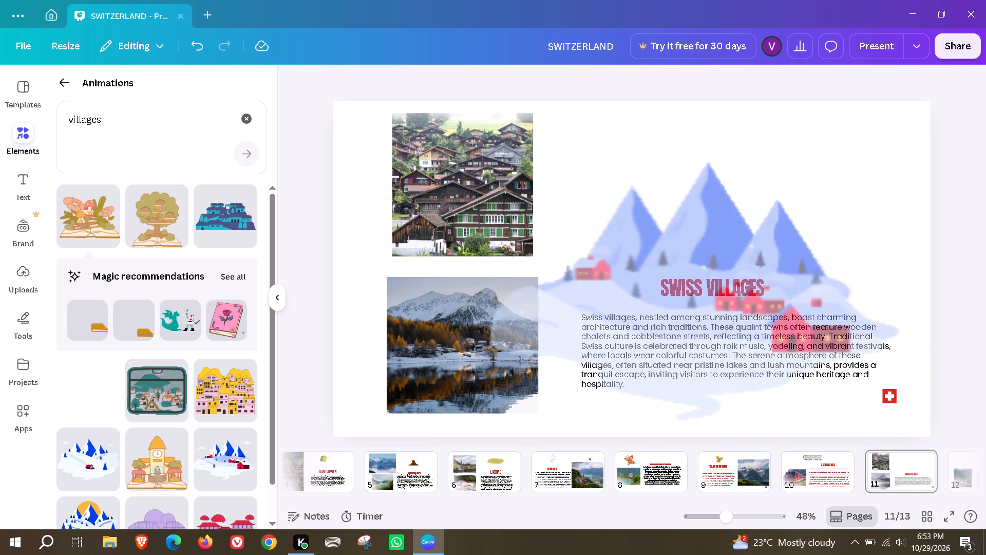
{"action": "left_click_drag", "start_coordinate": [522, 198], "coordinate": [521, 198]}
{"action": "left_click", "coordinate": [906, 152]}
{"action": "left_click", "coordinate": [817, 198]}
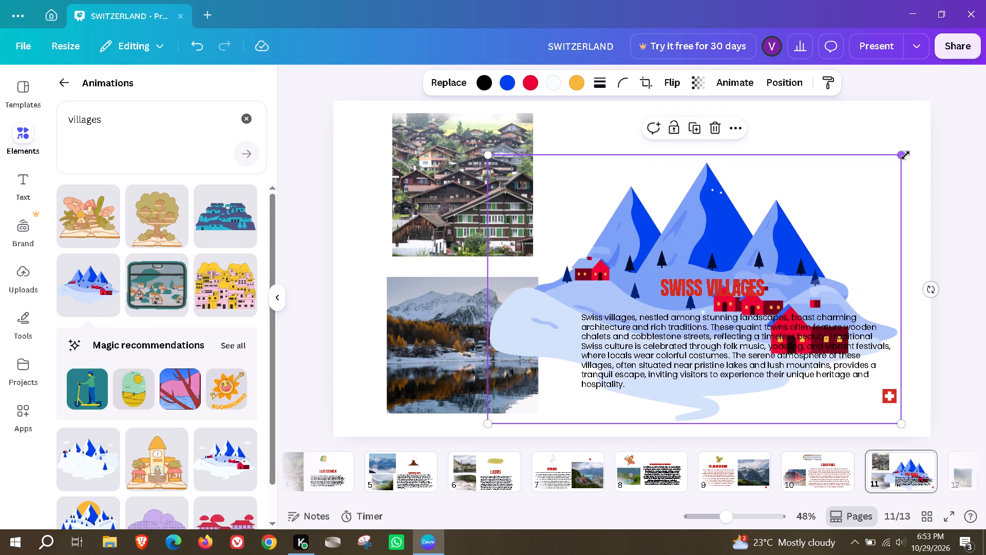
{"action": "left_click_drag", "start_coordinate": [905, 155], "coordinate": [688, 321]}
{"action": "left_click_drag", "start_coordinate": [527, 393], "coordinate": [660, 224]}
{"action": "left_click", "coordinate": [825, 261]}
Open page 12 and search the animations for "food".
{"action": "scroll", "coordinate": [806, 504], "scroll_direction": "down", "scroll_amount": 5}
{"action": "left_click", "coordinate": [789, 478]}
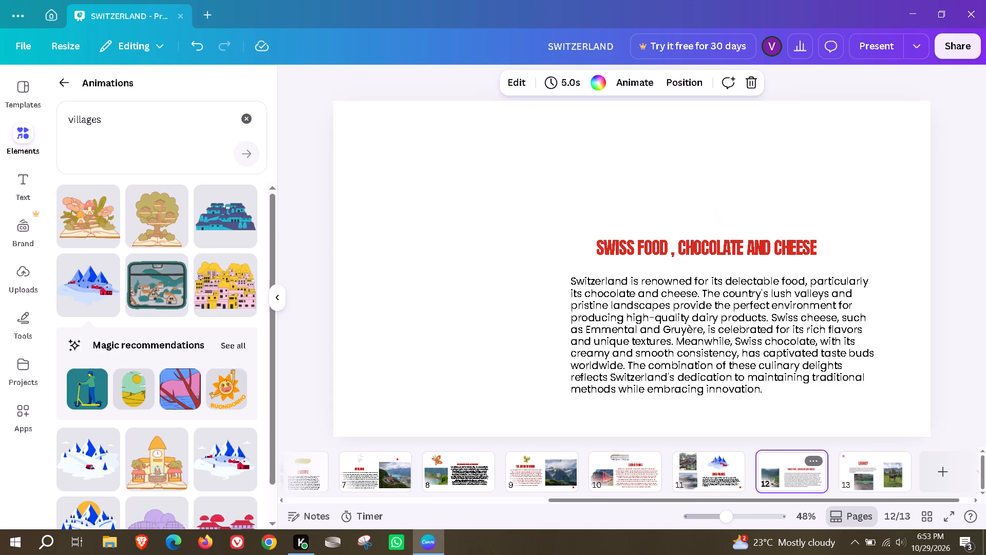
{"action": "left_click_drag", "start_coordinate": [114, 116], "coordinate": [46, 116]}
{"action": "type", "text": "food"}
{"action": "key", "text": "Return"}
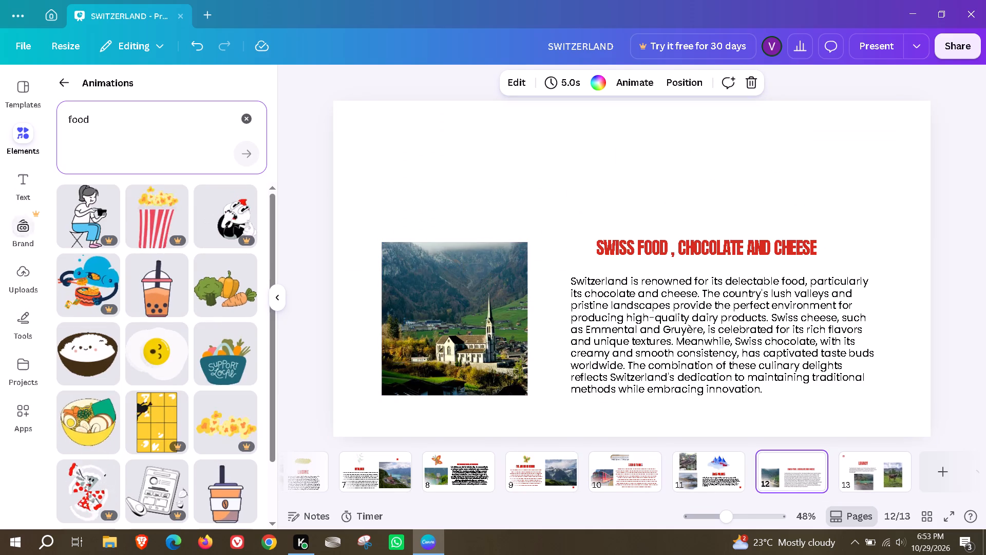
Place the animated broccoli, yellow pepper and carrot on page 12 at a small size, above the photo and SWISS FOOD title.
{"action": "scroll", "coordinate": [154, 400], "scroll_direction": "down", "scroll_amount": 2}
{"action": "scroll", "coordinate": [211, 396], "scroll_direction": "down", "scroll_amount": 1}
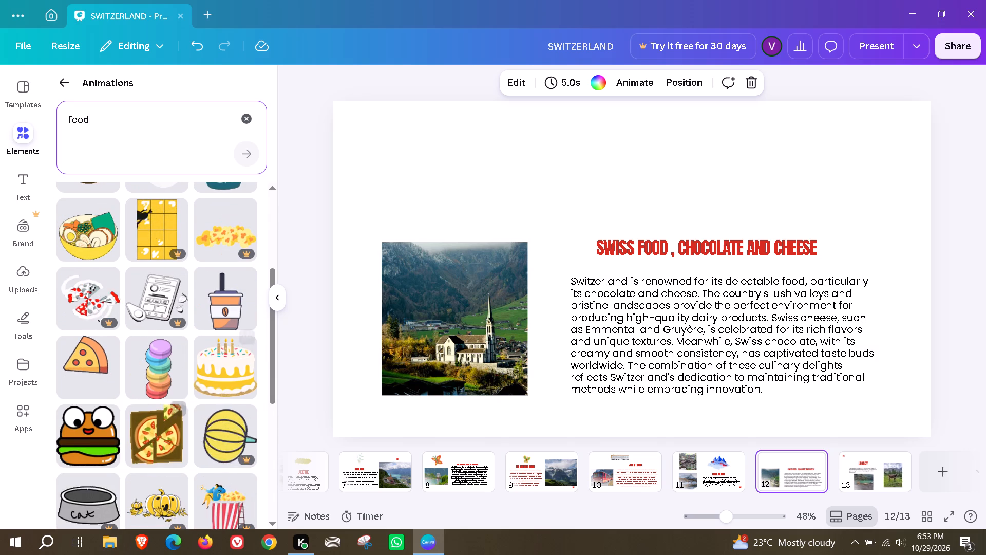
{"action": "scroll", "coordinate": [206, 429], "scroll_direction": "down", "scroll_amount": 2}
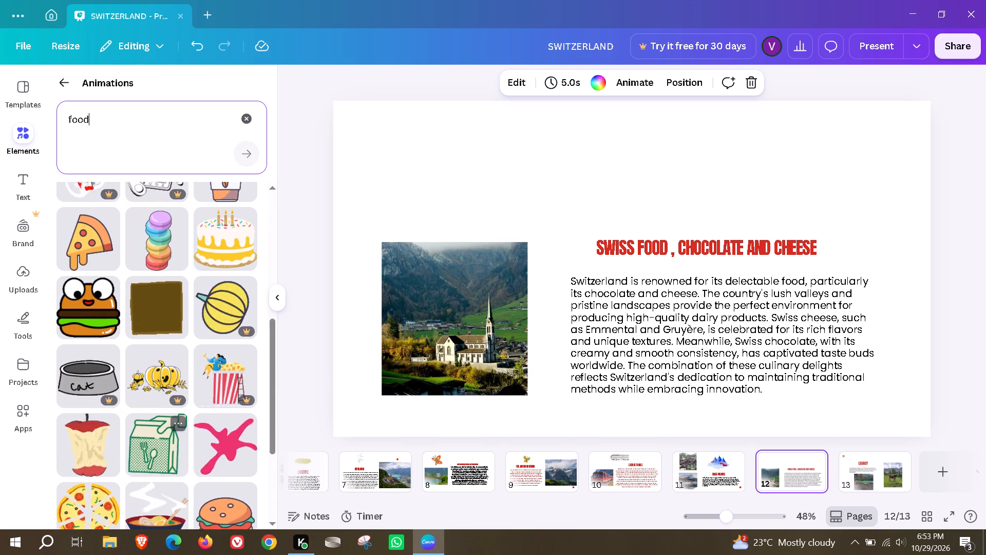
{"action": "scroll", "coordinate": [151, 445], "scroll_direction": "down", "scroll_amount": 2}
{"action": "scroll", "coordinate": [140, 457], "scroll_direction": "up", "scroll_amount": 6}
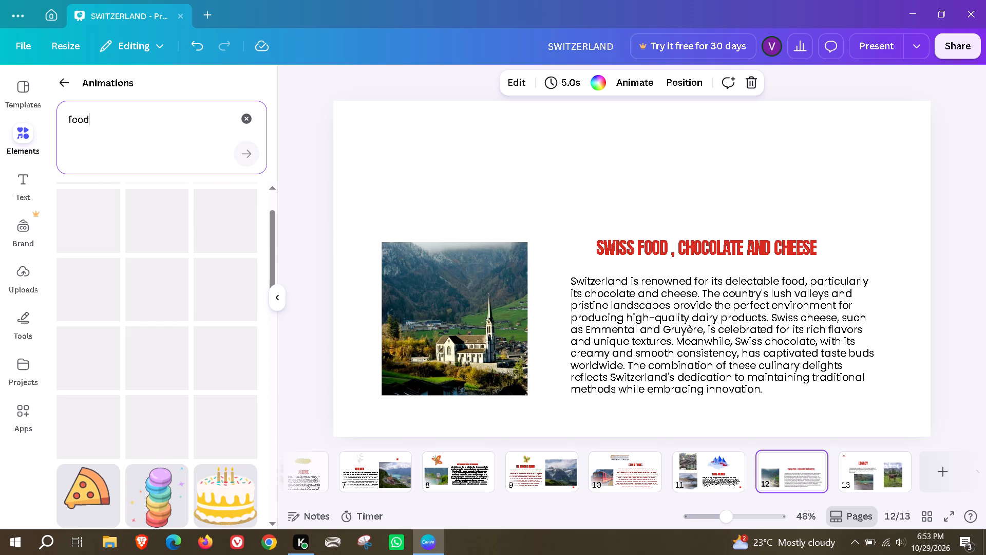
{"action": "left_click_drag", "start_coordinate": [216, 231], "coordinate": [421, 192]}
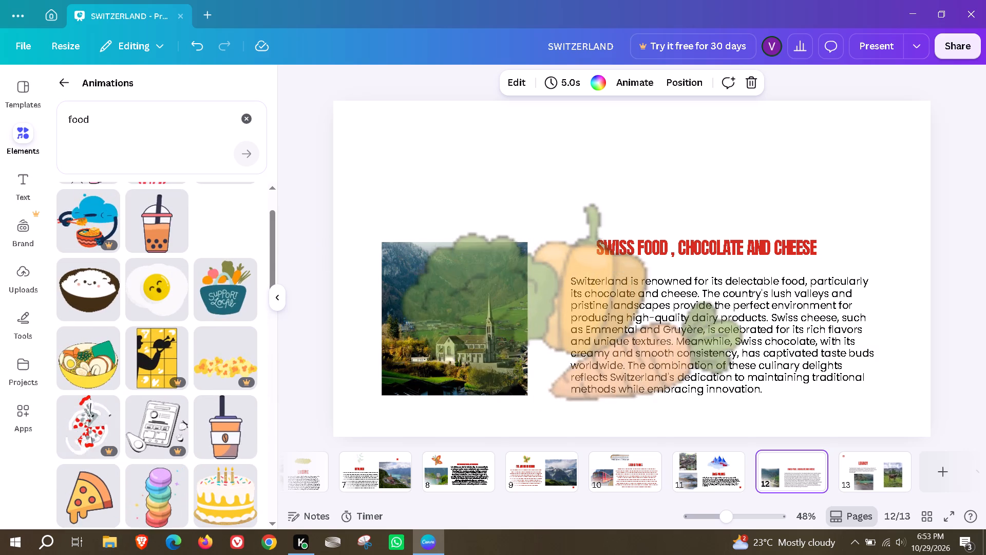
{"action": "left_click_drag", "start_coordinate": [744, 153], "coordinate": [524, 347]}
{"action": "left_click_drag", "start_coordinate": [462, 390], "coordinate": [593, 205]}
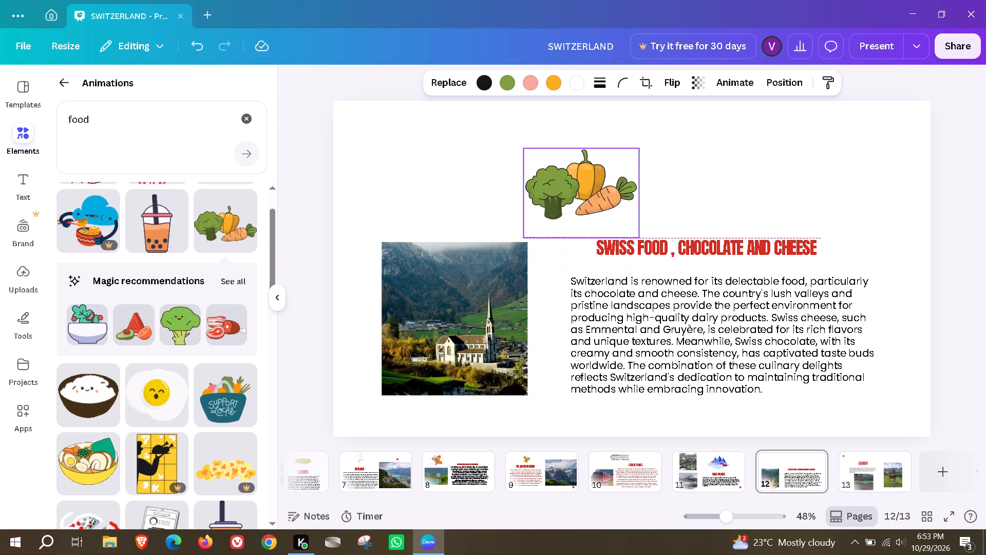
{"action": "left_click_drag", "start_coordinate": [593, 205], "coordinate": [604, 182]}
Open page 13 and search the animations for "plants".
{"action": "left_click", "coordinate": [852, 470]}
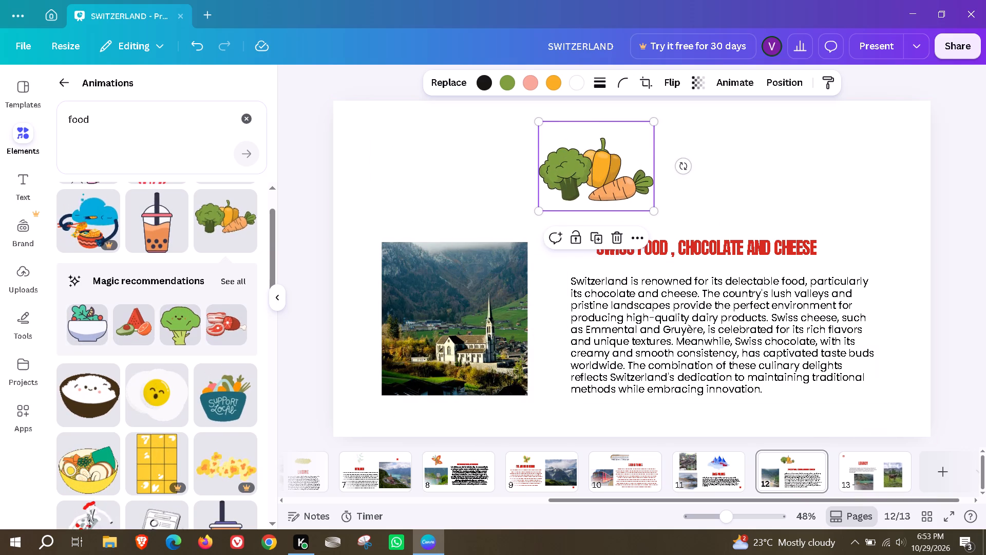
{"action": "left_click_drag", "start_coordinate": [135, 122], "coordinate": [64, 106]}
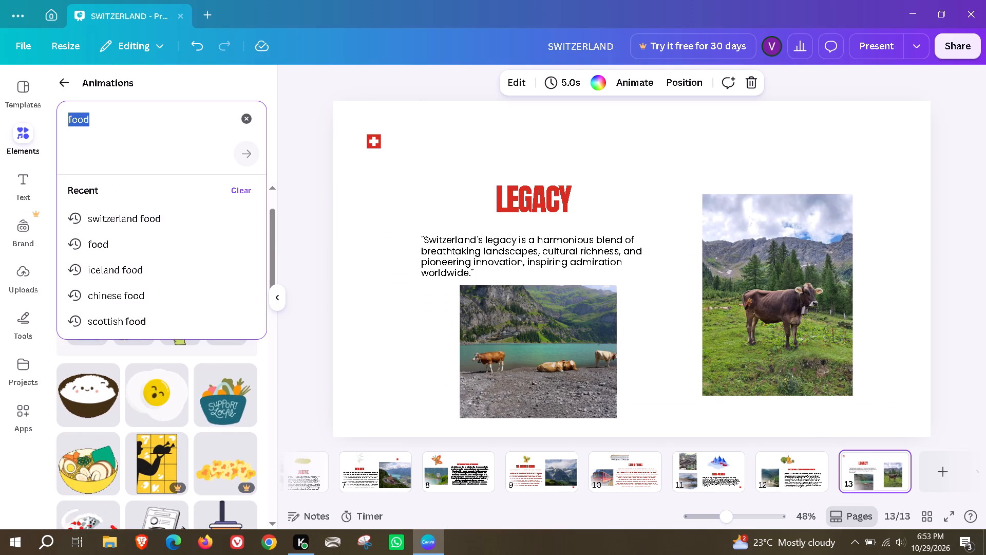
{"action": "key", "text": "n"}
{"action": "key", "text": "BackSpace"}
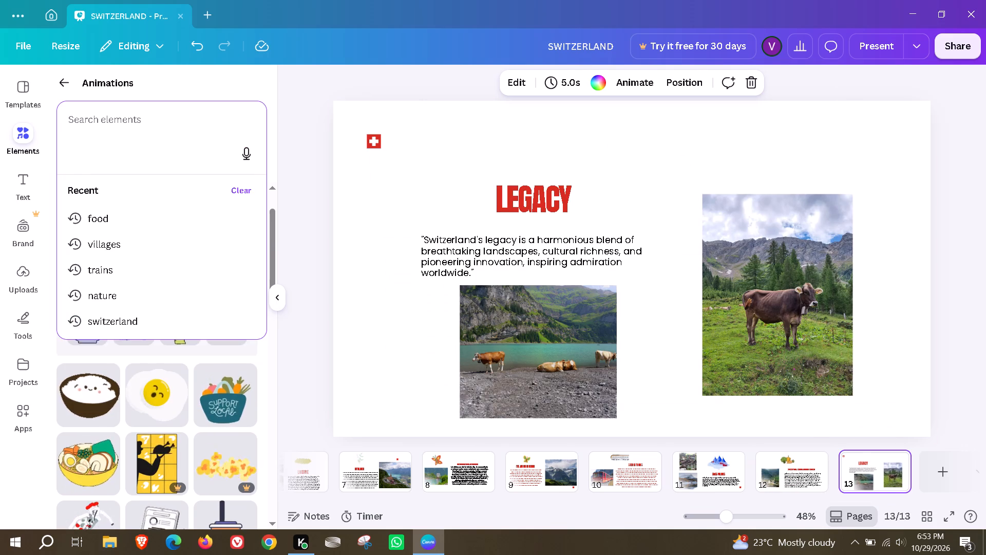
{"action": "type", "text": "plants"}
{"action": "key", "text": "Return"}
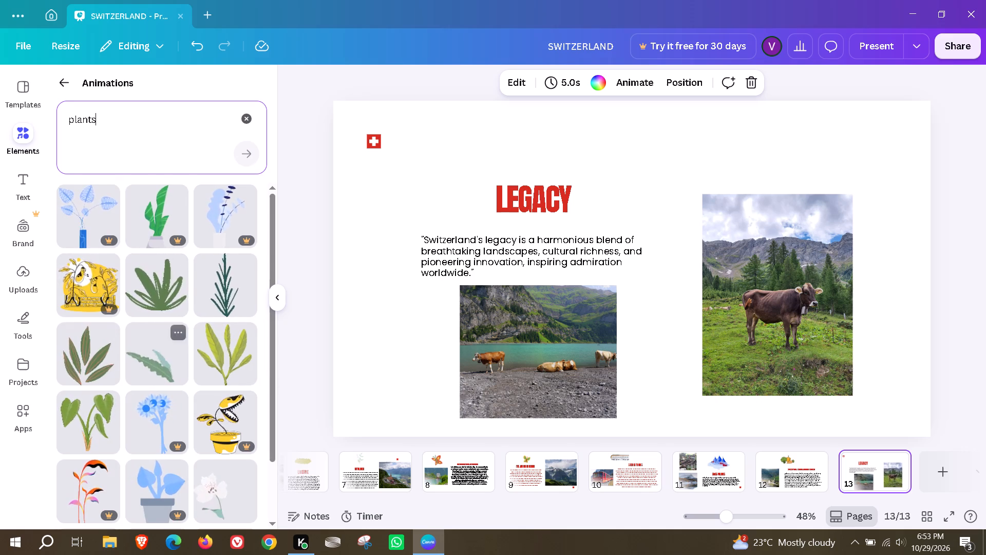
Add the animated yellow-green leafy plant to page 13, shrunk and placed above and beside the LEGACY title.
{"action": "scroll", "coordinate": [182, 367], "scroll_direction": "down", "scroll_amount": 1}
{"action": "left_click_drag", "start_coordinate": [216, 308], "coordinate": [475, 191]}
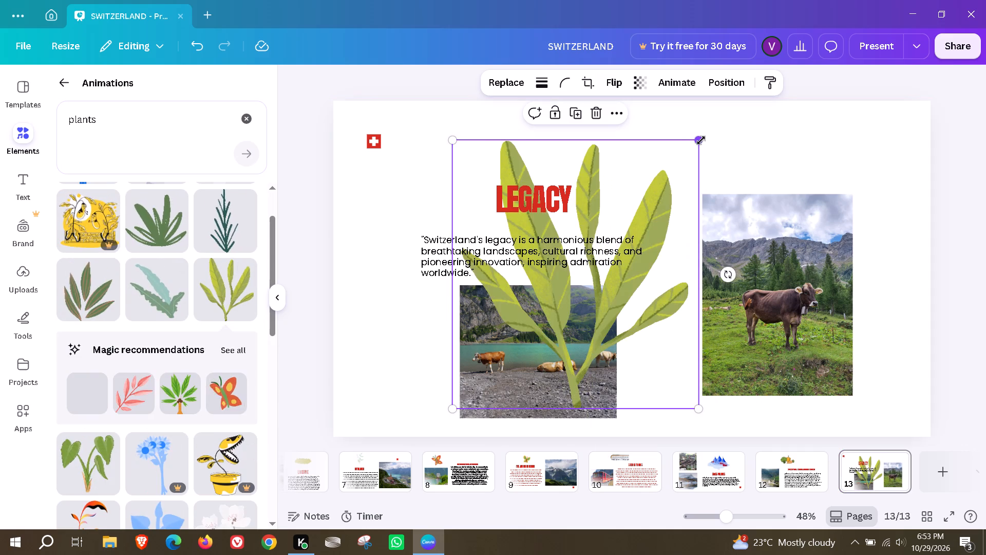
{"action": "left_click_drag", "start_coordinate": [701, 140], "coordinate": [544, 308]}
{"action": "left_click_drag", "start_coordinate": [510, 365], "coordinate": [660, 170]}
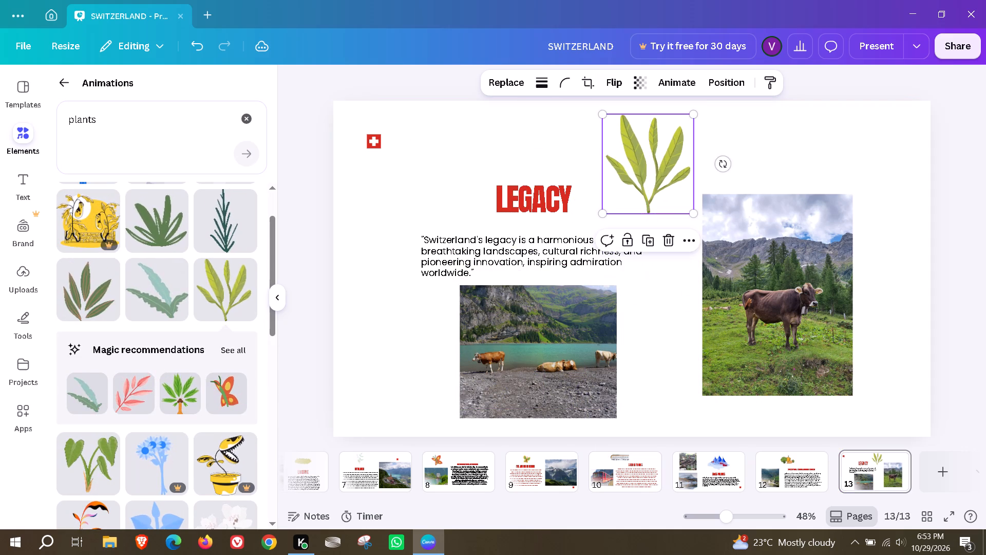
{"action": "left_click_drag", "start_coordinate": [693, 211], "coordinate": [655, 185]}
{"action": "left_click_drag", "start_coordinate": [645, 164], "coordinate": [662, 164]}
{"action": "left_click", "coordinate": [769, 170]}
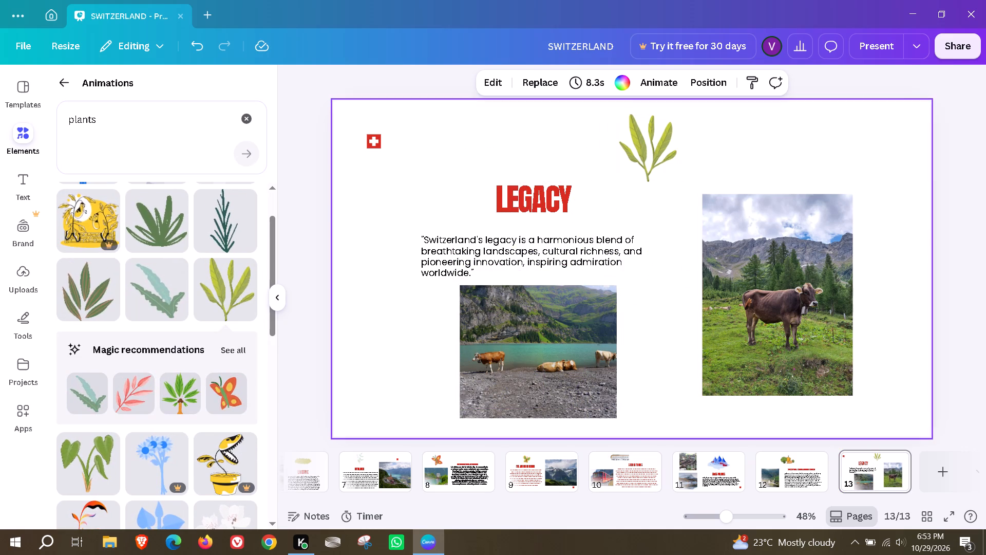
Return to page 1 and download all pages of the presentation as a digital PDF.
{"action": "scroll", "coordinate": [800, 442], "scroll_direction": "up", "scroll_amount": 14}
{"action": "left_click", "coordinate": [330, 478]}
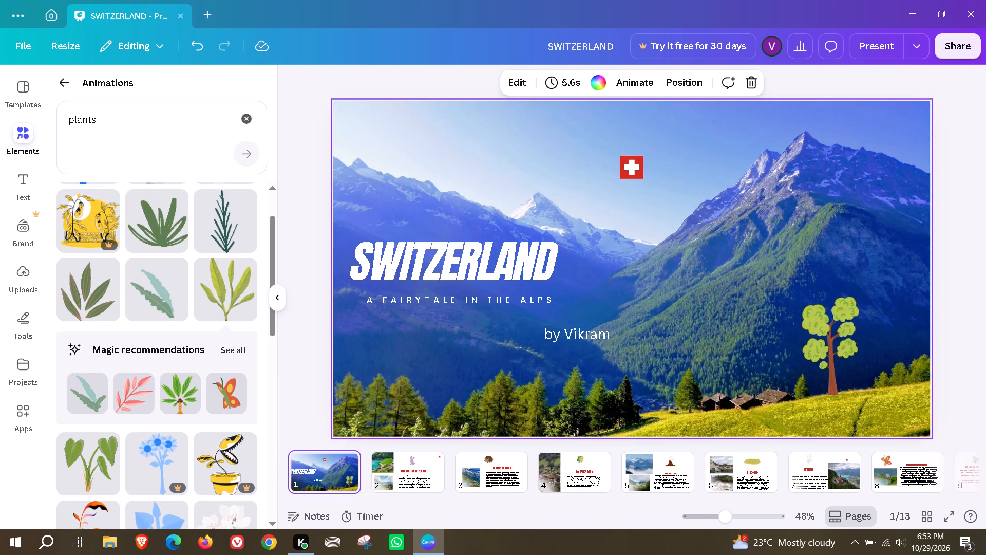
{"action": "left_click", "coordinate": [970, 55]}
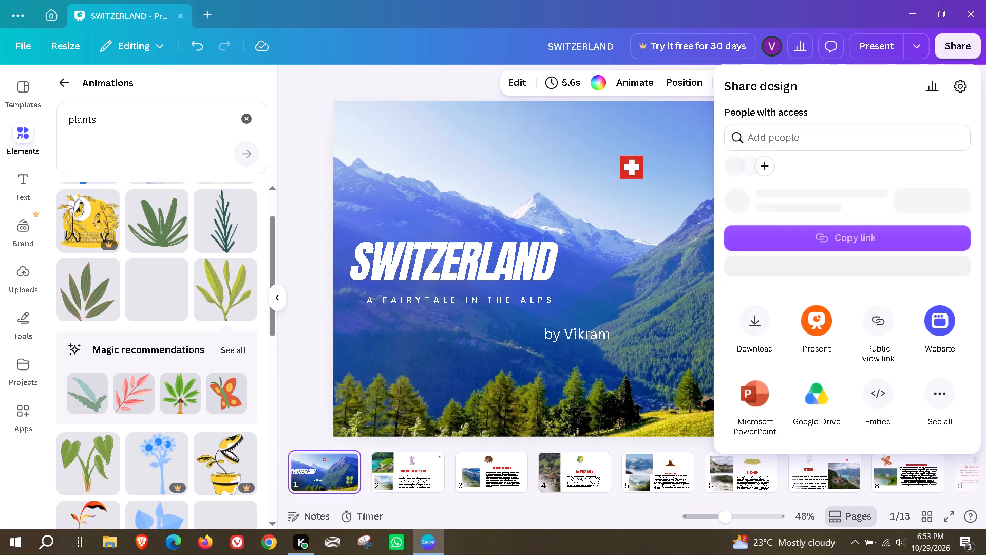
{"action": "left_click", "coordinate": [745, 340]}
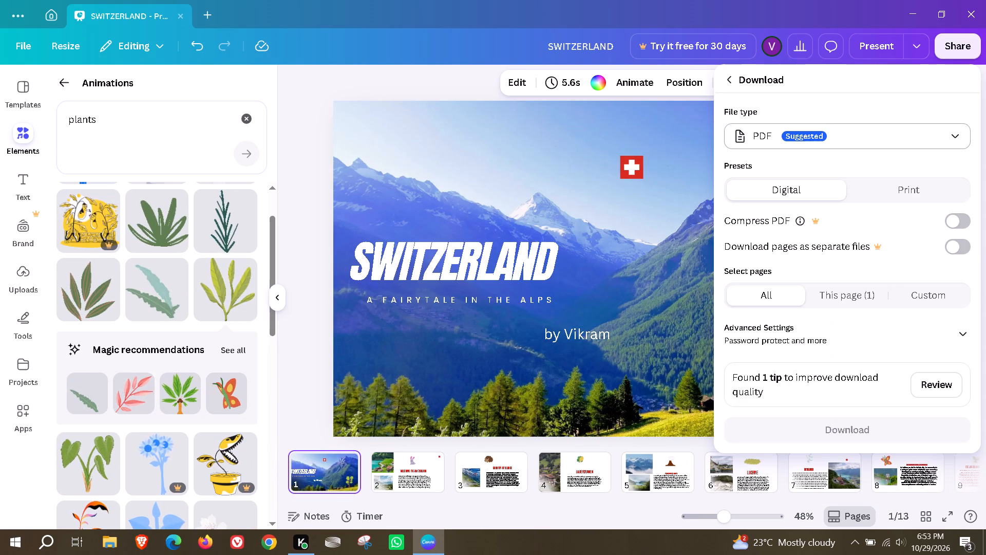
{"action": "left_click", "coordinate": [838, 139]}
{"action": "left_click", "coordinate": [831, 177]}
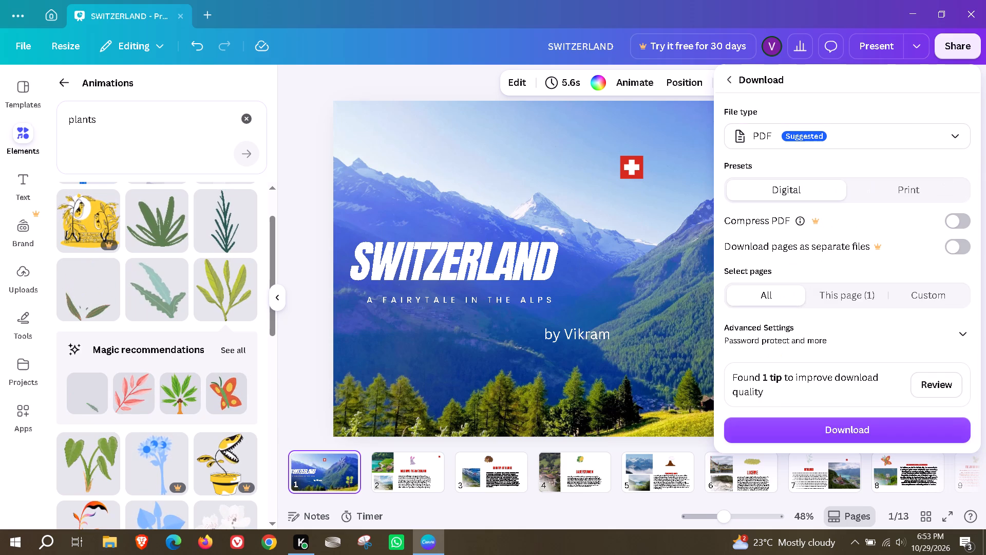
{"action": "left_click", "coordinate": [847, 432]}
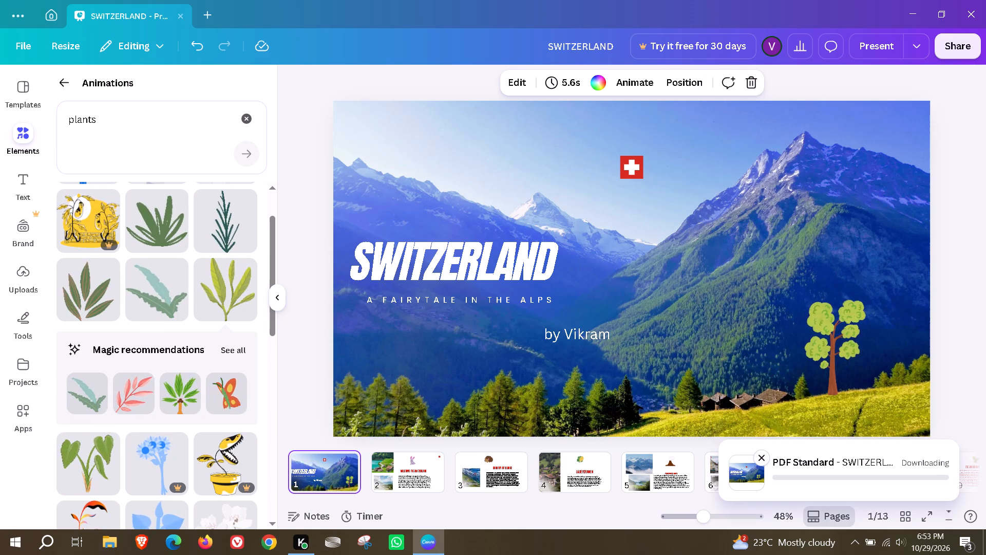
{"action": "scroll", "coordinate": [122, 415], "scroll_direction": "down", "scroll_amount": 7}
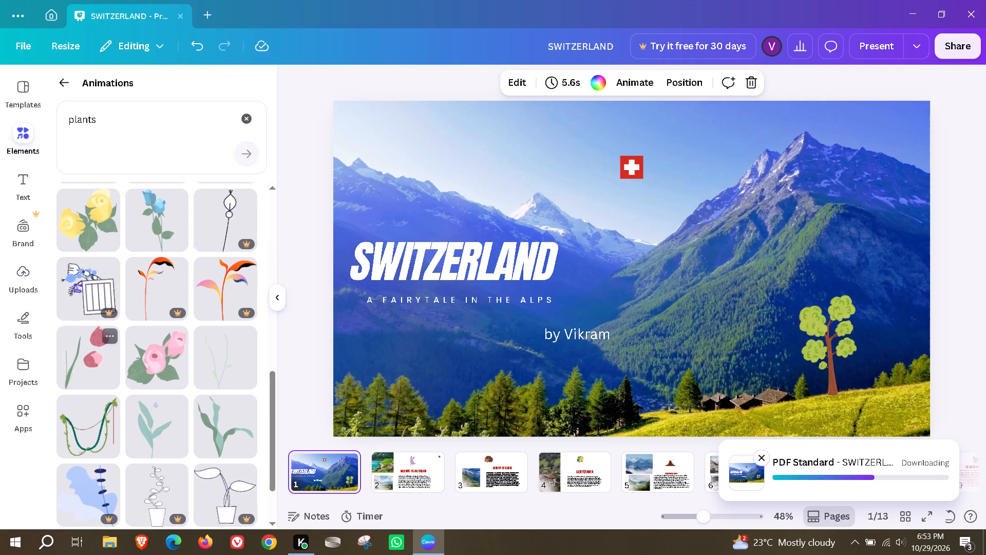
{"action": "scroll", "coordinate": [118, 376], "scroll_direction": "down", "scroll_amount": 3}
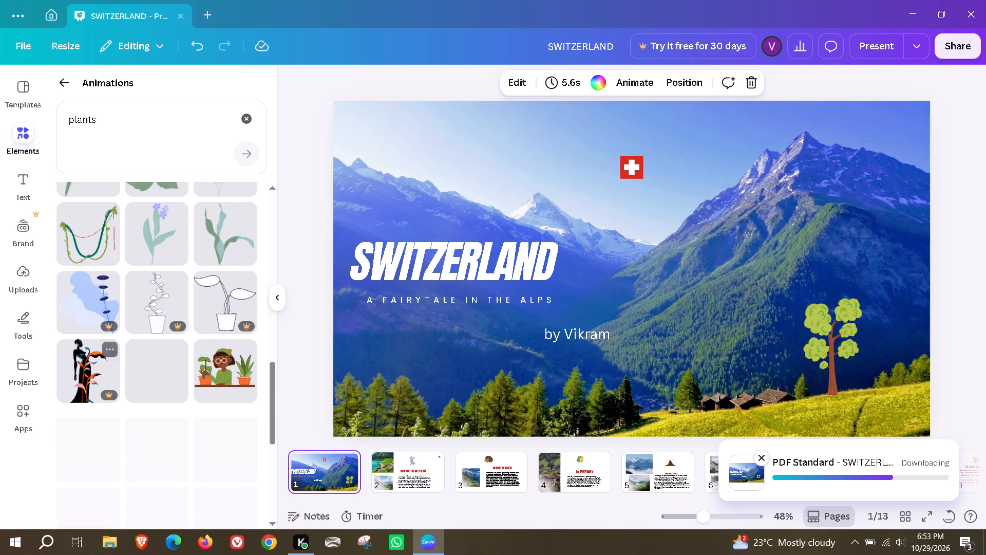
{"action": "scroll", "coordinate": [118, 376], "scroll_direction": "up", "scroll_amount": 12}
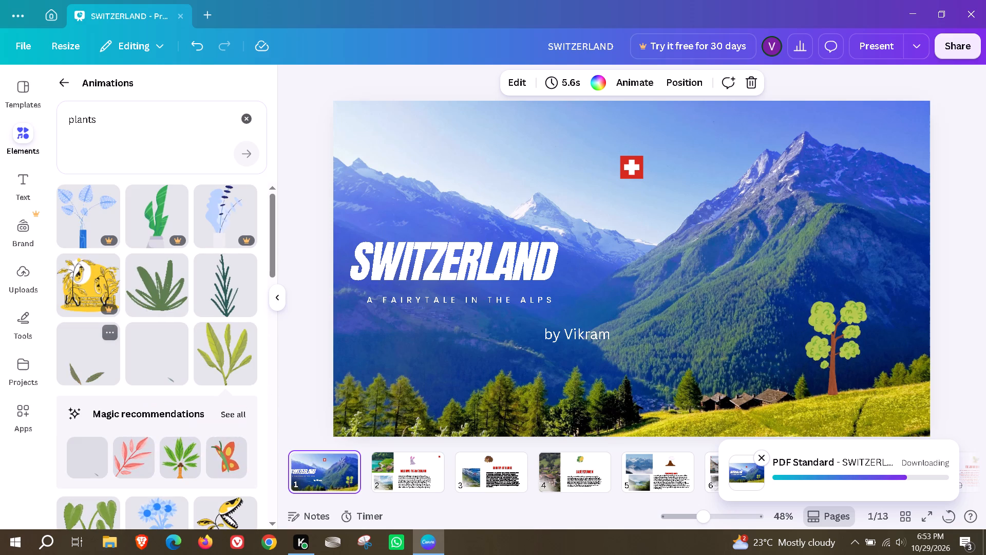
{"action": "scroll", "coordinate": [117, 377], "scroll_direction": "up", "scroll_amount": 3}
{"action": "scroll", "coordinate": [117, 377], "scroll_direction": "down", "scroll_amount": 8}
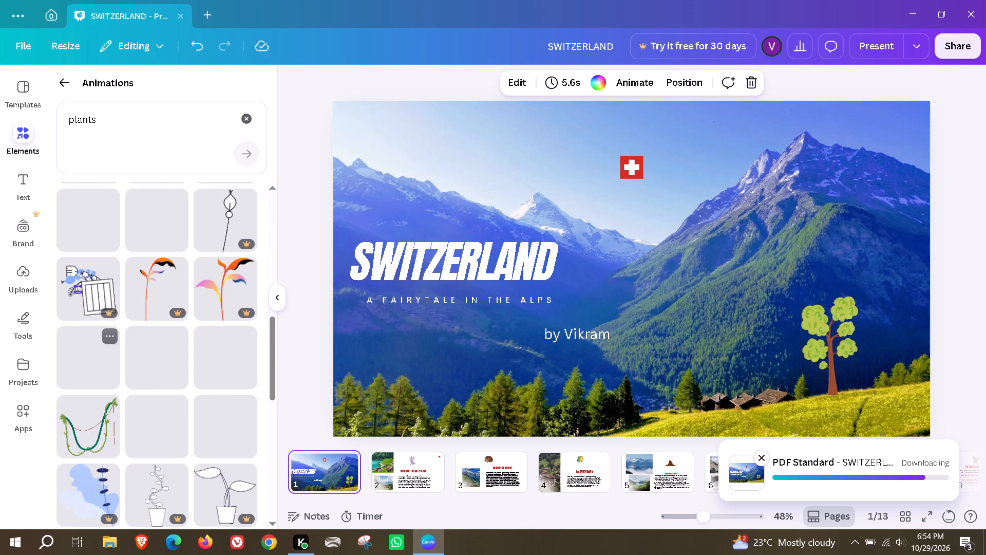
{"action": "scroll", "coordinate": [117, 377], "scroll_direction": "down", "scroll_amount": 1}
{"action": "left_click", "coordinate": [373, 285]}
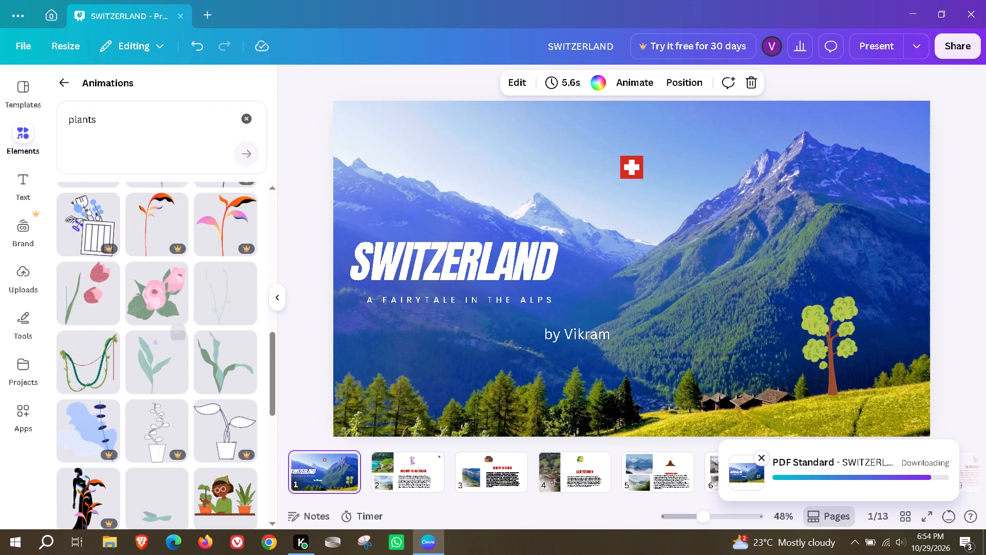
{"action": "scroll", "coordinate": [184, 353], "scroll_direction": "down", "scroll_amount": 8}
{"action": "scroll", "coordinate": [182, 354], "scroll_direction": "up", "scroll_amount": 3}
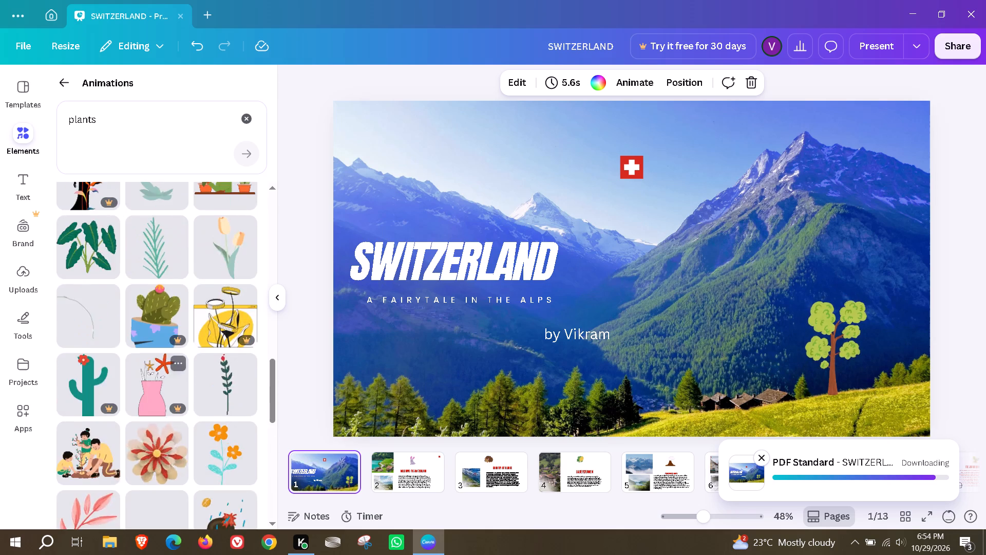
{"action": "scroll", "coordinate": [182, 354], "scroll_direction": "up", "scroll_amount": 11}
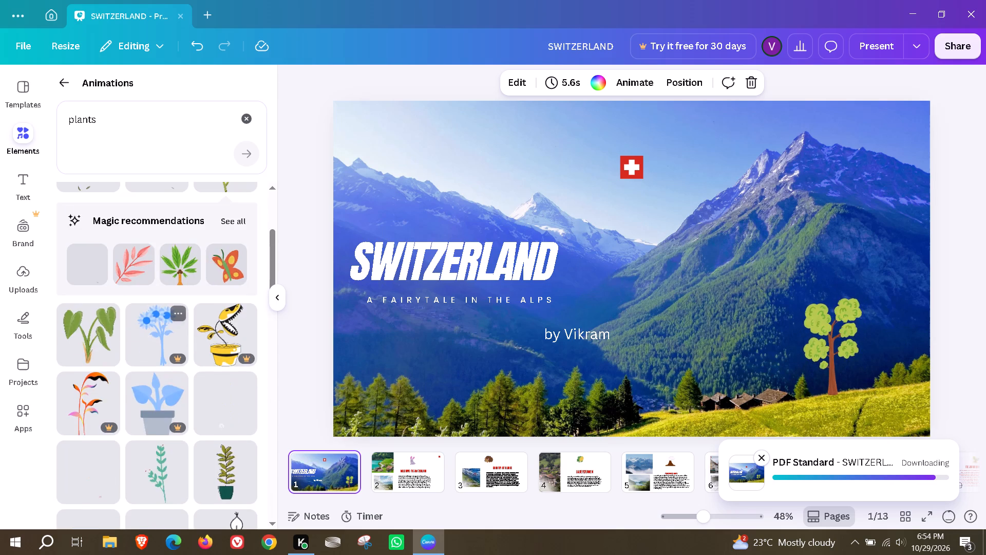
Download all pages of the presentation as an MP4 video at 1080p quality.
{"action": "left_click", "coordinate": [941, 57]}
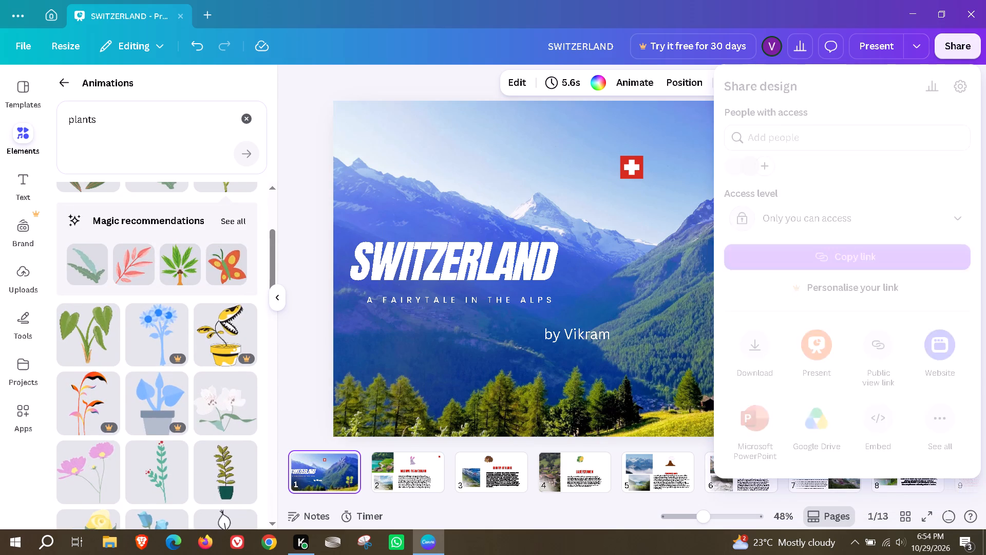
{"action": "left_click", "coordinate": [747, 358]}
{"action": "left_click", "coordinate": [813, 154]}
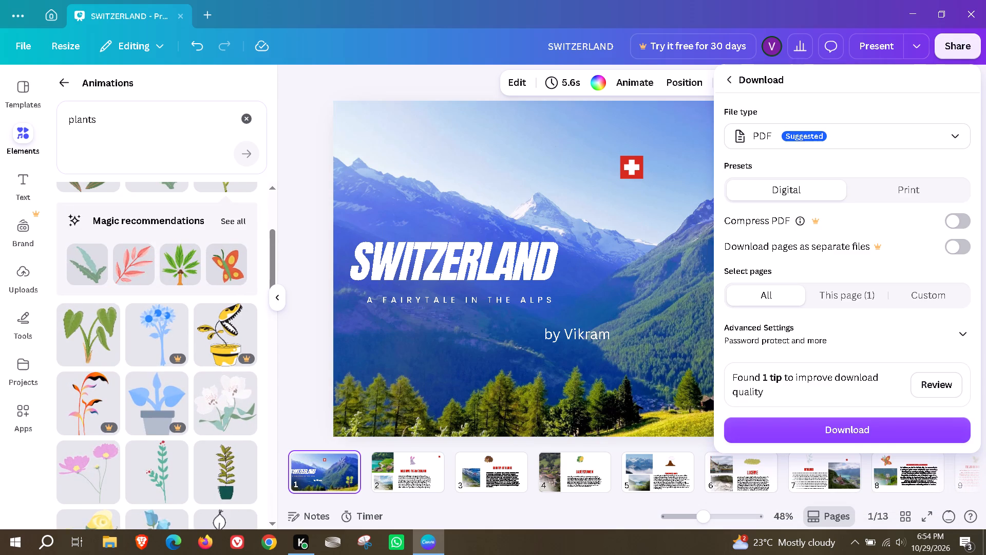
{"action": "left_click", "coordinate": [818, 135]}
{"action": "left_click", "coordinate": [788, 247]}
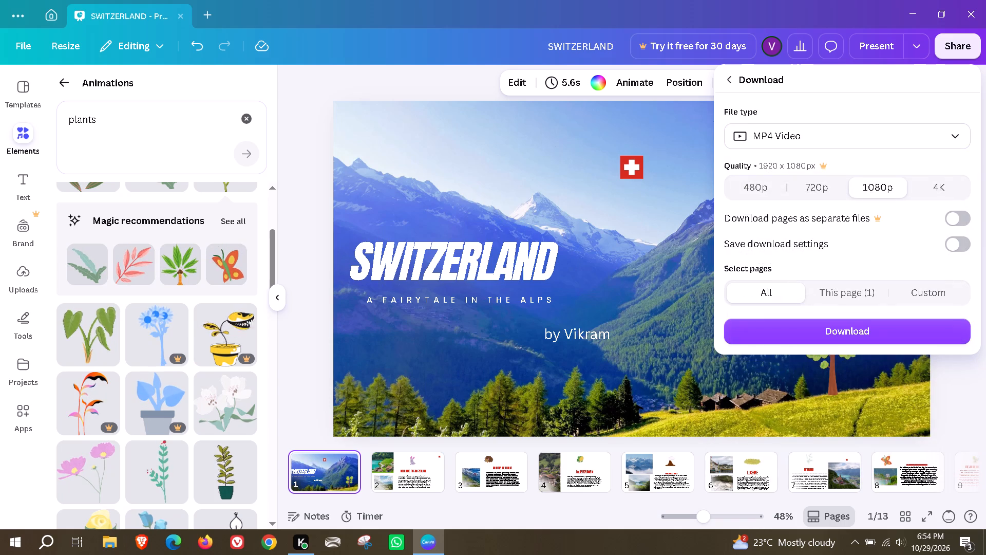
{"action": "left_click", "coordinate": [845, 335]}
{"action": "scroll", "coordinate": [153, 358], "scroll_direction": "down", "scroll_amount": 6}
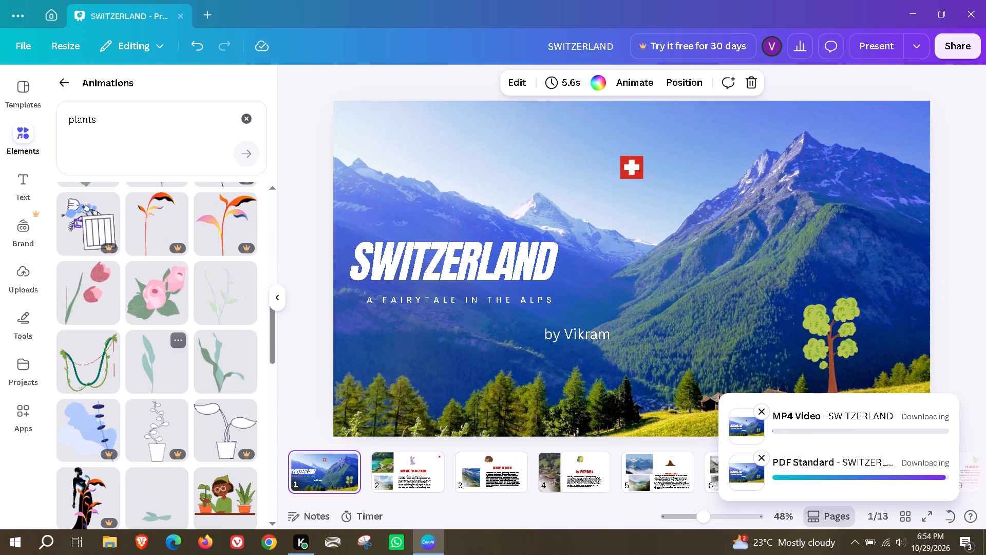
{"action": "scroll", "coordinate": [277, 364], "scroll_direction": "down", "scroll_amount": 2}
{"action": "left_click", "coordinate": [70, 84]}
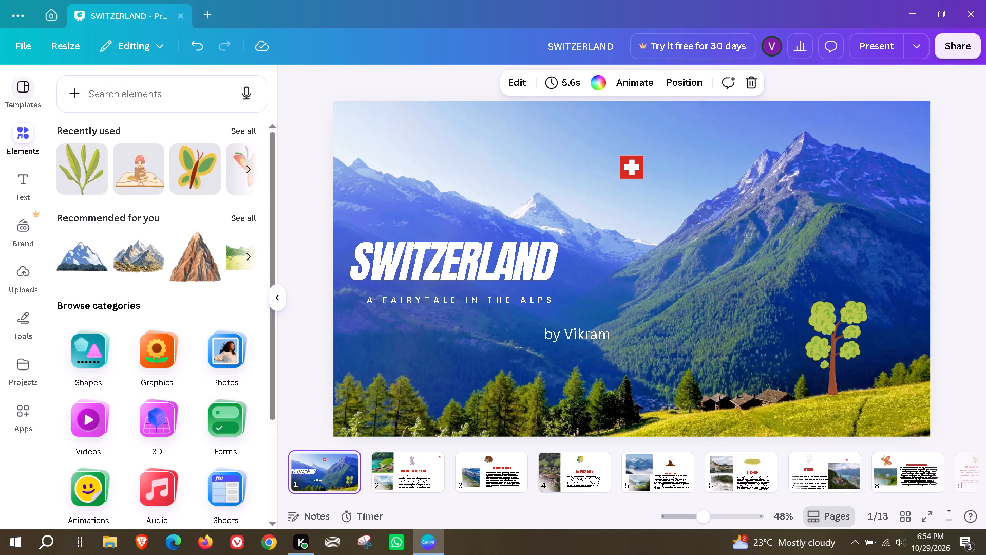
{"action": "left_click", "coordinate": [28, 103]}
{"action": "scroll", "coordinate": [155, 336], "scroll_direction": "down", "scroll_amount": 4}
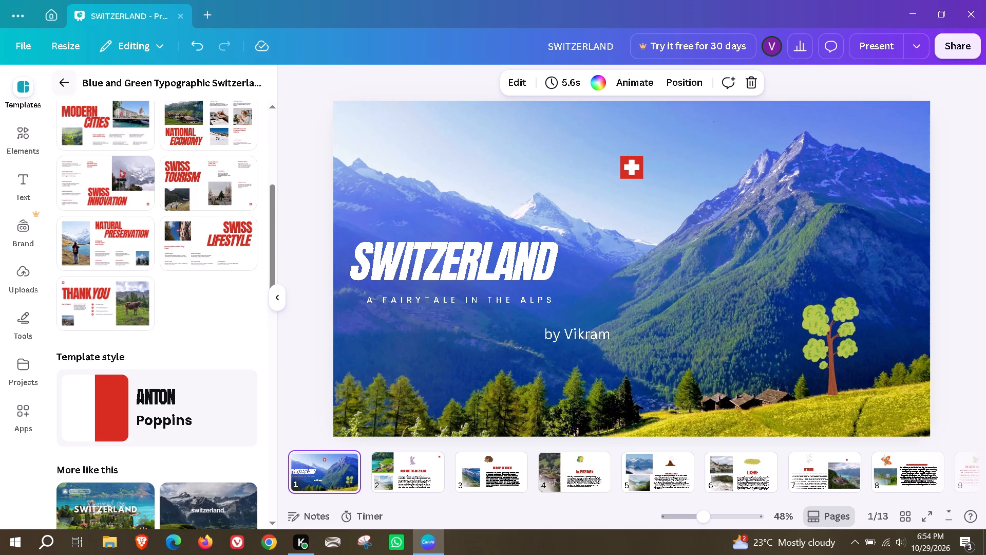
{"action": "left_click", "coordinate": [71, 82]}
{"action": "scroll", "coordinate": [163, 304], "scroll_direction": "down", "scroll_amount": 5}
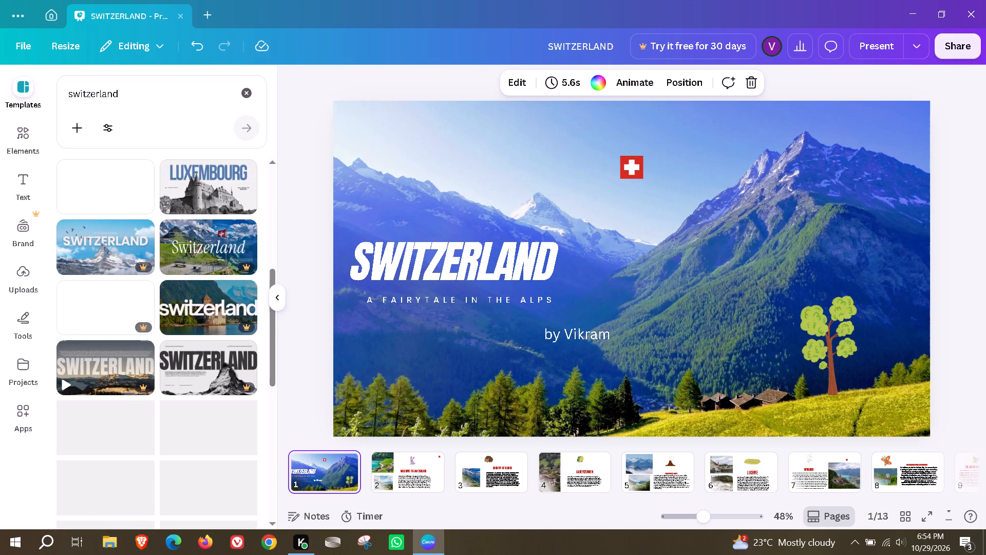
Clear the "switzerland" template search and browse through the general presentation templates.
{"action": "left_click", "coordinate": [254, 97]}
{"action": "left_click", "coordinate": [55, 327]}
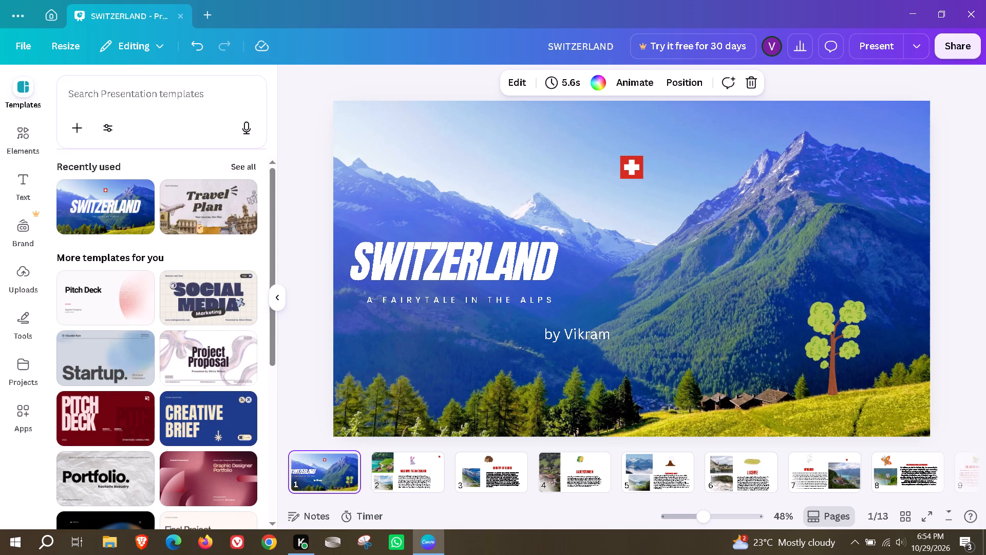
{"action": "scroll", "coordinate": [136, 325], "scroll_direction": "down", "scroll_amount": 5}
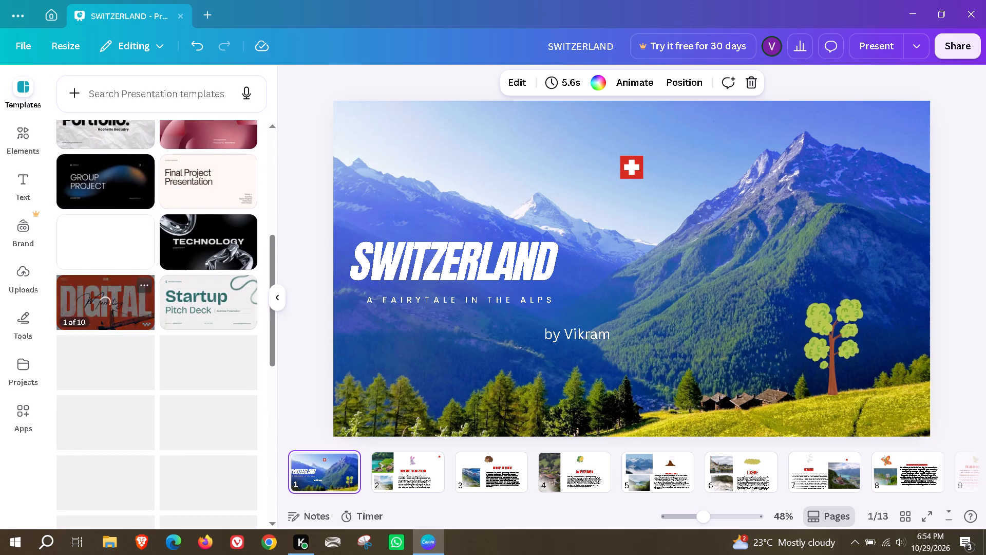
{"action": "scroll", "coordinate": [142, 322], "scroll_direction": "up", "scroll_amount": 2}
{"action": "scroll", "coordinate": [143, 321], "scroll_direction": "down", "scroll_amount": 5}
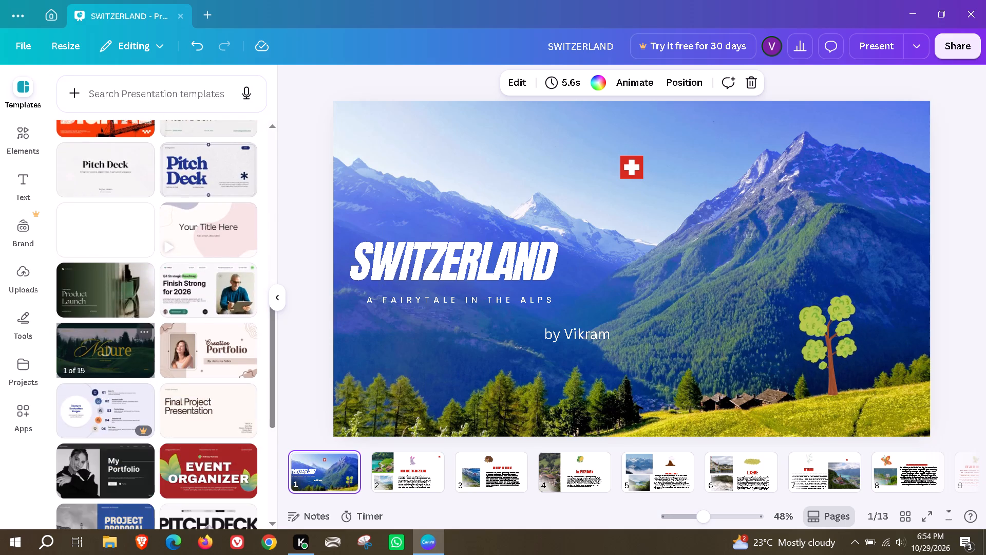
{"action": "scroll", "coordinate": [143, 321], "scroll_direction": "down", "scroll_amount": 6}
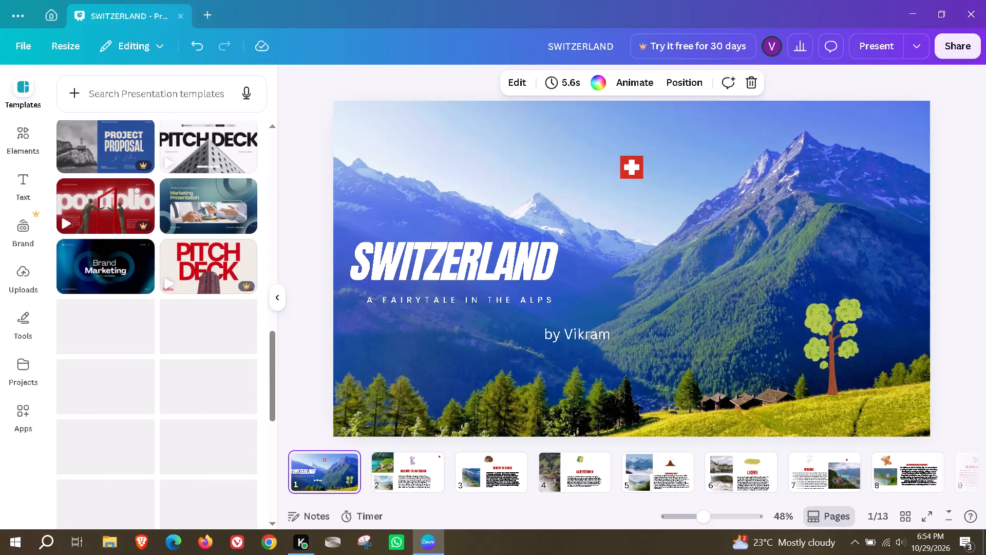
{"action": "scroll", "coordinate": [146, 321], "scroll_direction": "down", "scroll_amount": 5}
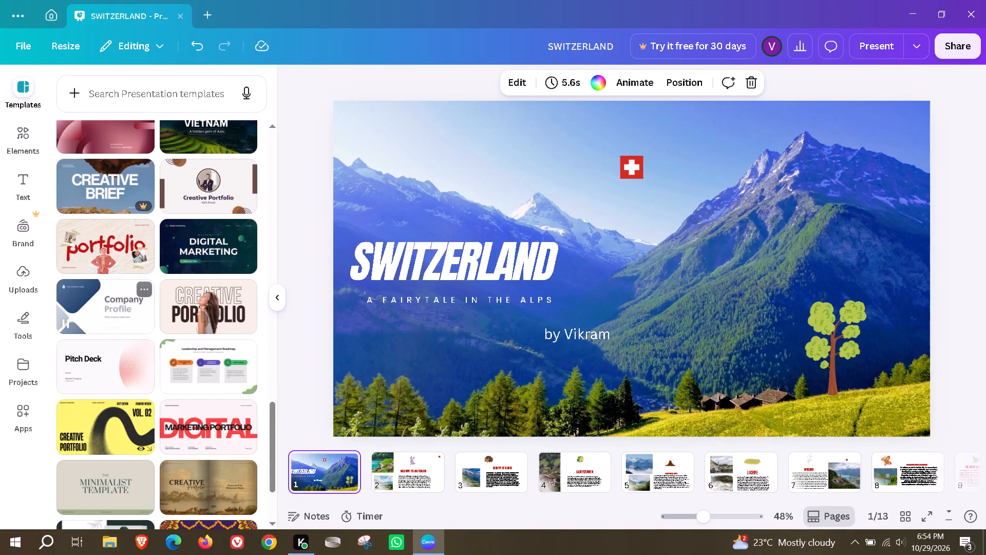
{"action": "scroll", "coordinate": [146, 321], "scroll_direction": "down", "scroll_amount": 6}
{"action": "scroll", "coordinate": [146, 321], "scroll_direction": "up", "scroll_amount": 3}
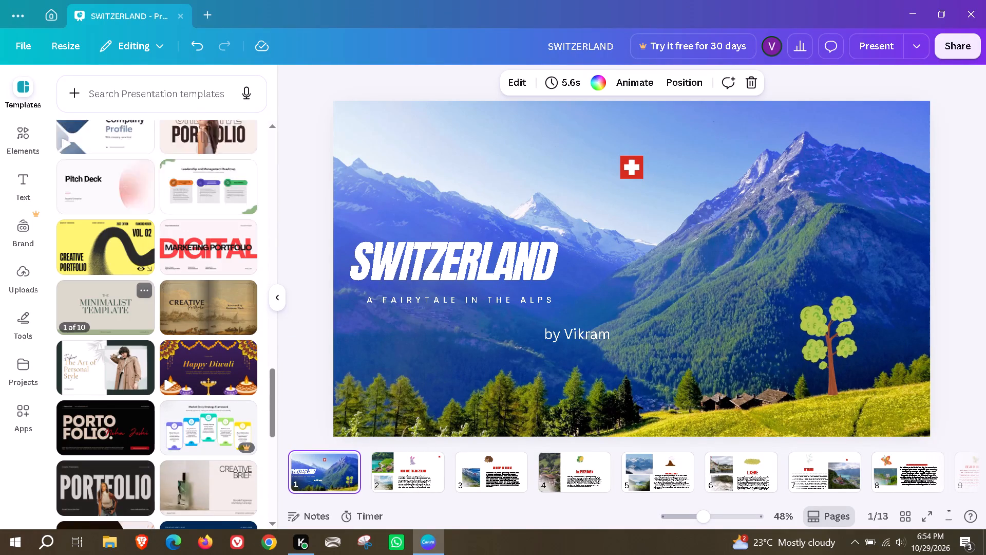
{"action": "scroll", "coordinate": [146, 321], "scroll_direction": "down", "scroll_amount": 9}
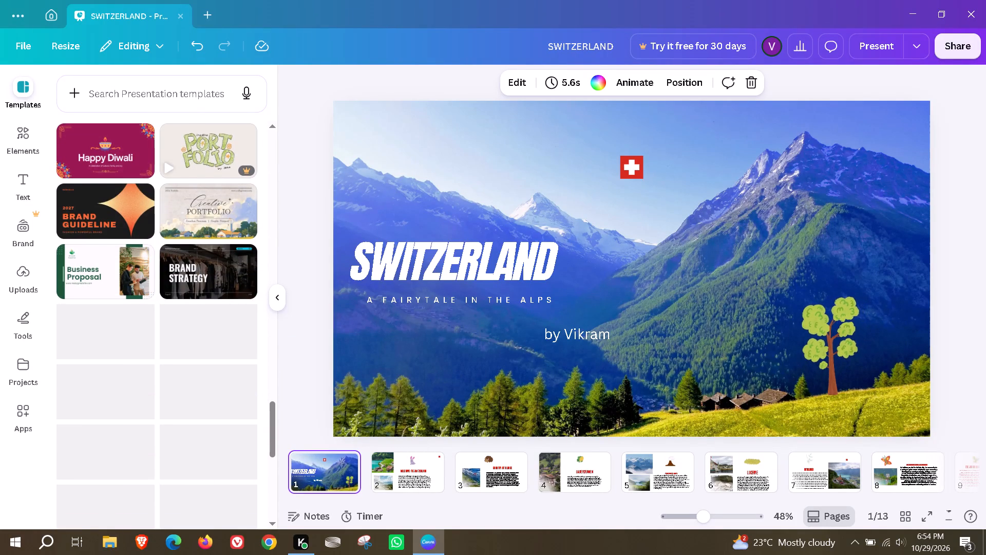
{"action": "scroll", "coordinate": [146, 321], "scroll_direction": "down", "scroll_amount": 6}
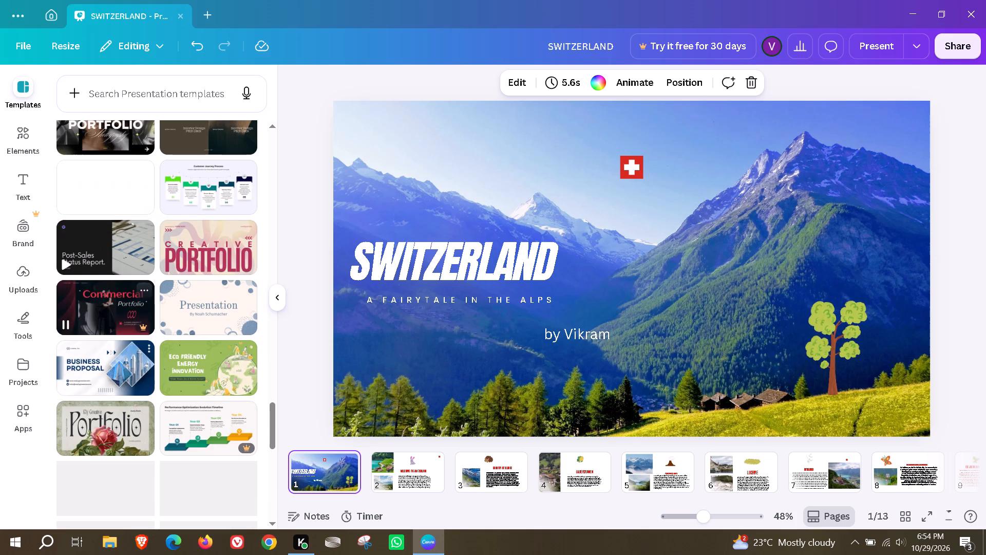
{"action": "scroll", "coordinate": [146, 321], "scroll_direction": "down", "scroll_amount": 2}
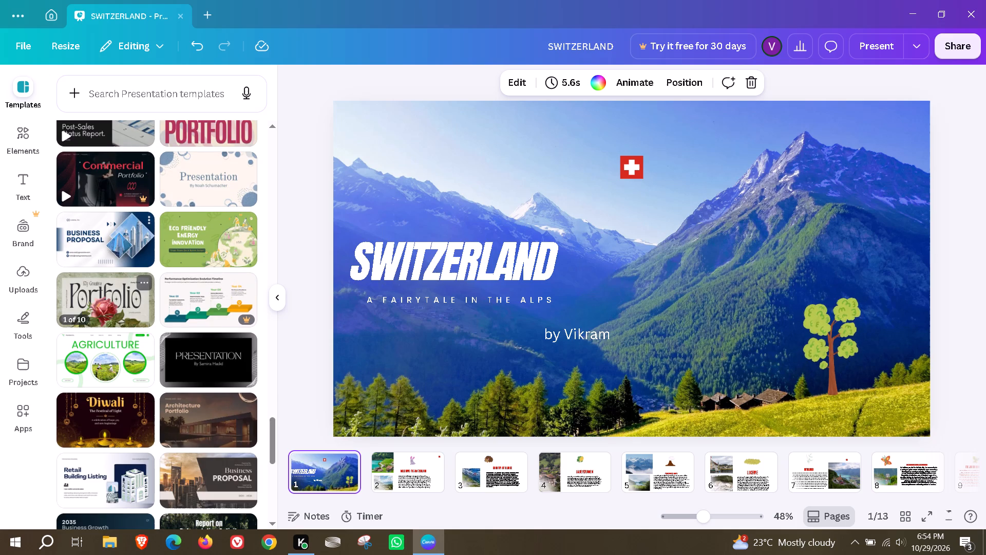
{"action": "scroll", "coordinate": [146, 321], "scroll_direction": "down", "scroll_amount": 3}
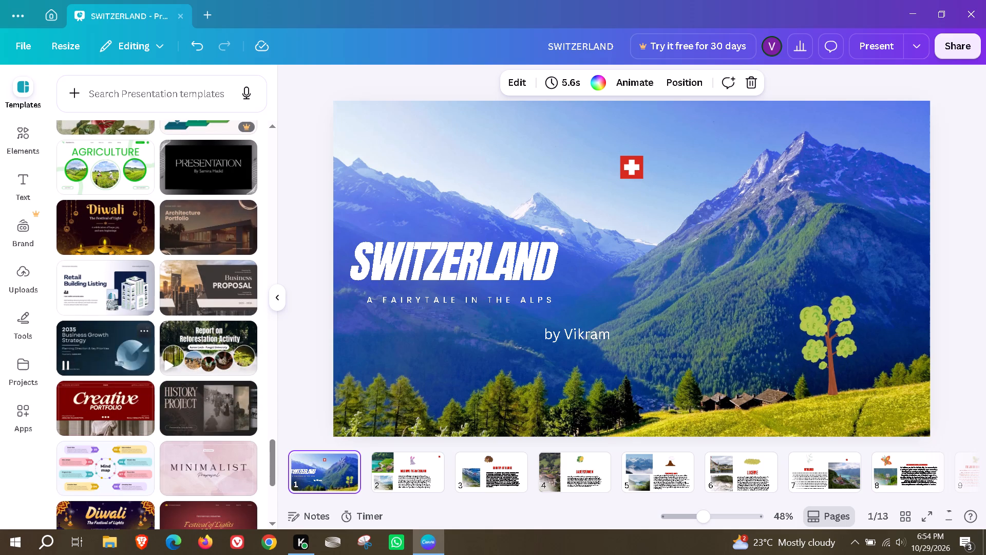
{"action": "scroll", "coordinate": [155, 366], "scroll_direction": "down", "scroll_amount": 6}
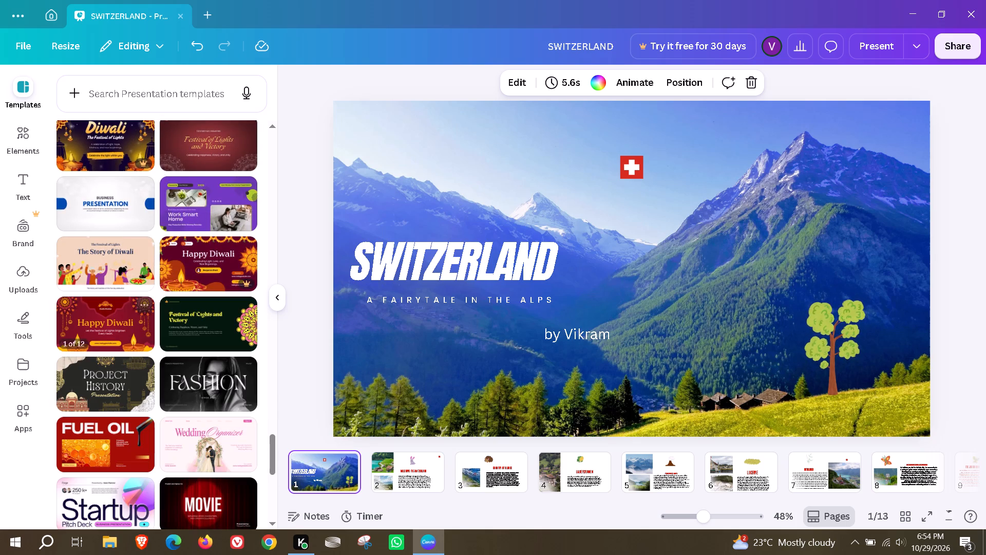
{"action": "scroll", "coordinate": [192, 266], "scroll_direction": "down", "scroll_amount": 1}
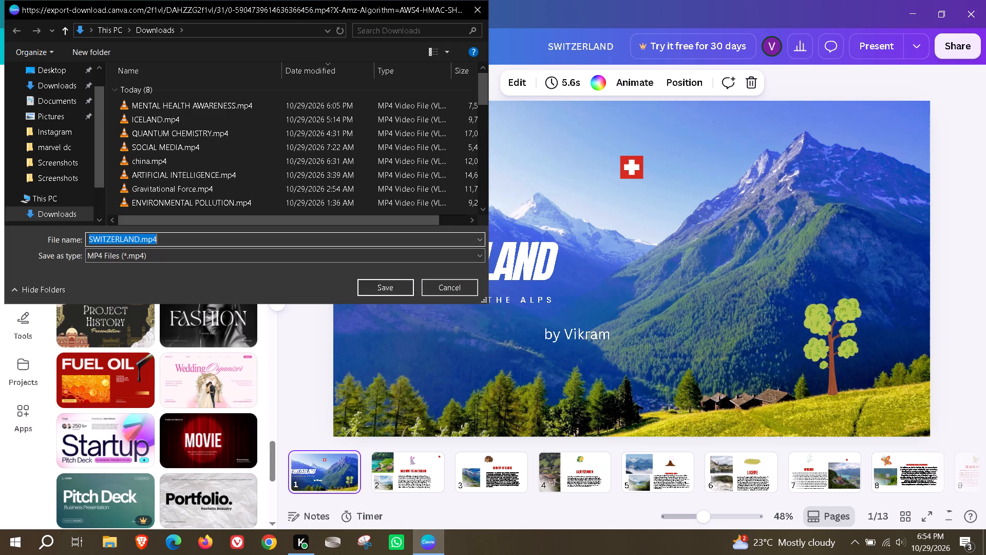
Save the exported video as SWITZERLAND.mp4 in the Downloads folder.
{"action": "left_click", "coordinate": [374, 287]}
Look through the pages of the maroon and gold Happy Diwali template and return to the template list.
{"action": "left_click", "coordinate": [107, 275]}
{"action": "scroll", "coordinate": [239, 340], "scroll_direction": "down", "scroll_amount": 2}
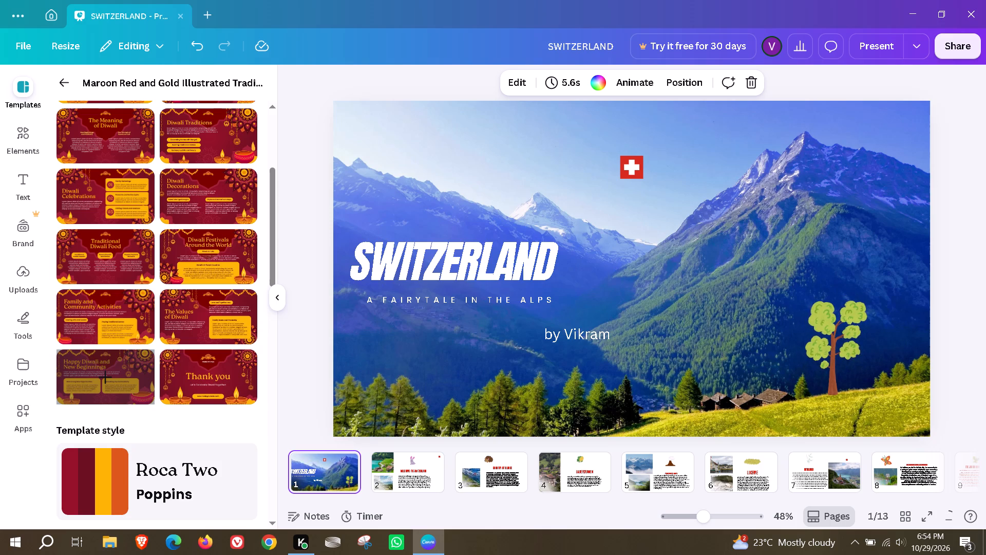
{"action": "scroll", "coordinate": [120, 318], "scroll_direction": "up", "scroll_amount": 5}
{"action": "scroll", "coordinate": [158, 291], "scroll_direction": "down", "scroll_amount": 4}
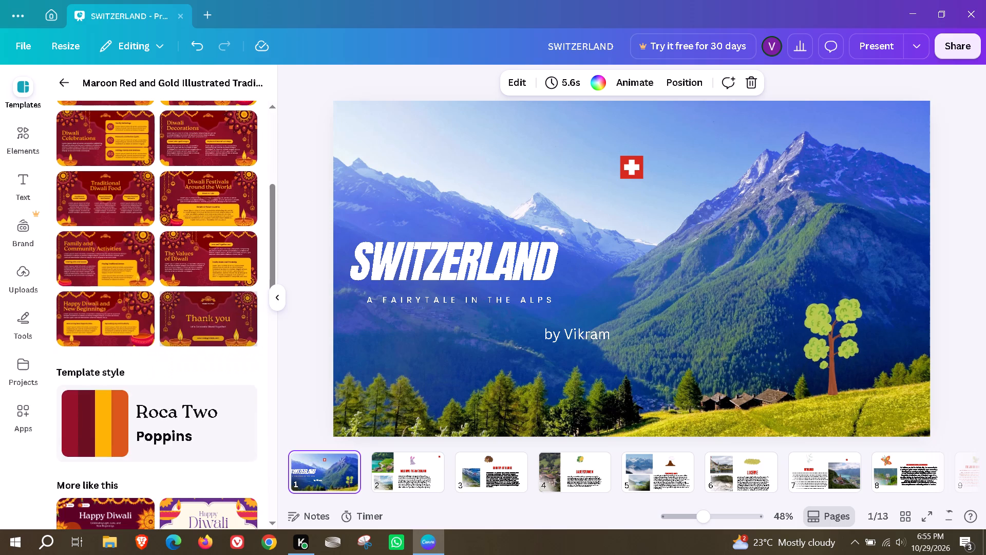
{"action": "scroll", "coordinate": [171, 327], "scroll_direction": "up", "scroll_amount": 4}
{"action": "left_click", "coordinate": [73, 81]}
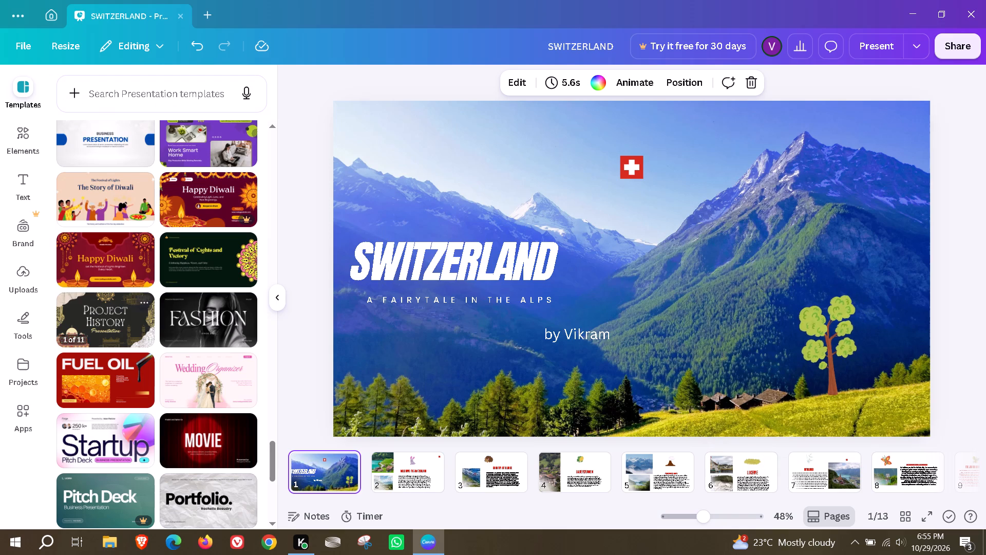